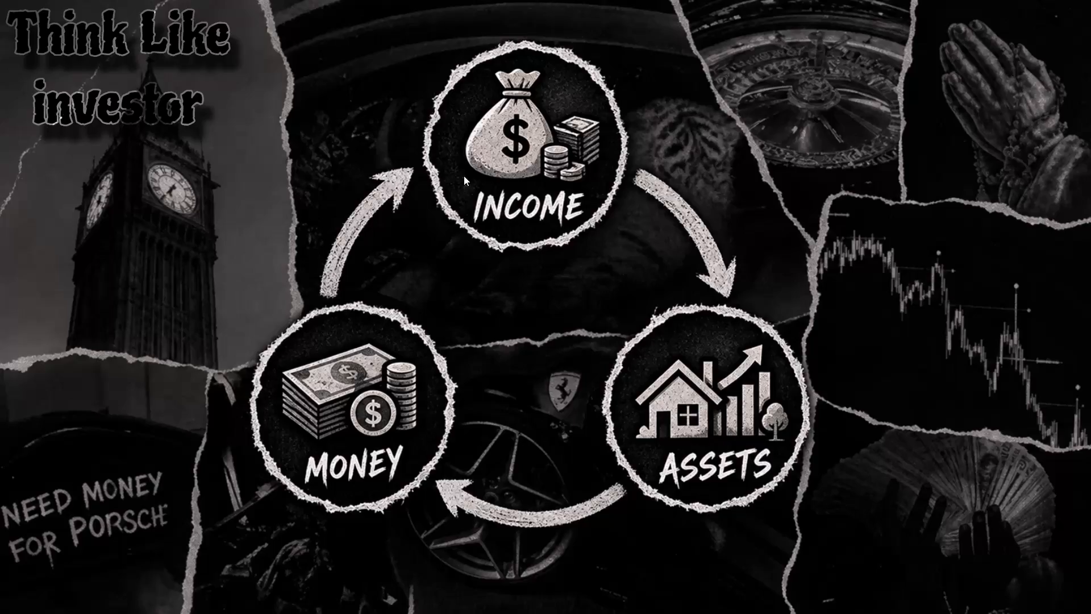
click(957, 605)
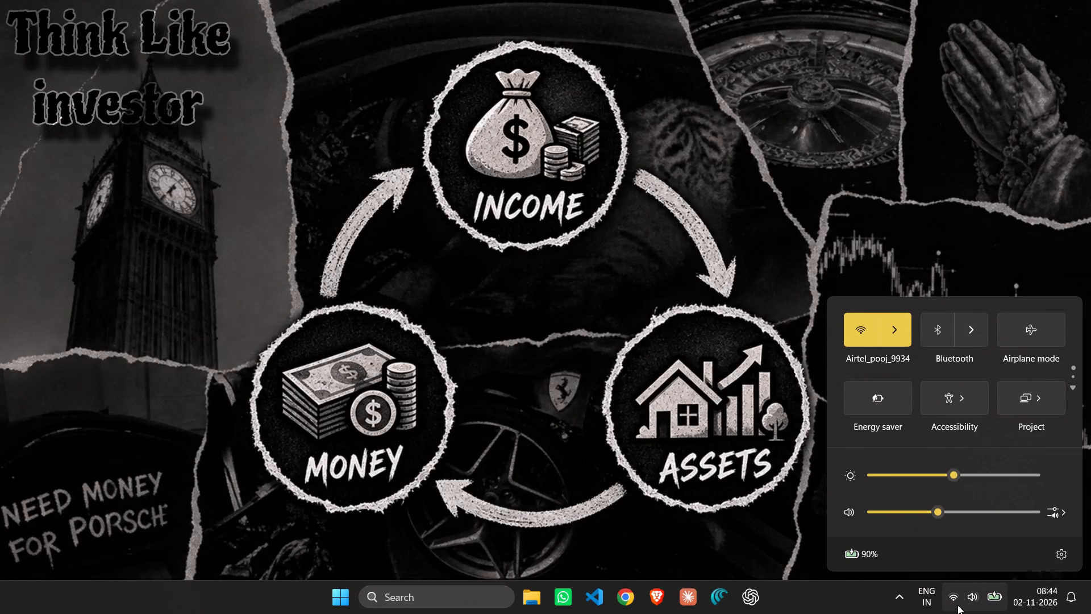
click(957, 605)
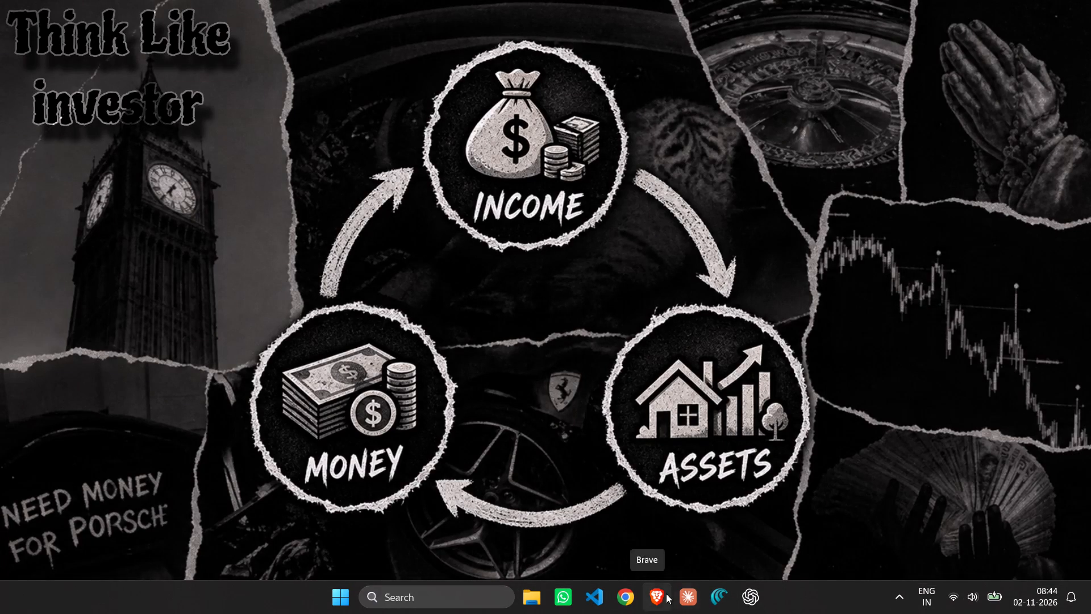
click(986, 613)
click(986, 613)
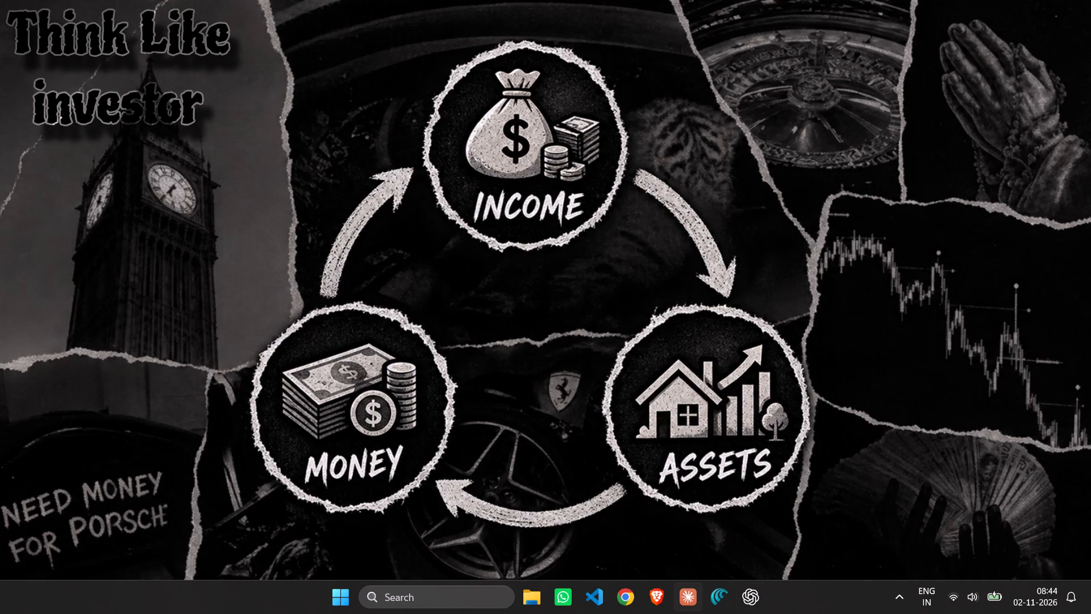
Open the ES SS PDF from the SS ES 6-8 folder in Word, for this time only.
click(543, 609)
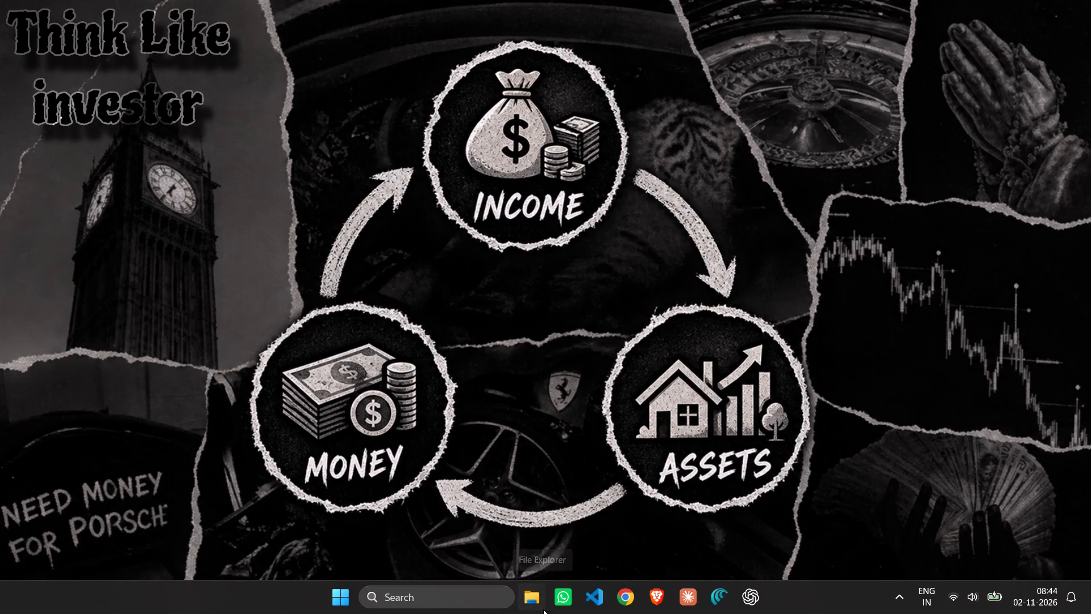
click(35, 372)
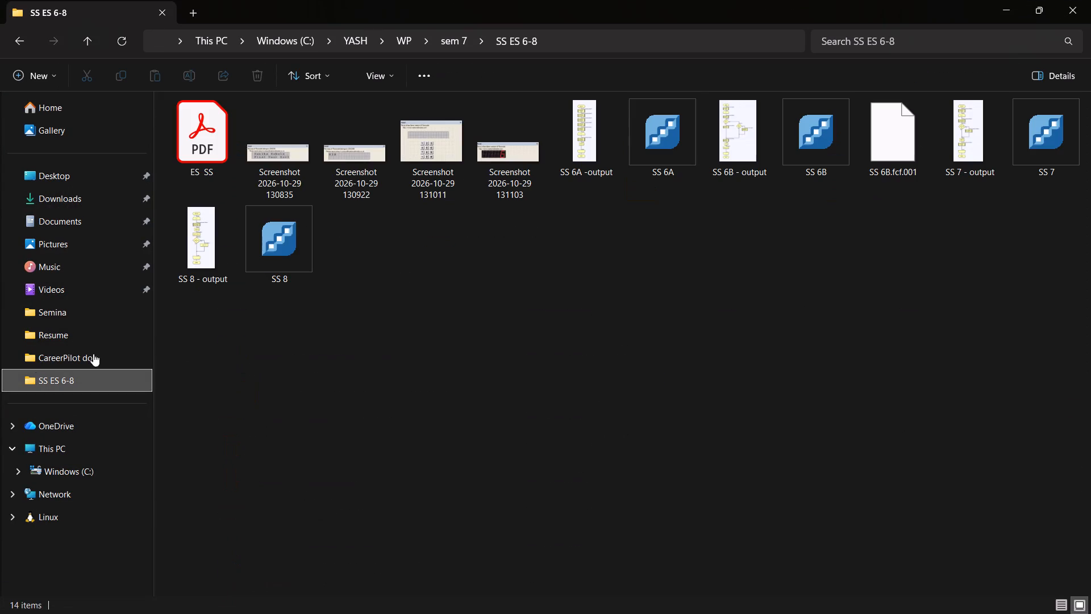
click(185, 162)
right_click(185, 162)
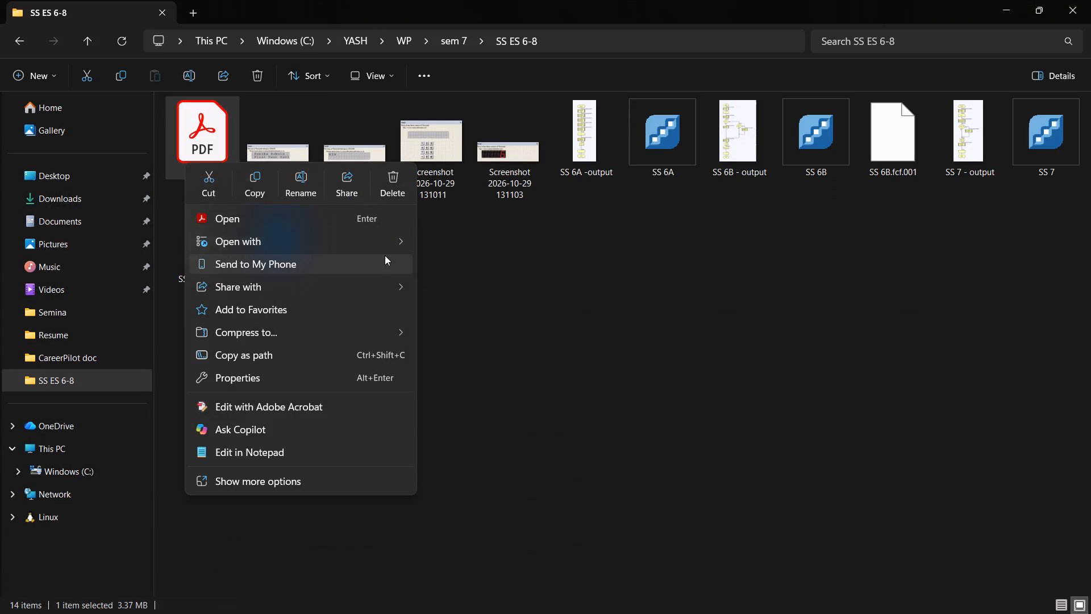
click(409, 243)
click(393, 242)
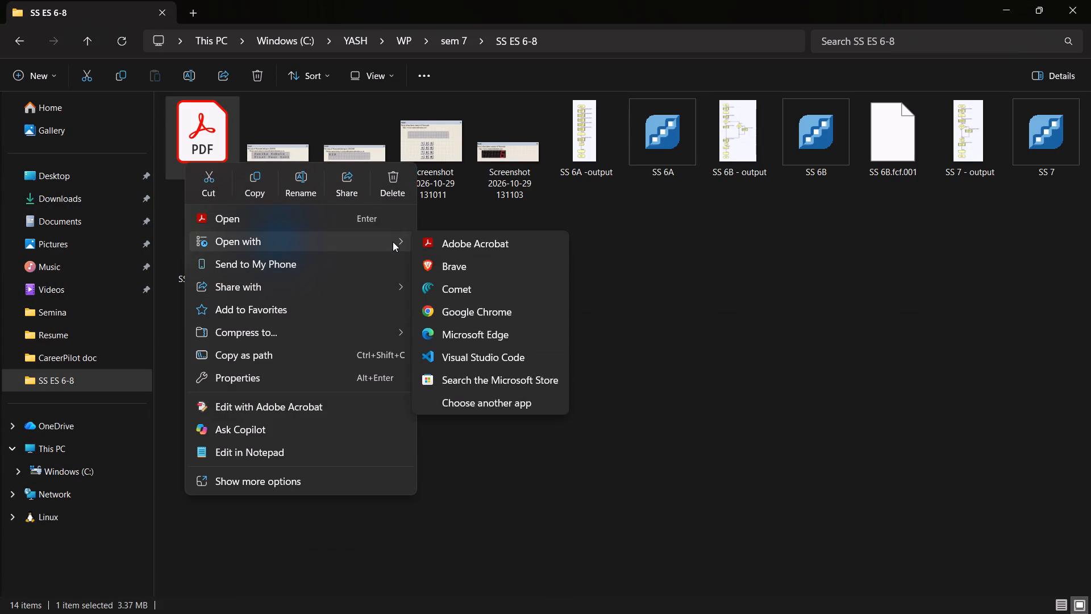
click(386, 239)
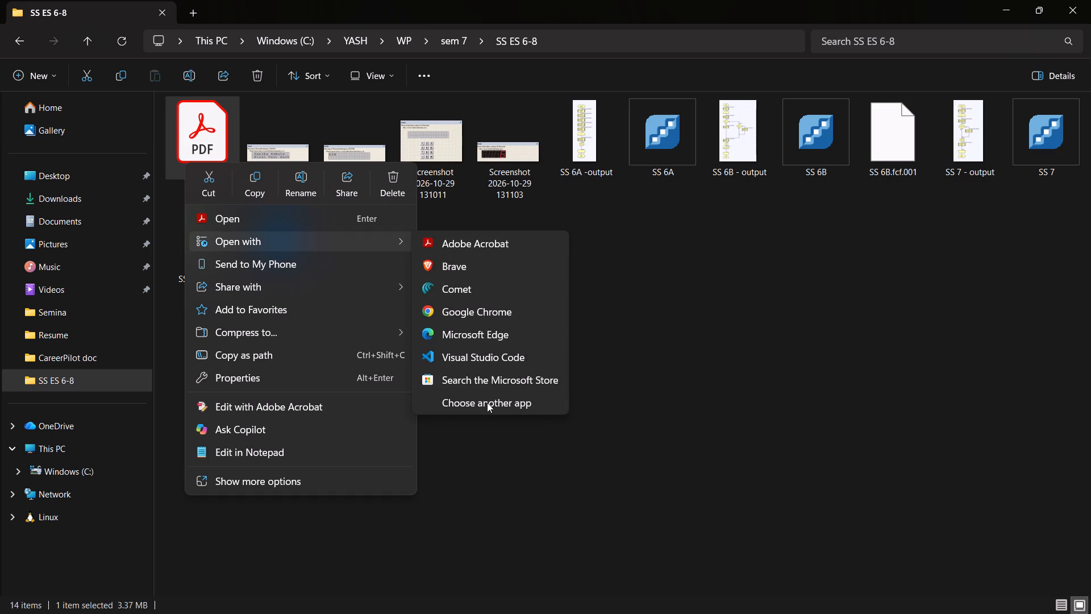
click(487, 403)
scroll(558, 370, down, 9)
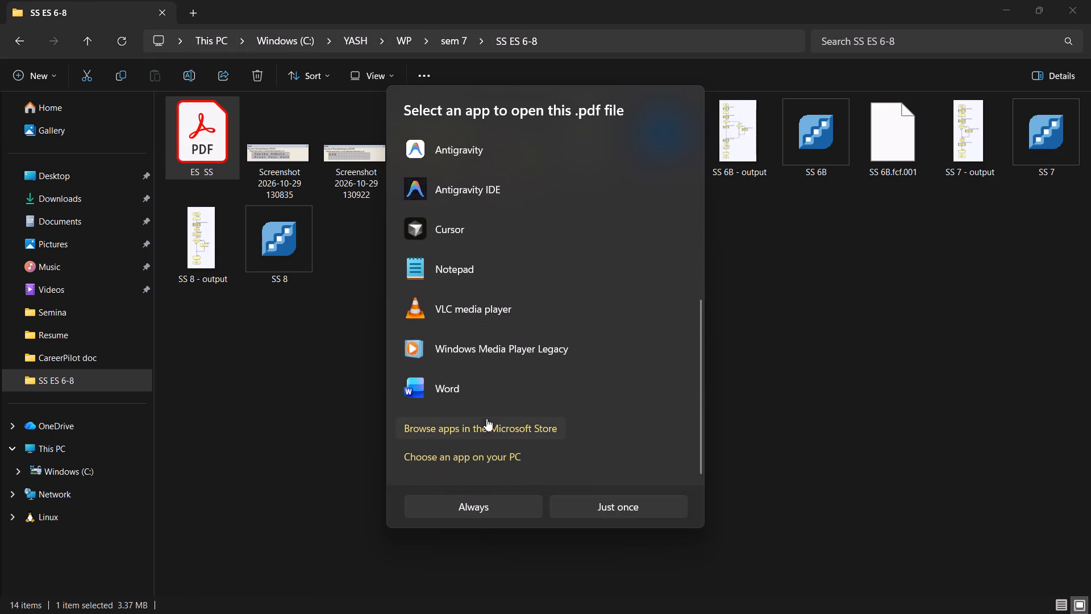
click(485, 397)
click(586, 499)
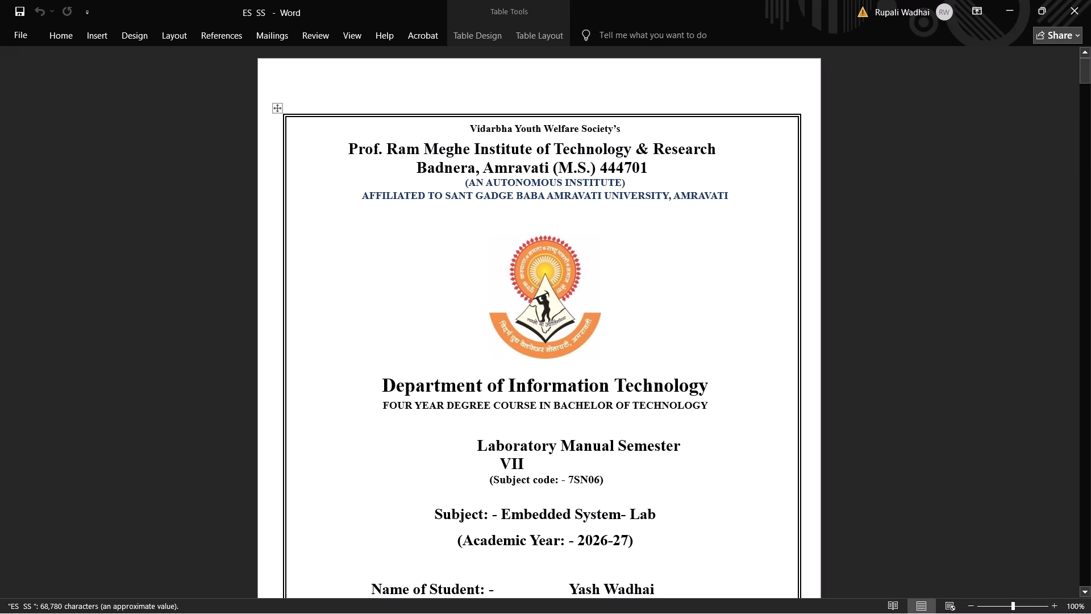
Delete the empty lines above the Signature block on the page where Experiment No. 6(A) begins.
scroll(531, 484, down, 4)
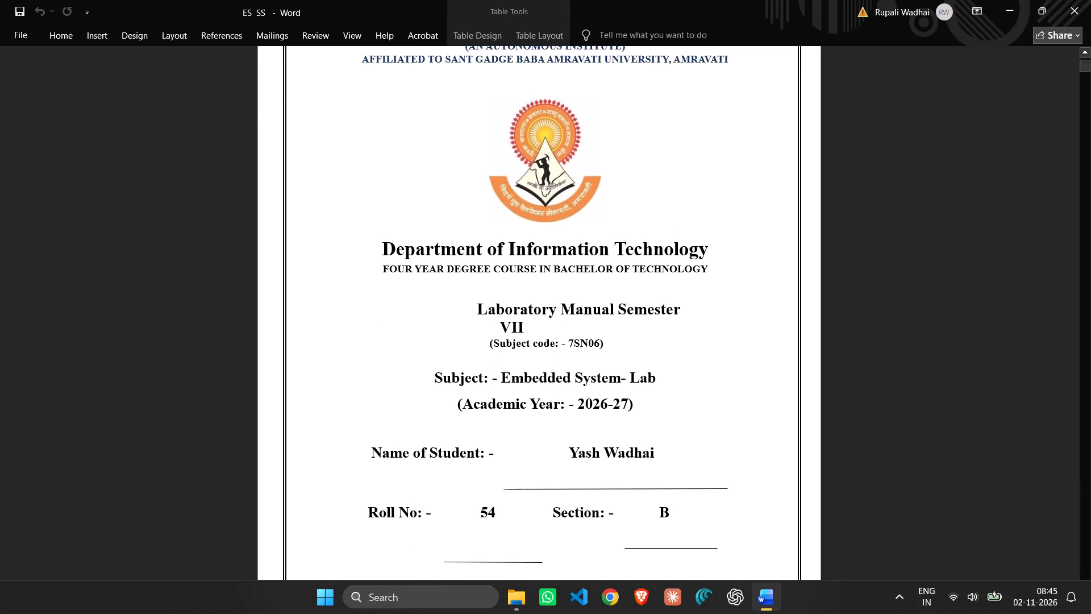
scroll(673, 174, down, 3)
drag(1086, 70, 1090, 295)
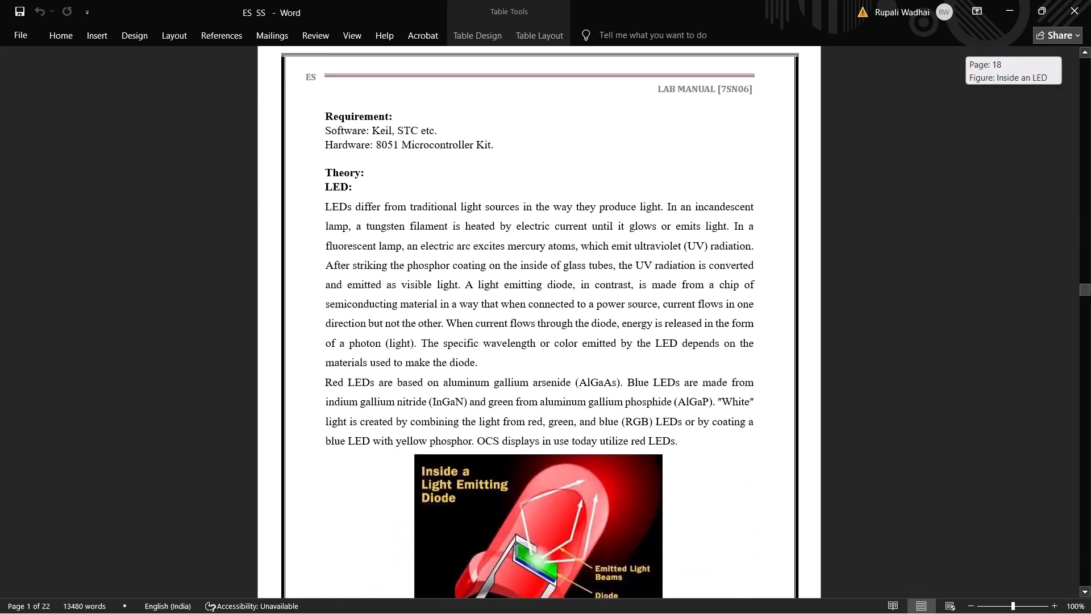
drag(1090, 295, 1090, 364)
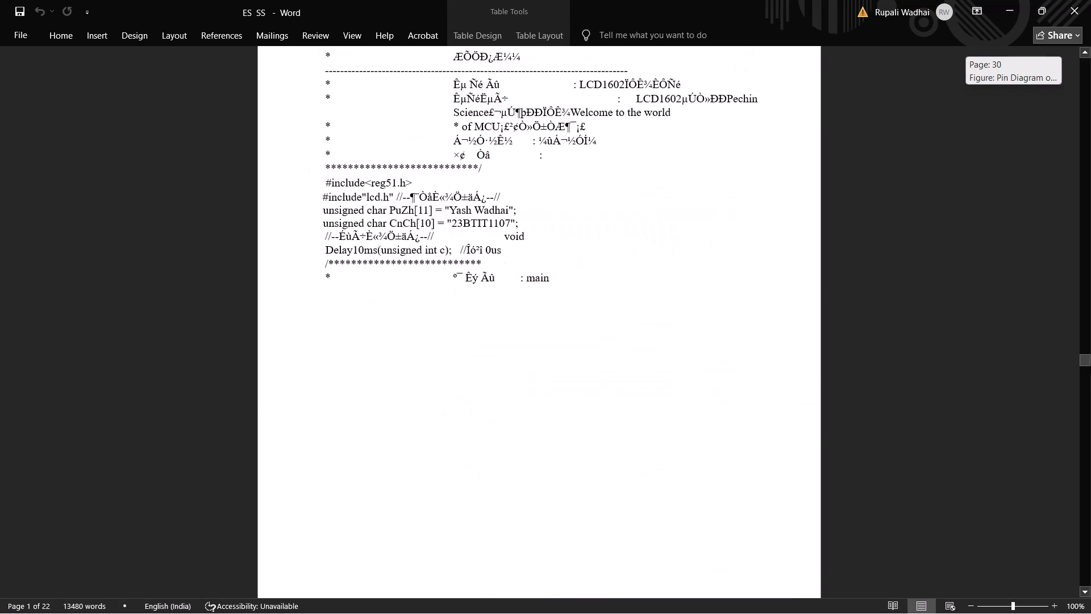
drag(1090, 364, 1090, 388)
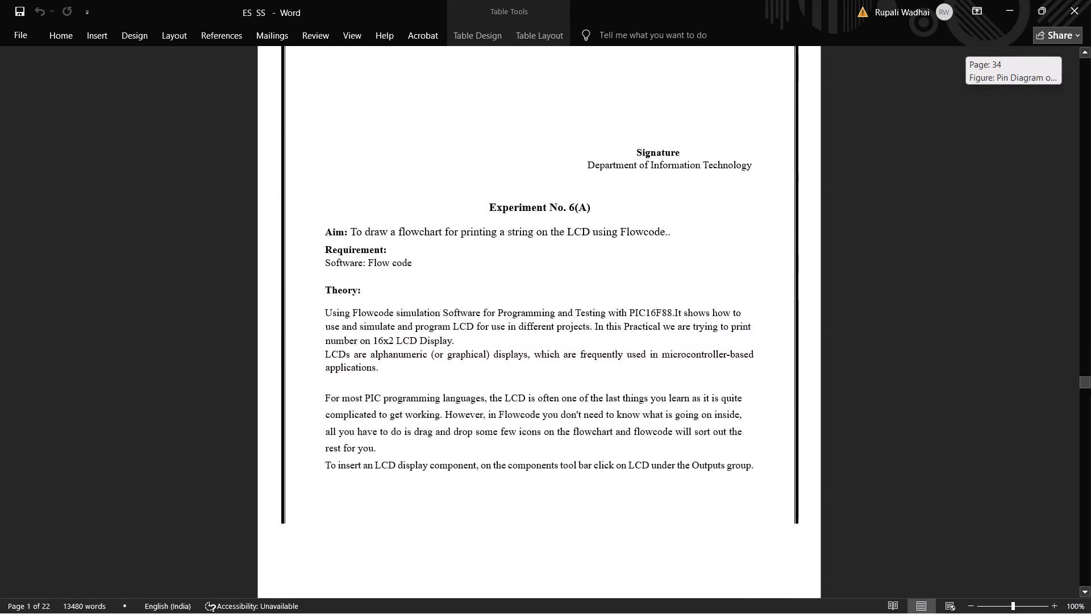
drag(1090, 388, 1090, 384)
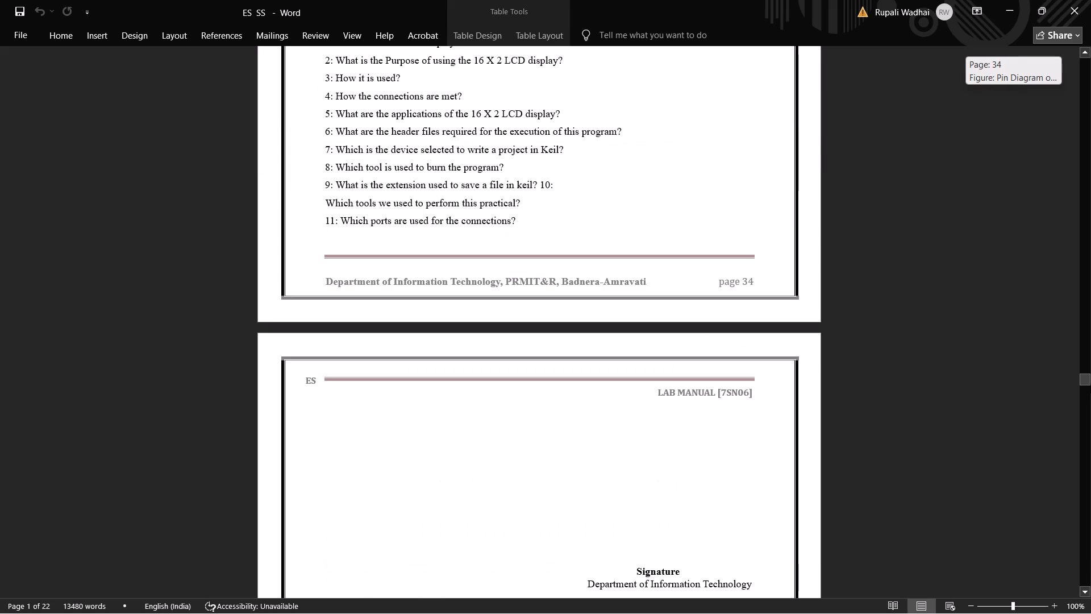
drag(1090, 384, 1090, 384)
click(432, 486)
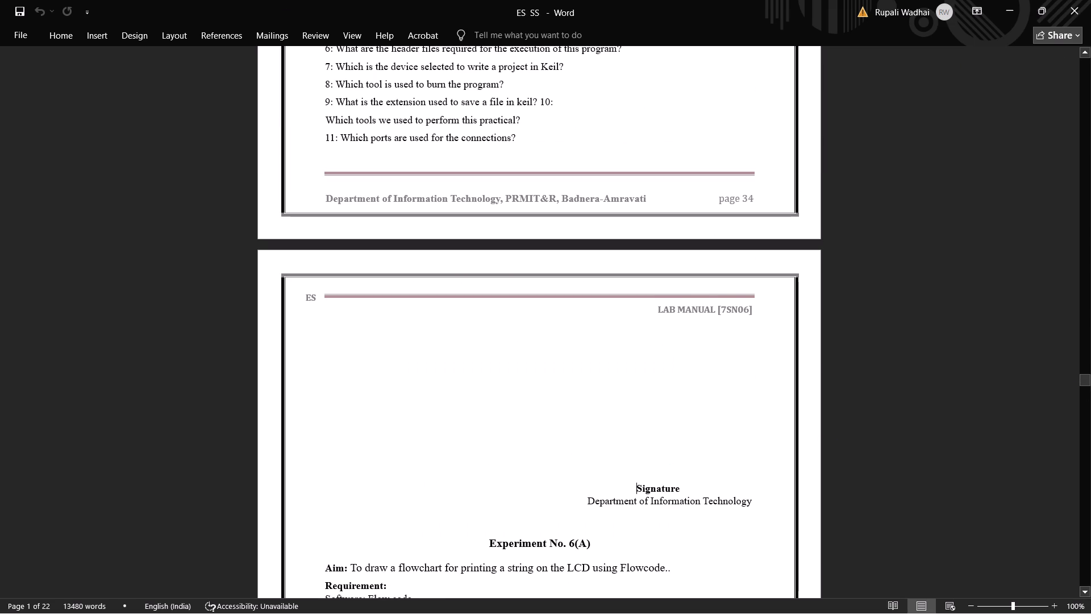
scroll(375, 497, down, 1)
click(359, 491)
click(352, 478)
click(331, 403)
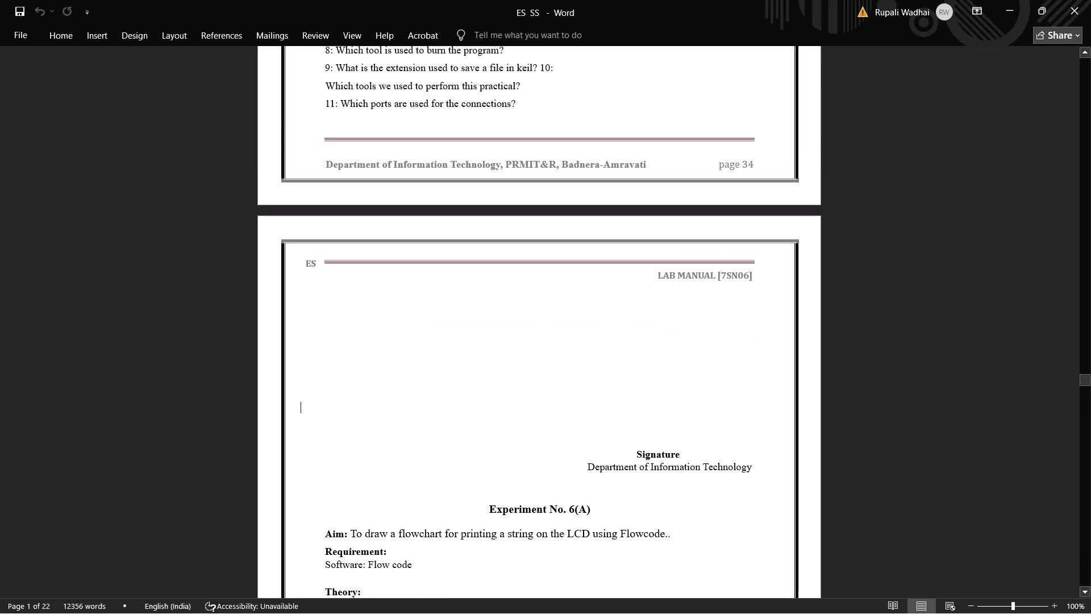
key(BackSpace)
key(BackSpace)
key(BackSpace)
key(BackSpace)
key(BackSpace)
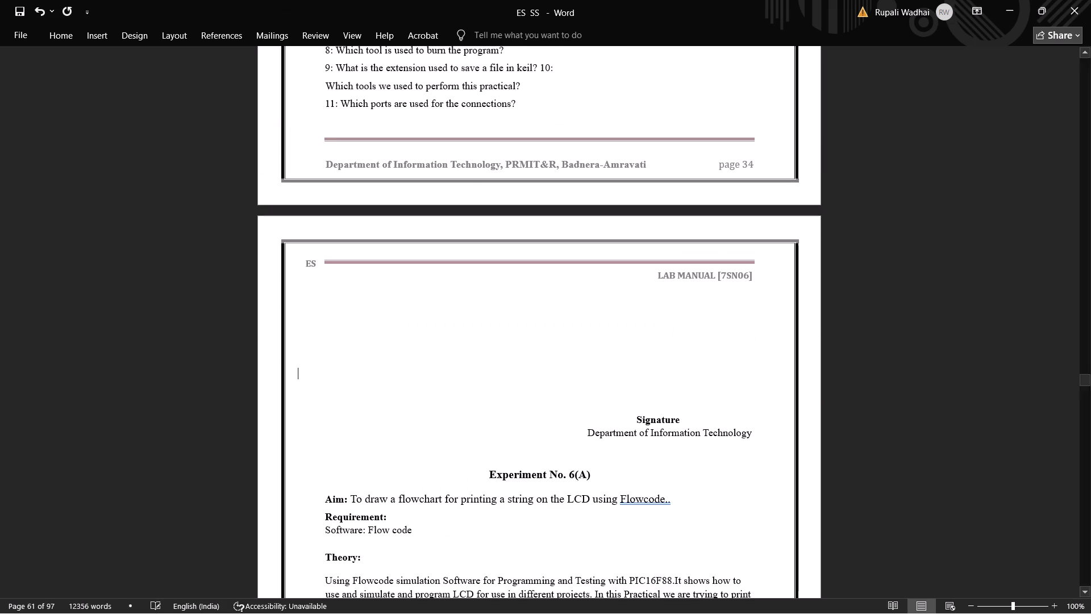
key(BackSpace)
key(BackSpace)
key(BackSpace)
key(BackSpace)
key(BackSpace)
key(BackSpace)
key(BackSpace)
key(BackSpace)
key(BackSpace)
key(BackSpace)
key(BackSpace)
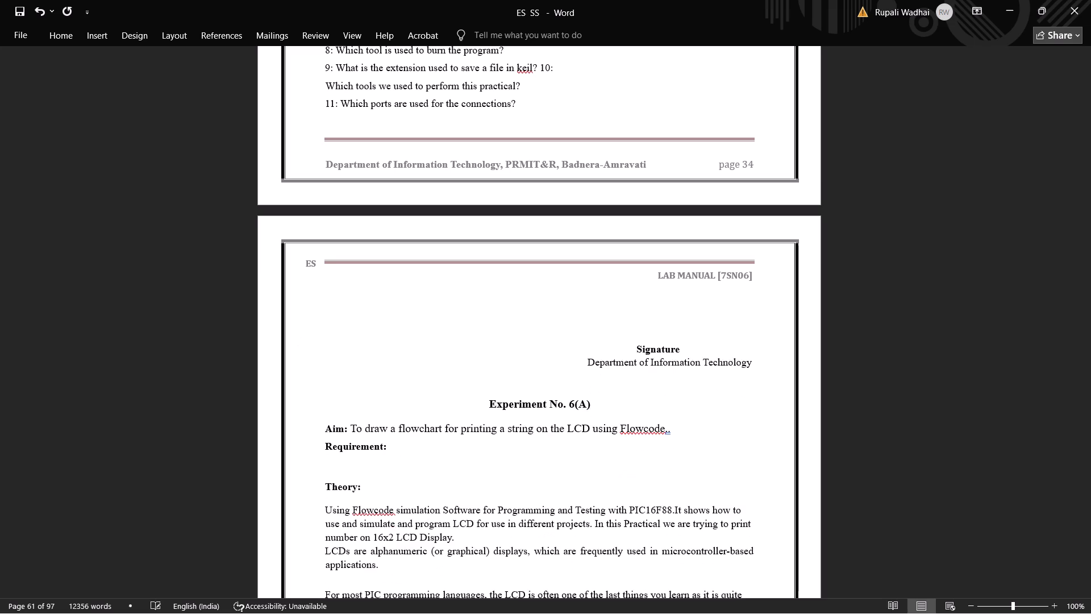
key(BackSpace)
key(BackSpace)
key(BackSpace)
key(BackSpace)
Delete the "Signature" and "Department of Information Technology" lines and the spacing above the Experiment No. 6(A) heading.
scroll(652, 356, up, 1)
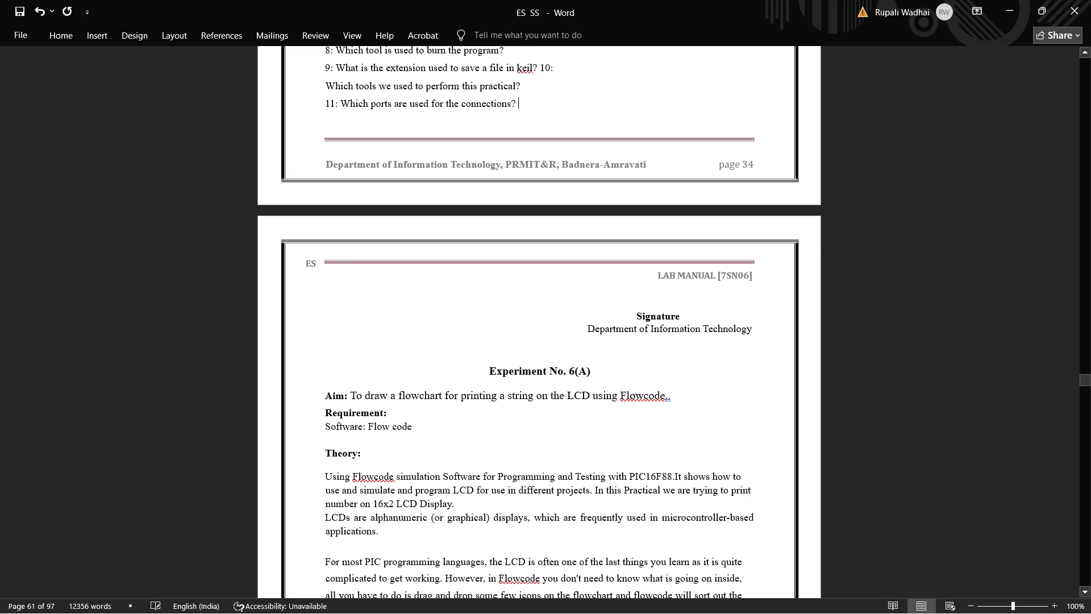
click(378, 389)
key(BackSpace)
key(BackSpace)
key(BackSpace)
key(BackSpace)
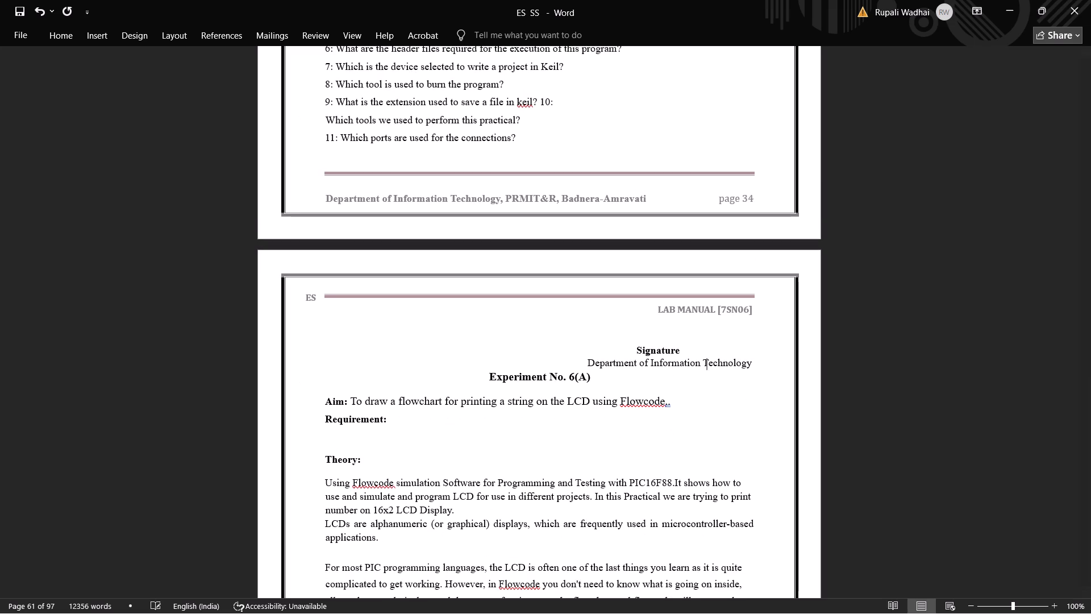
key(BackSpace)
key(BackSpace)
key(BackSpace)
key(BackSpace)
key(BackSpace)
key(BackSpace)
key(BackSpace)
key(BackSpace)
key(BackSpace)
key(BackSpace)
key(BackSpace)
key(BackSpace)
key(BackSpace)
key(BackSpace)
key(BackSpace)
key(BackSpace)
key(BackSpace)
key(BackSpace)
key(BackSpace)
key(BackSpace)
key(BackSpace)
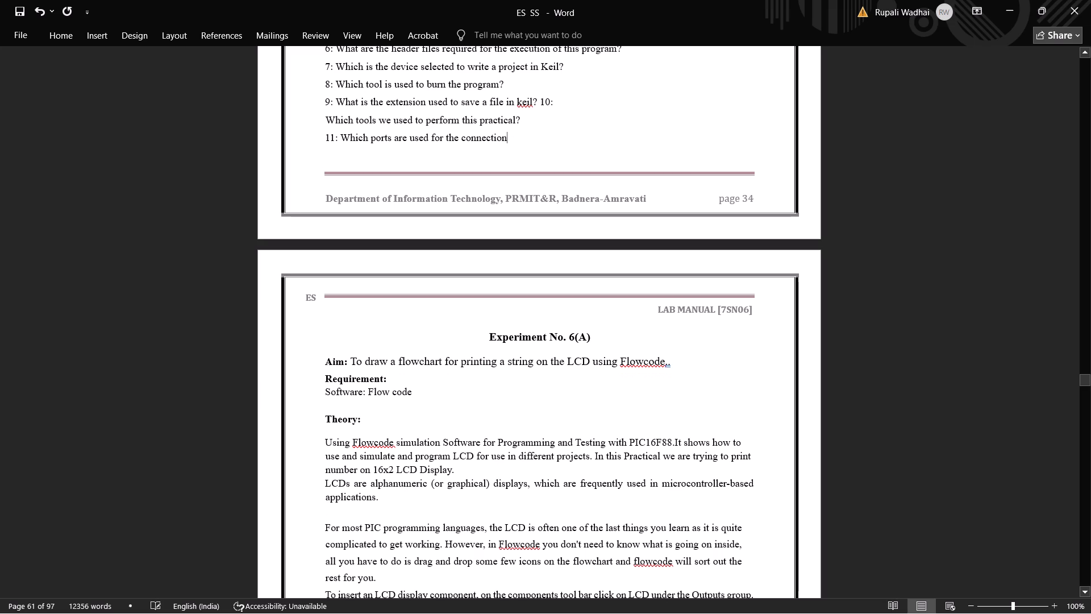
click(361, 331)
click(335, 302)
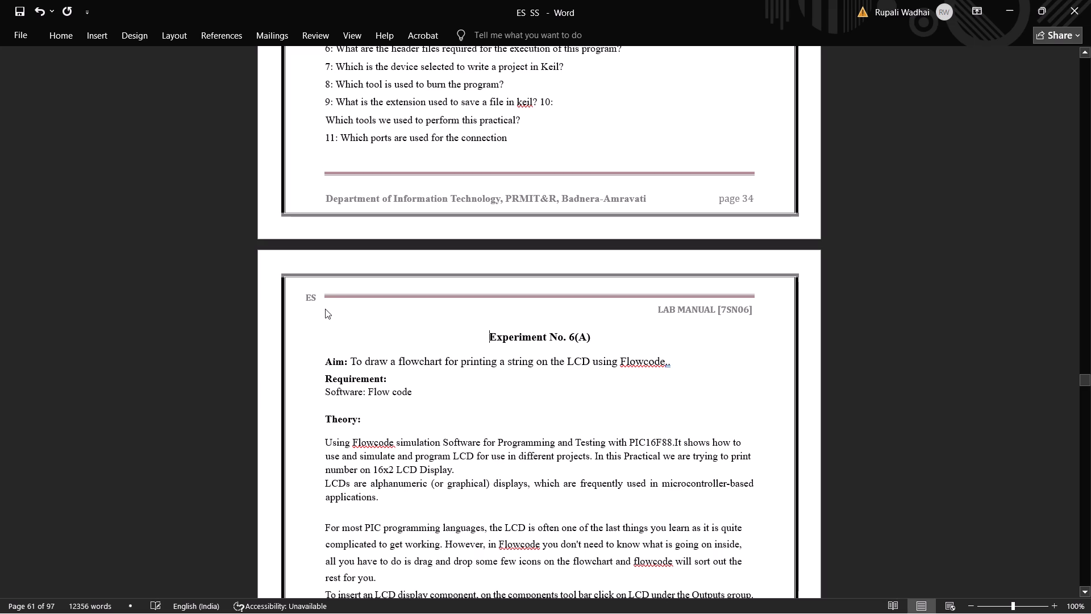
click(324, 310)
Select the blank page after page 35 using the Go To target \page and delete it.
scroll(848, 352, down, 4)
scroll(638, 339, down, 5)
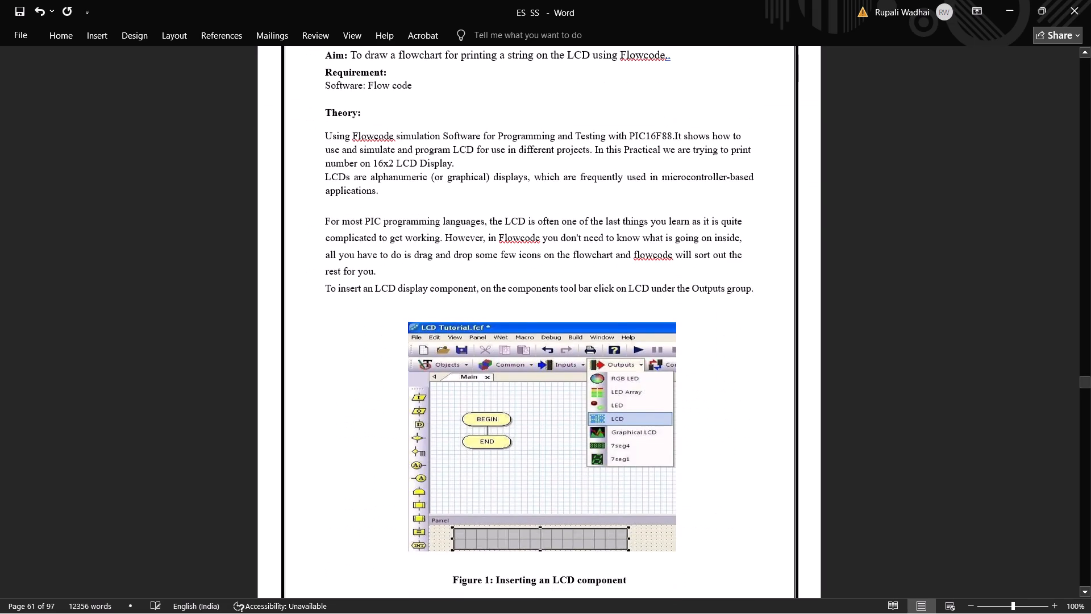
scroll(637, 338, down, 14)
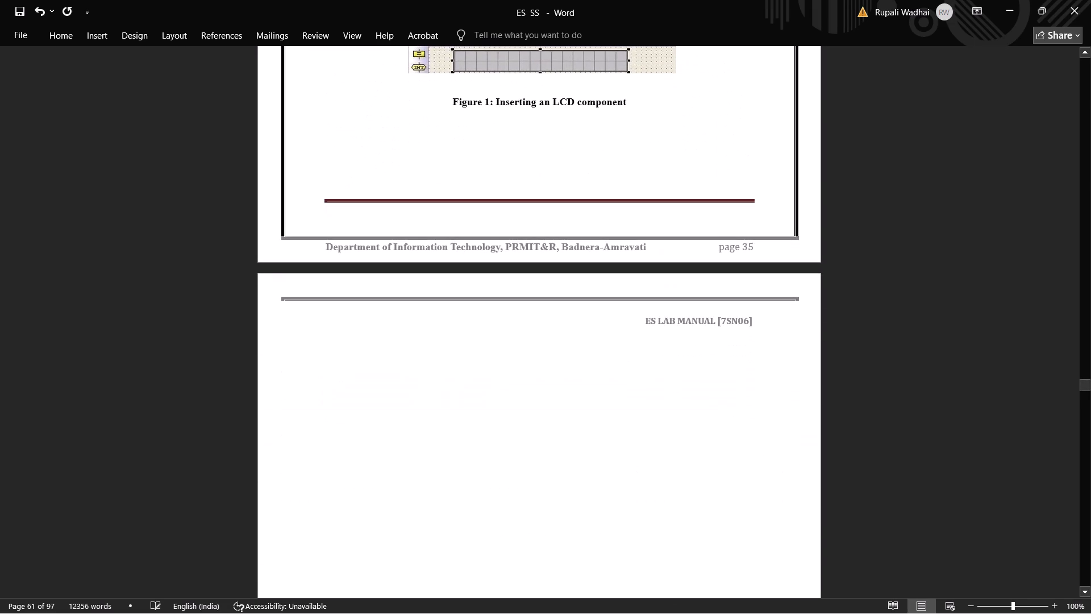
scroll(611, 338, down, 17)
click(376, 221)
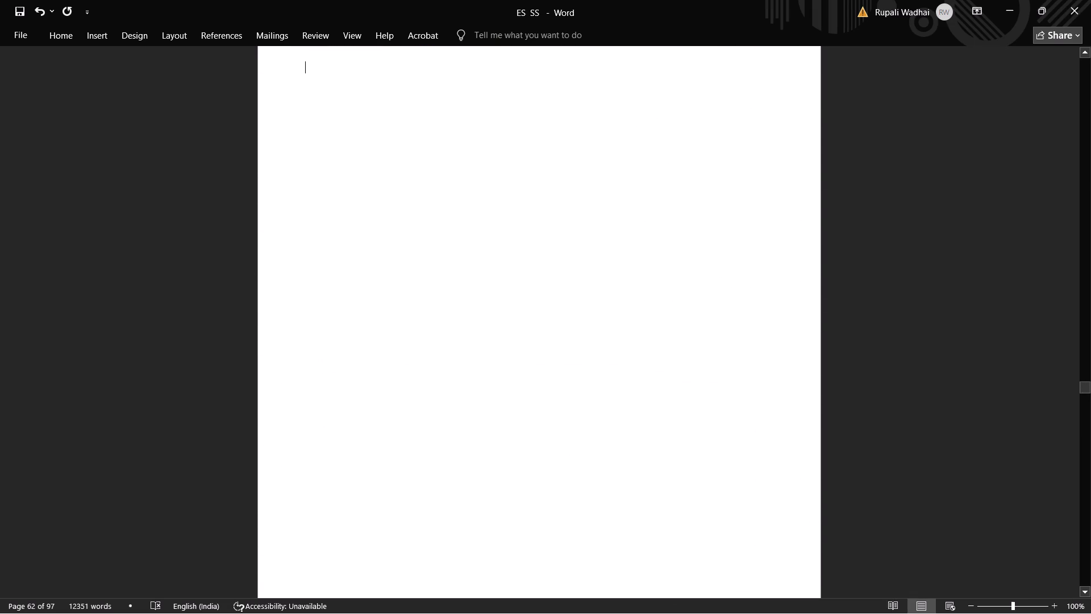
key(ctrl+g)
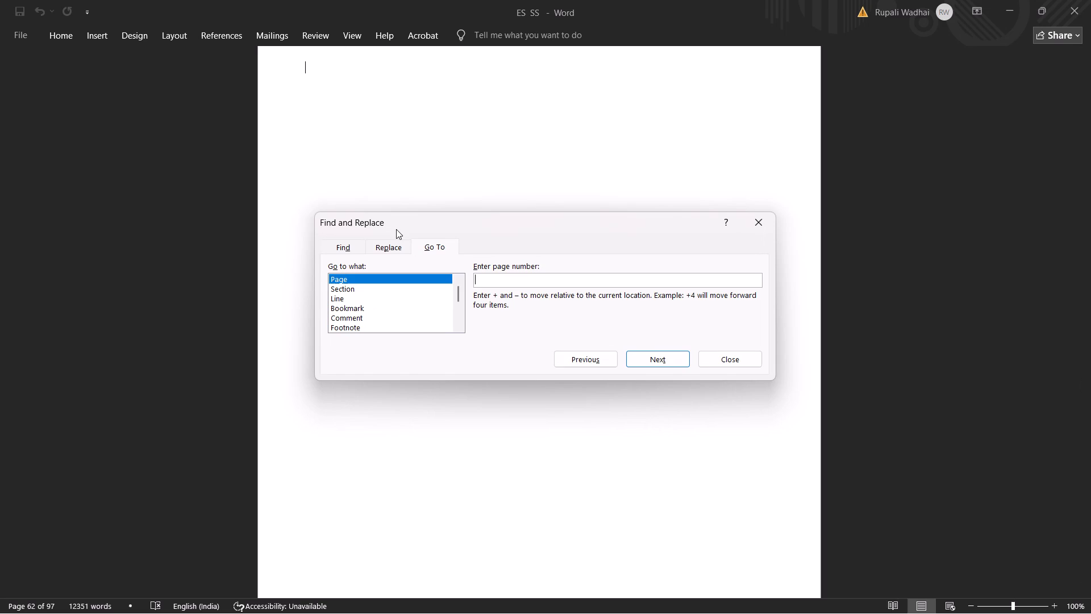
key(backslash)
text(page)
key(Return)
key(Return)
key(Escape)
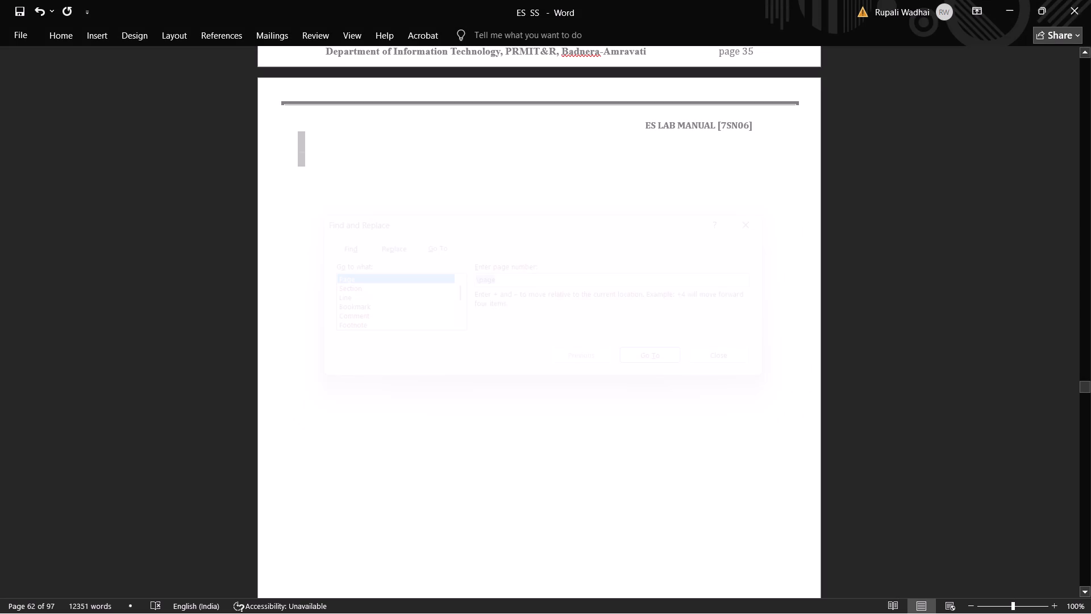
key(Delete)
Review the pages after page 35, from the LCD macro descriptions through the Flowcode page to the flowchart.
scroll(396, 229, up, 9)
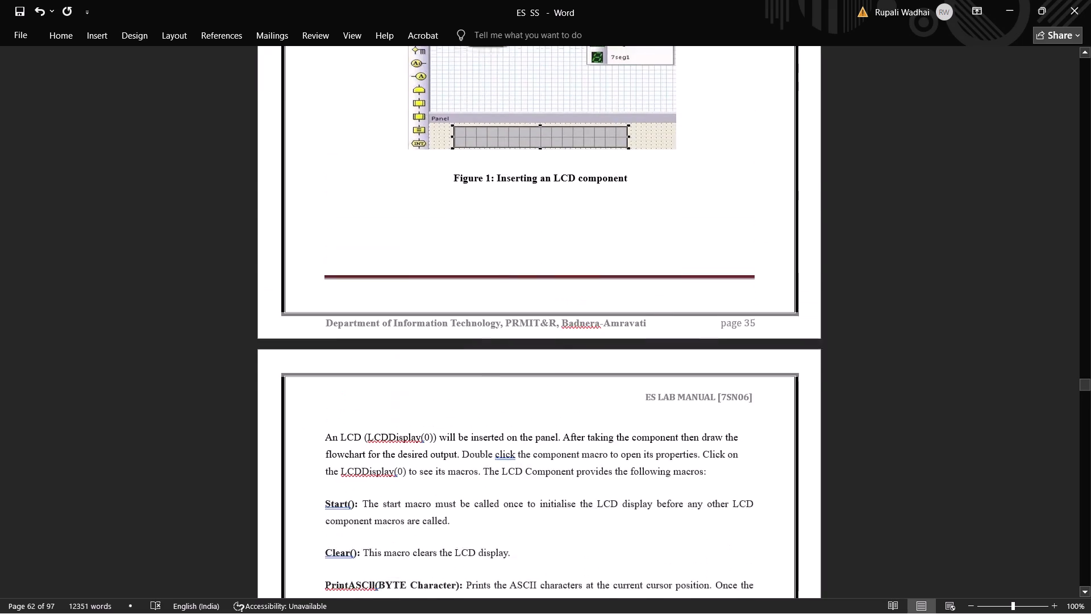
scroll(277, 242, up, 1)
scroll(277, 242, down, 4)
scroll(277, 242, up, 1)
scroll(277, 242, down, 12)
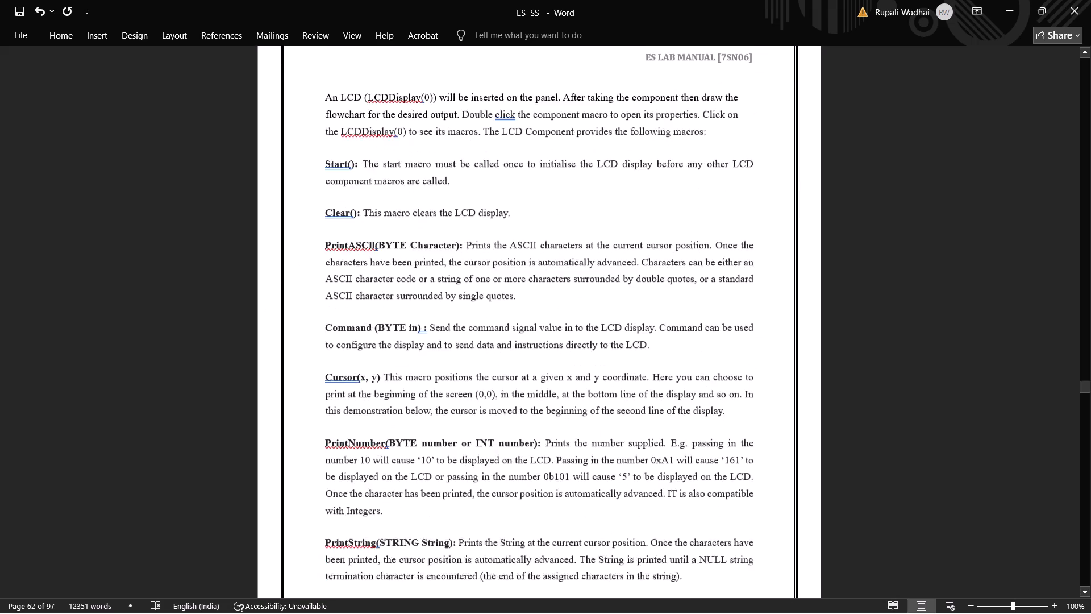
scroll(278, 241, down, 18)
scroll(278, 241, down, 4)
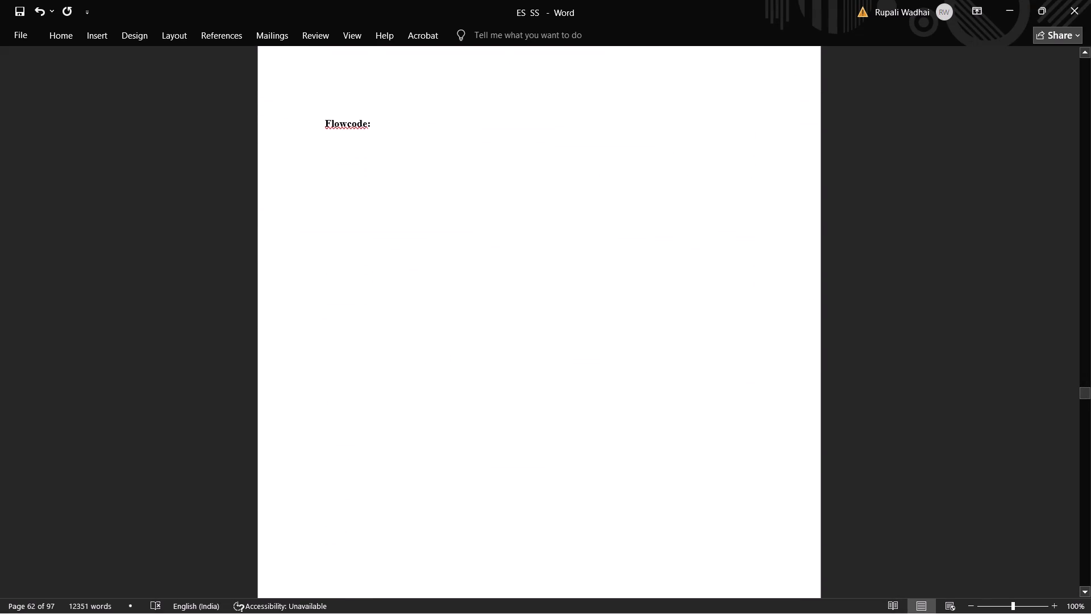
scroll(337, 225, down, 15)
scroll(339, 224, down, 8)
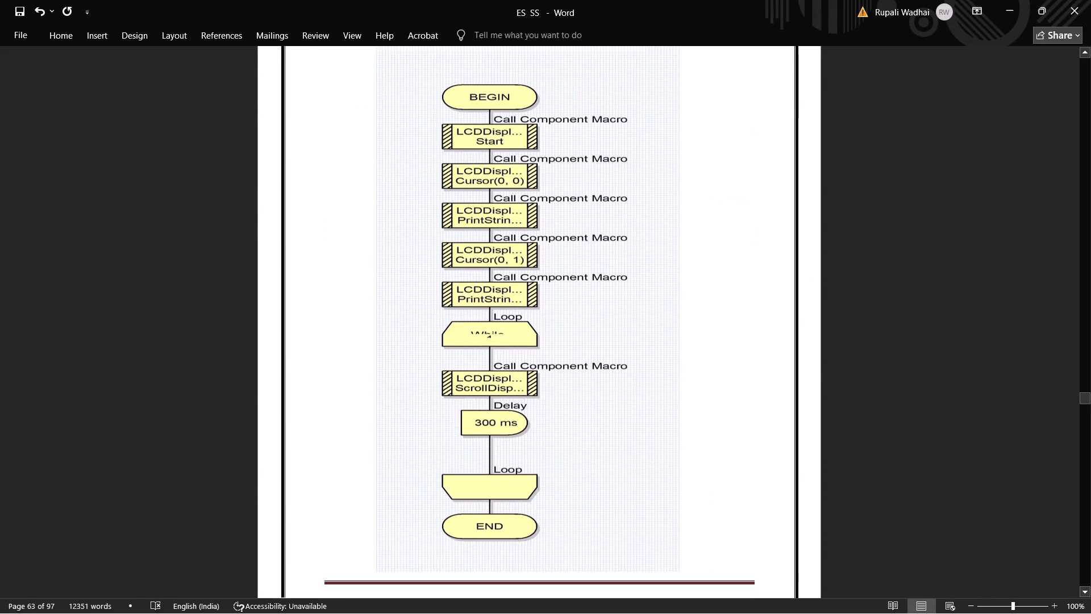
scroll(339, 224, down, 5)
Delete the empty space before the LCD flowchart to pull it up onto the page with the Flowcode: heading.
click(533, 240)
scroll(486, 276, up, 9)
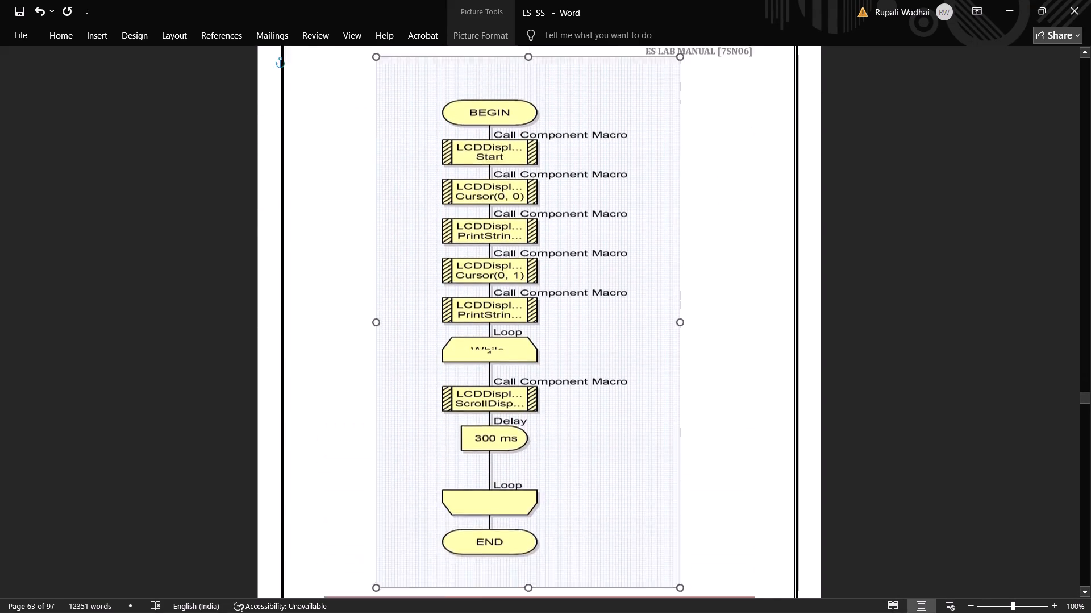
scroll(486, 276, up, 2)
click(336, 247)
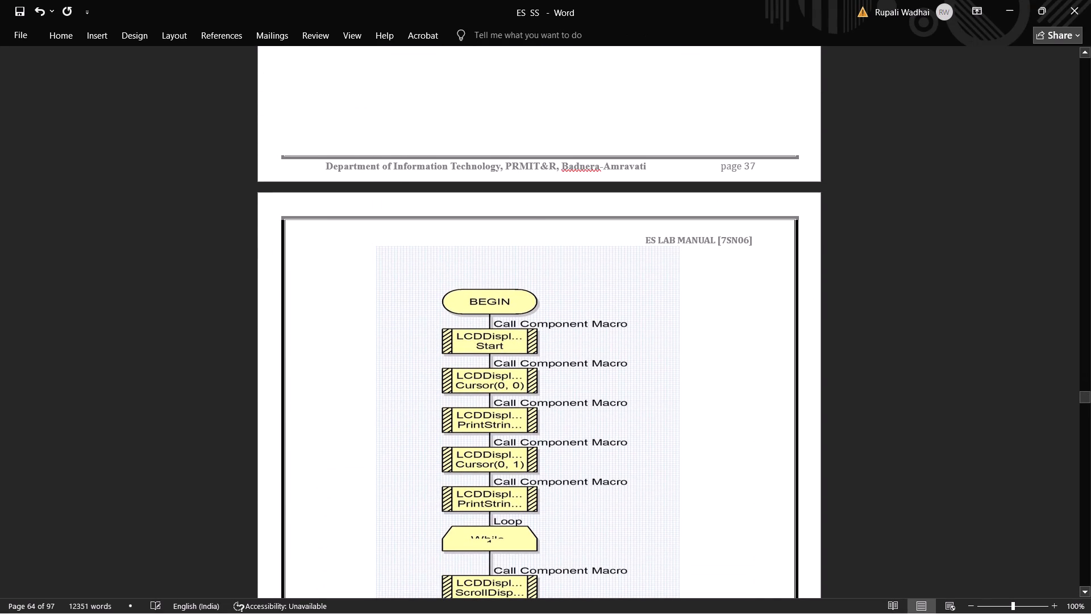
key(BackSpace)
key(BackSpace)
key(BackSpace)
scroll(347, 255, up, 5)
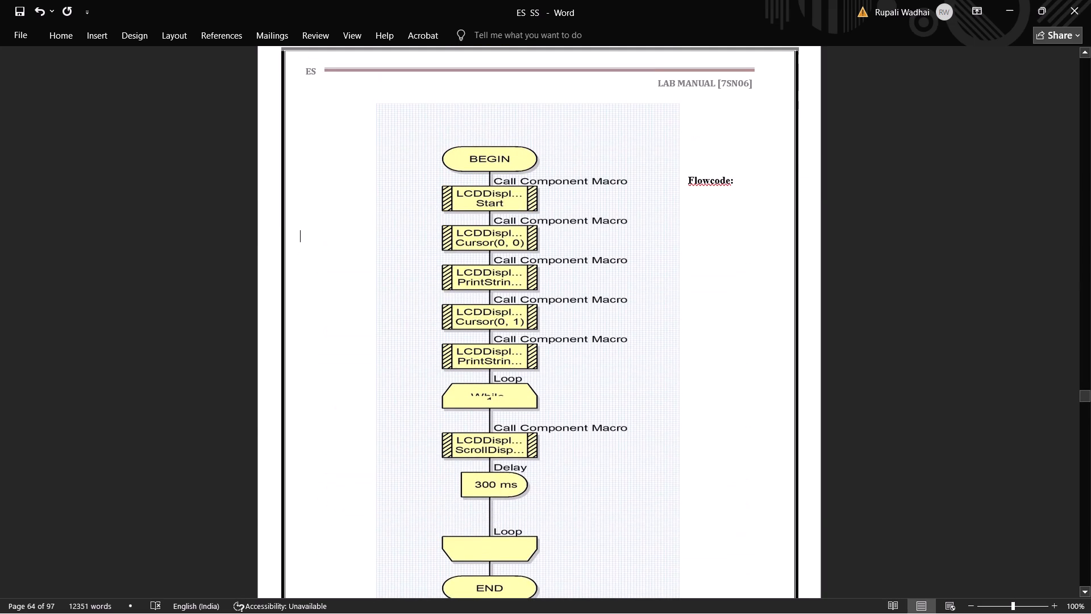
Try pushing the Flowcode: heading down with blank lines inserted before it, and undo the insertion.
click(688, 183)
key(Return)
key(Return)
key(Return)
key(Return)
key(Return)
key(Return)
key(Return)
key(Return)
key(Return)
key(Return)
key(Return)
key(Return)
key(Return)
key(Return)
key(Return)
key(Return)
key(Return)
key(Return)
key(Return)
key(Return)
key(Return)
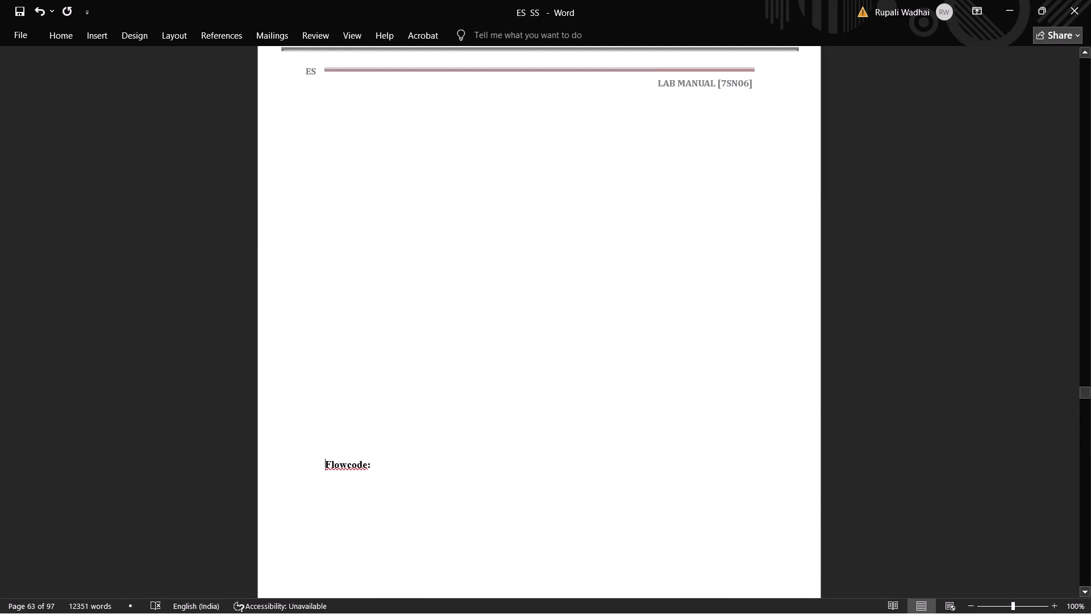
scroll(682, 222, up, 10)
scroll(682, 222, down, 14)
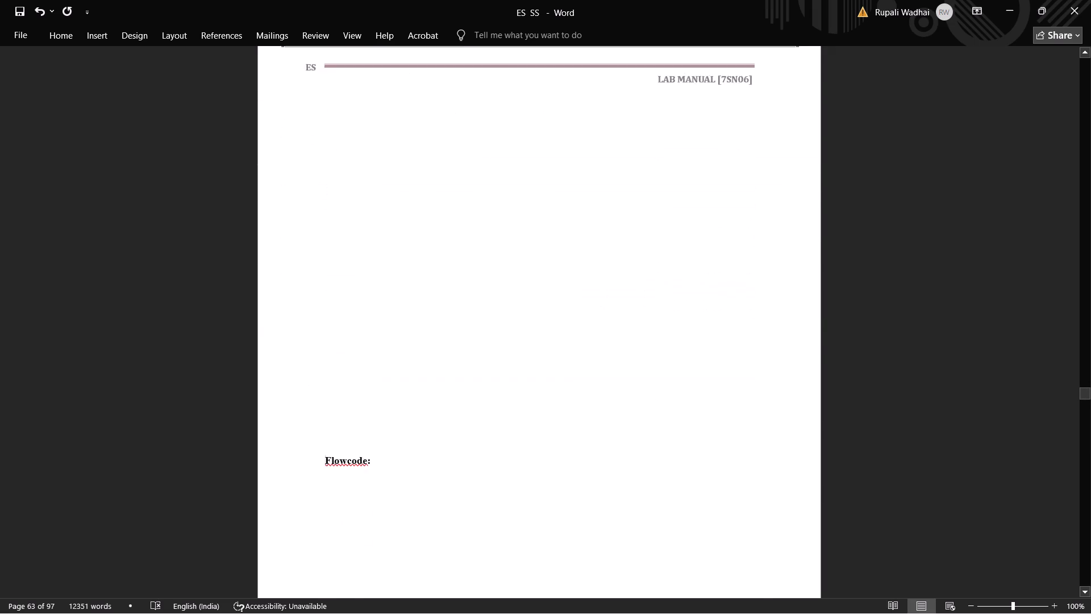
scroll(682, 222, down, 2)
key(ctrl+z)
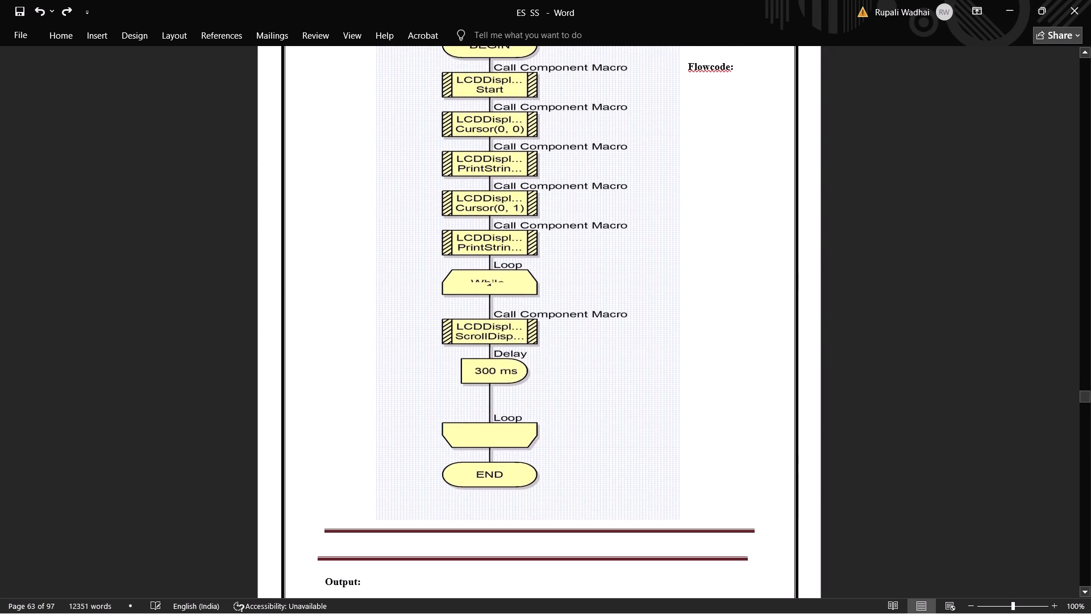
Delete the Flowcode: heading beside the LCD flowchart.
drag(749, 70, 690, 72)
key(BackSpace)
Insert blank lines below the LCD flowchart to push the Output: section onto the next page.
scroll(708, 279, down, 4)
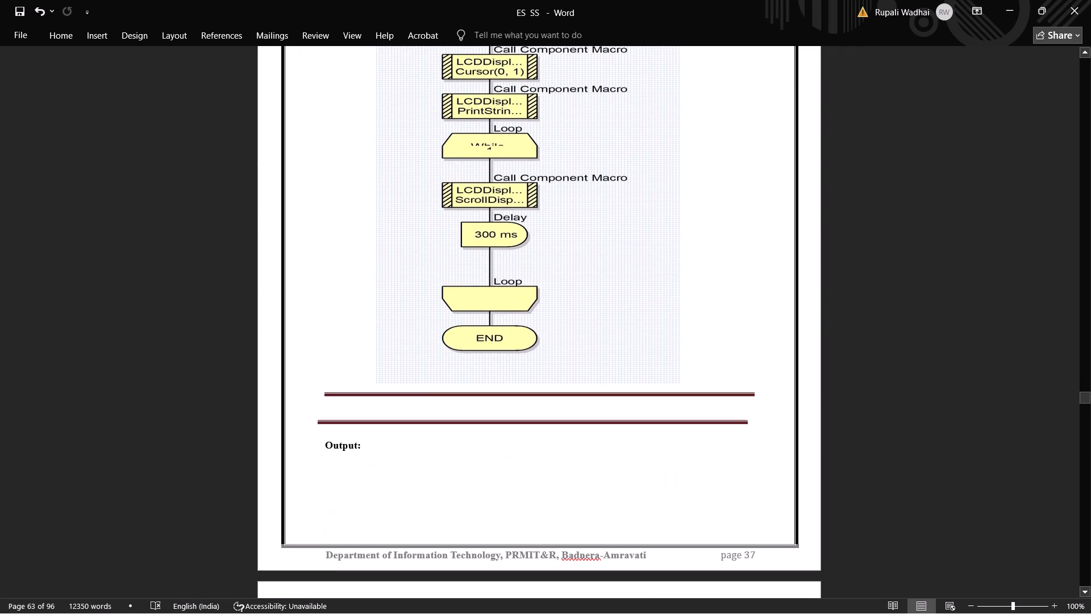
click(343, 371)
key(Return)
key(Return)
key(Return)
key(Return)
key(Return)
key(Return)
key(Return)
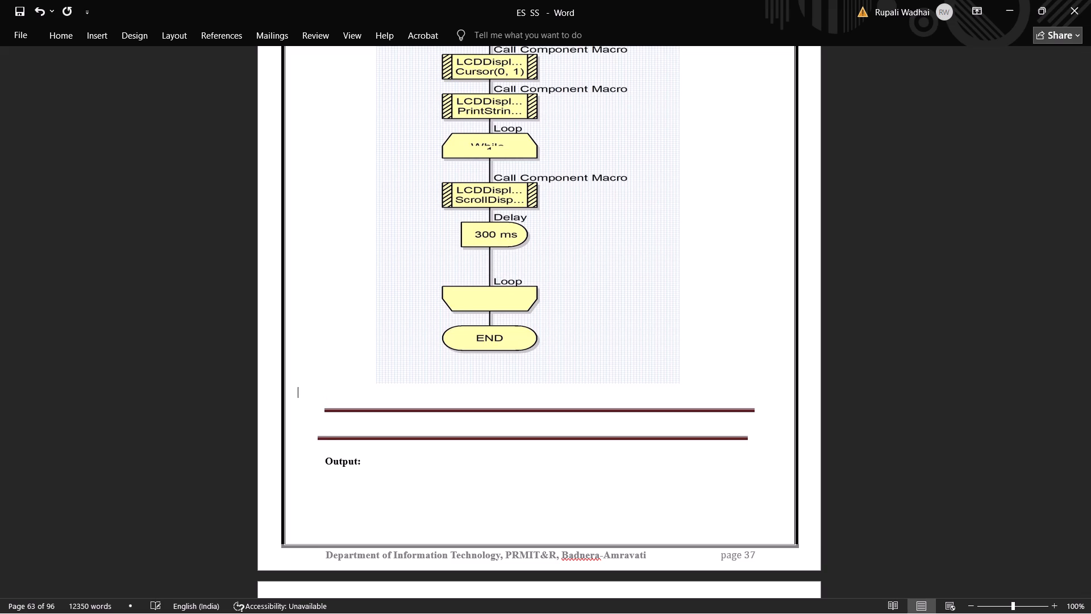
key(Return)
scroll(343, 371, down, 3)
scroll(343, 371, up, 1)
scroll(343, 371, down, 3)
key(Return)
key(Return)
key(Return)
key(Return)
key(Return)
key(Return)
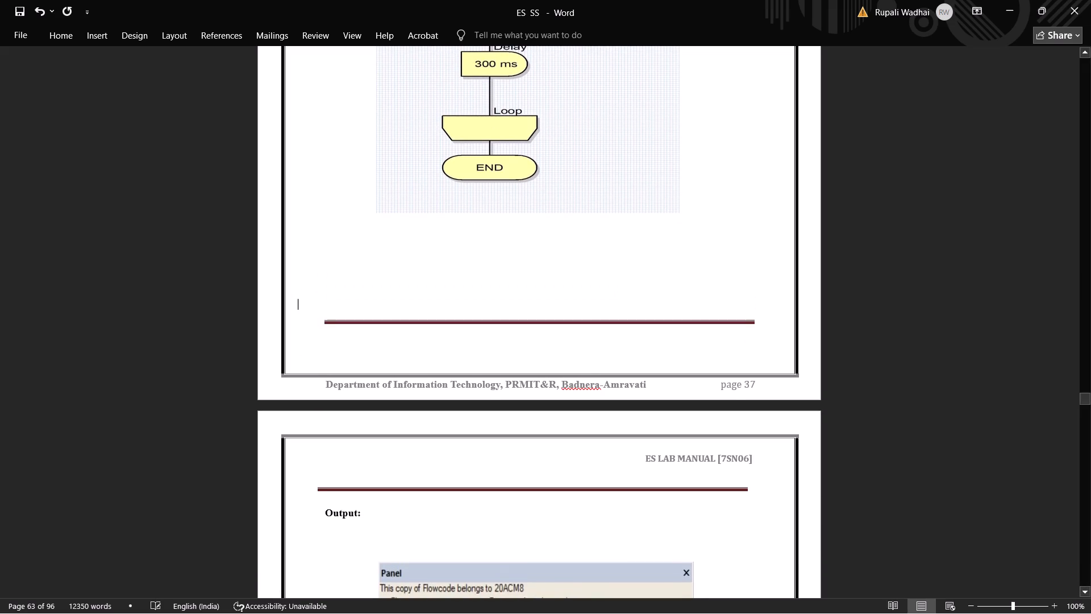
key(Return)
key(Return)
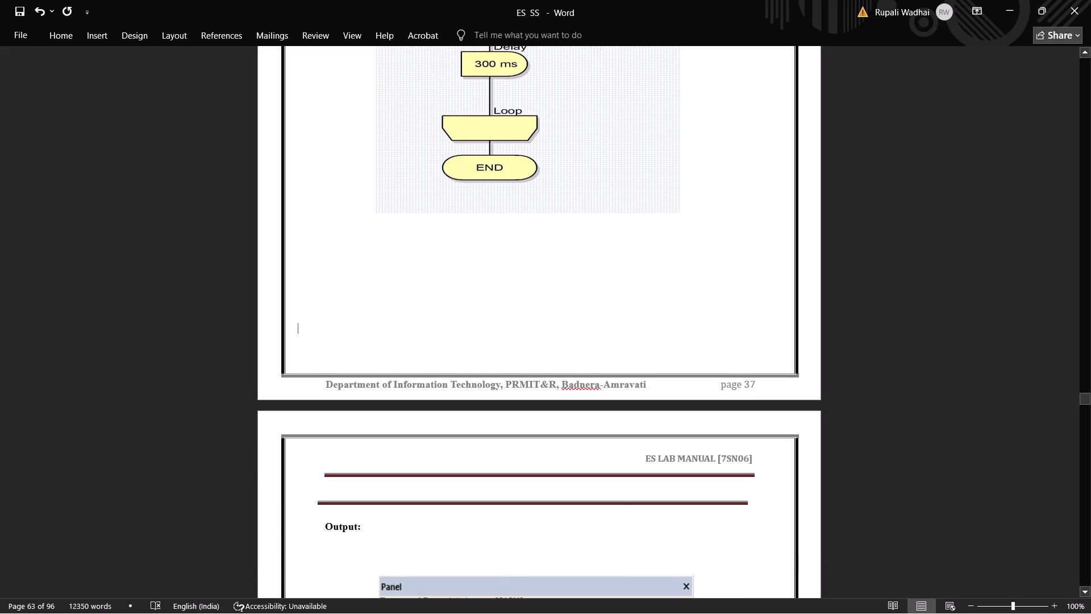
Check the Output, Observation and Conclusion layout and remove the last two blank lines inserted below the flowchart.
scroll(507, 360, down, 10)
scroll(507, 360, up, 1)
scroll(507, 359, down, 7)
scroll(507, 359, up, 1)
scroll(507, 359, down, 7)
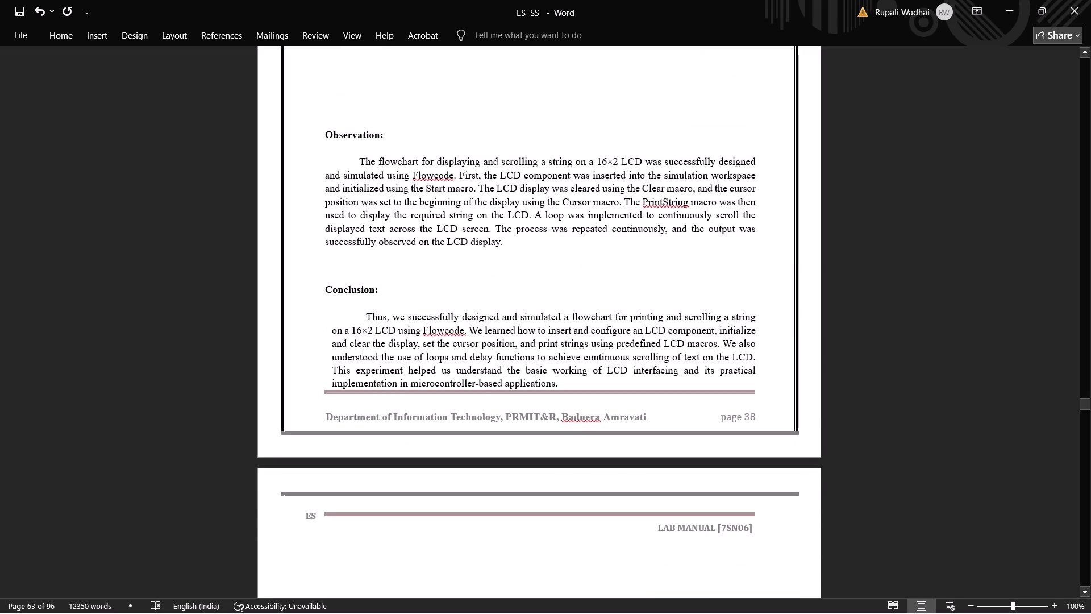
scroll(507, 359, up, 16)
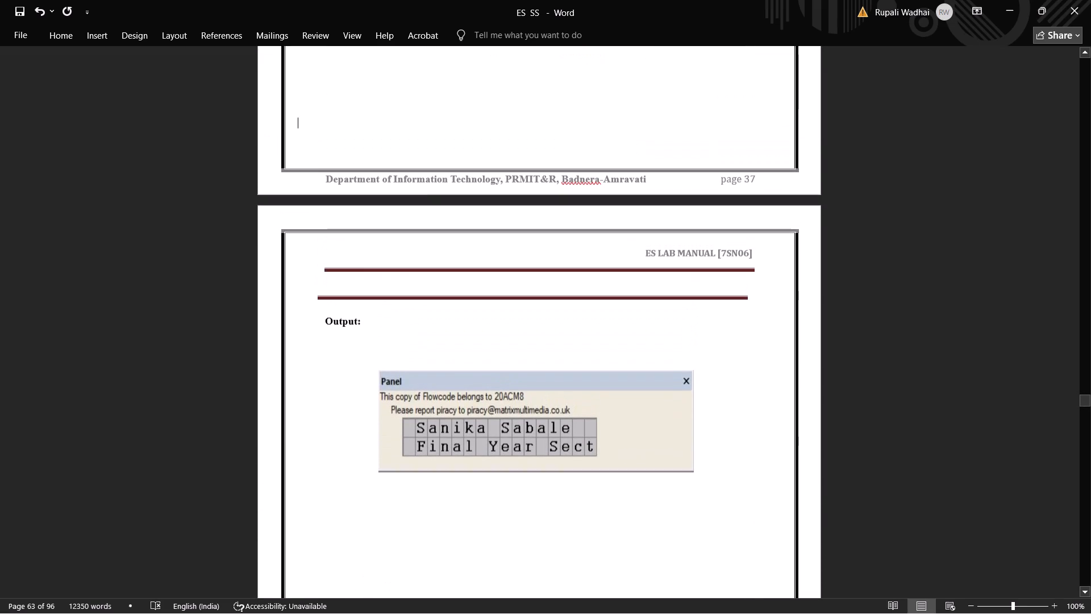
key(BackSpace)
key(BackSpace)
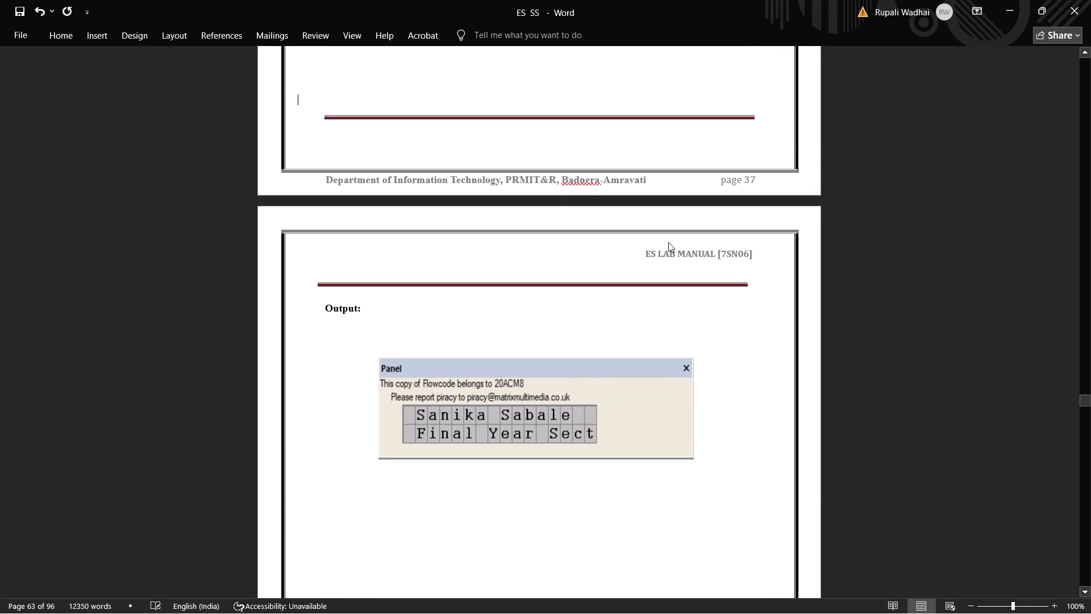
Close the ES SS document without saving the changes.
click(1090, 0)
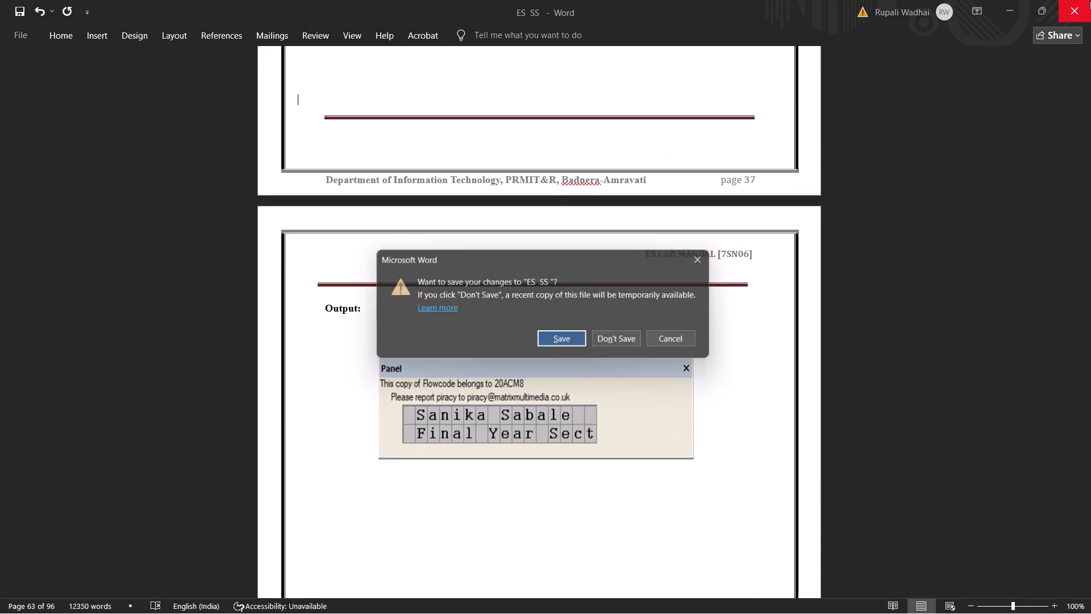
click(623, 345)
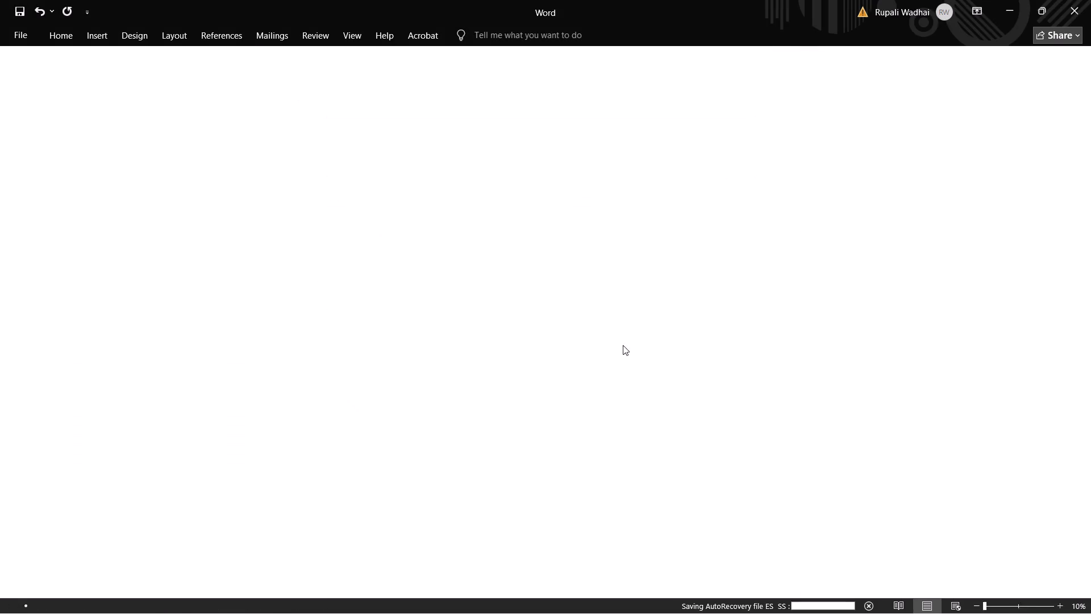
Go to the sem 7 folder in File Explorer and open 7SN06 ES LAB MANUAL 2026-27 in Word.
click(593, 329)
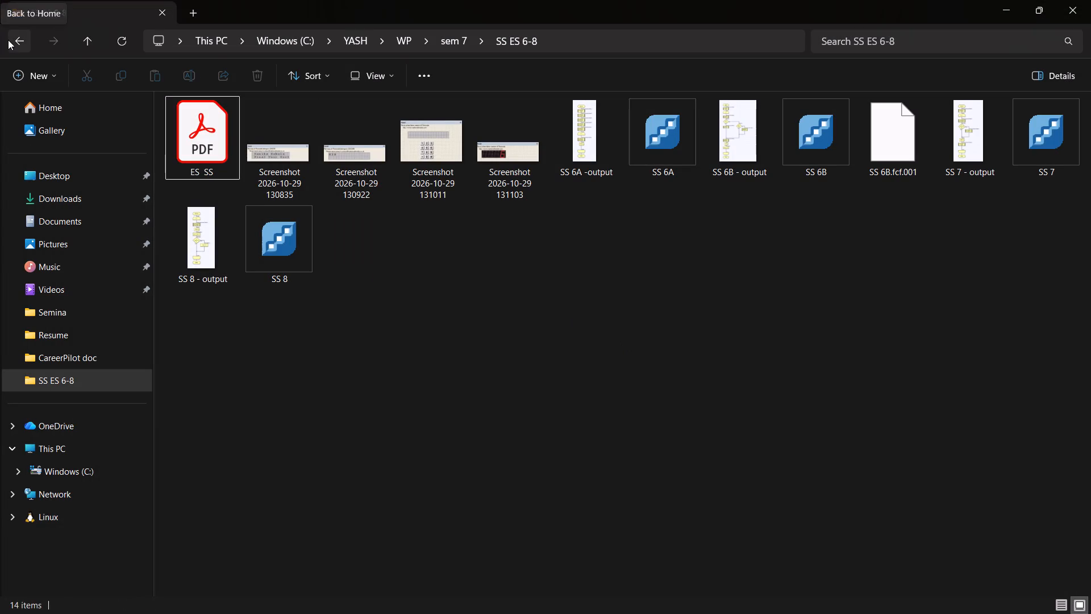
click(9, 40)
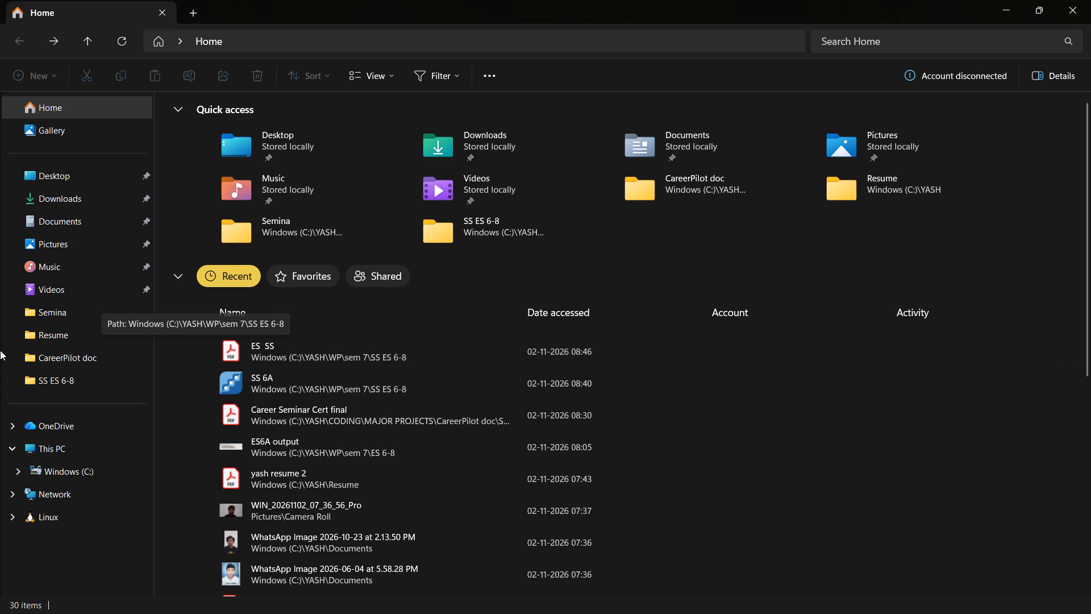
click(70, 380)
click(641, 232)
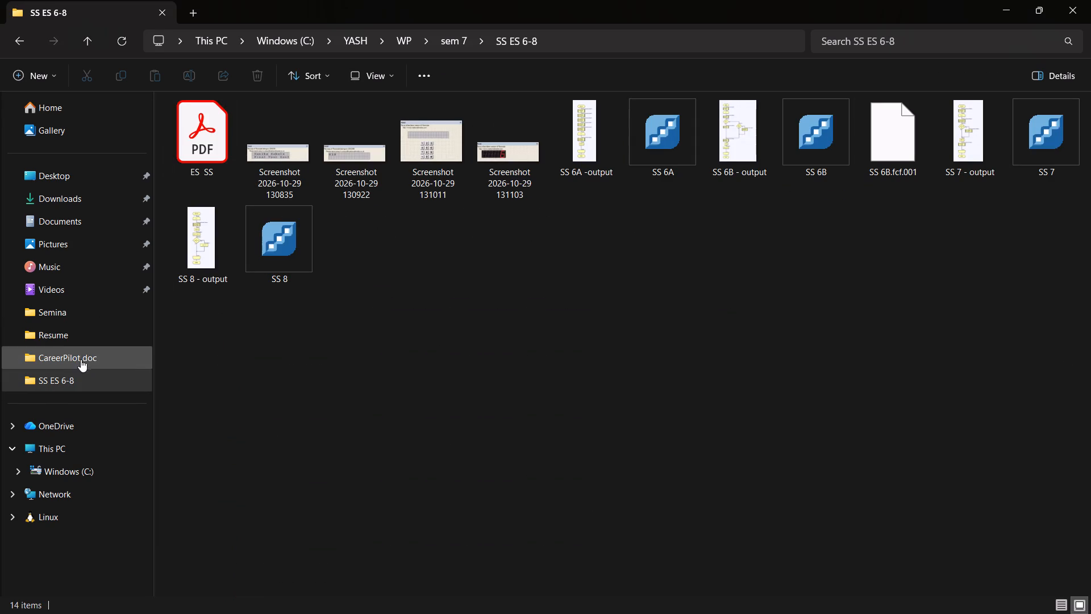
click(442, 37)
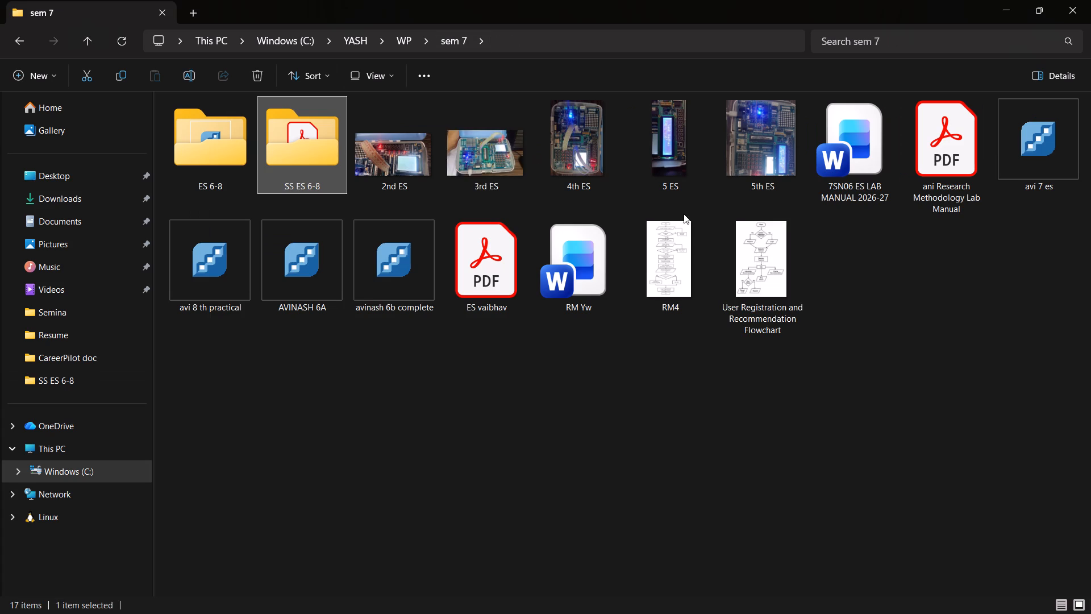
click(883, 247)
double_click(855, 162)
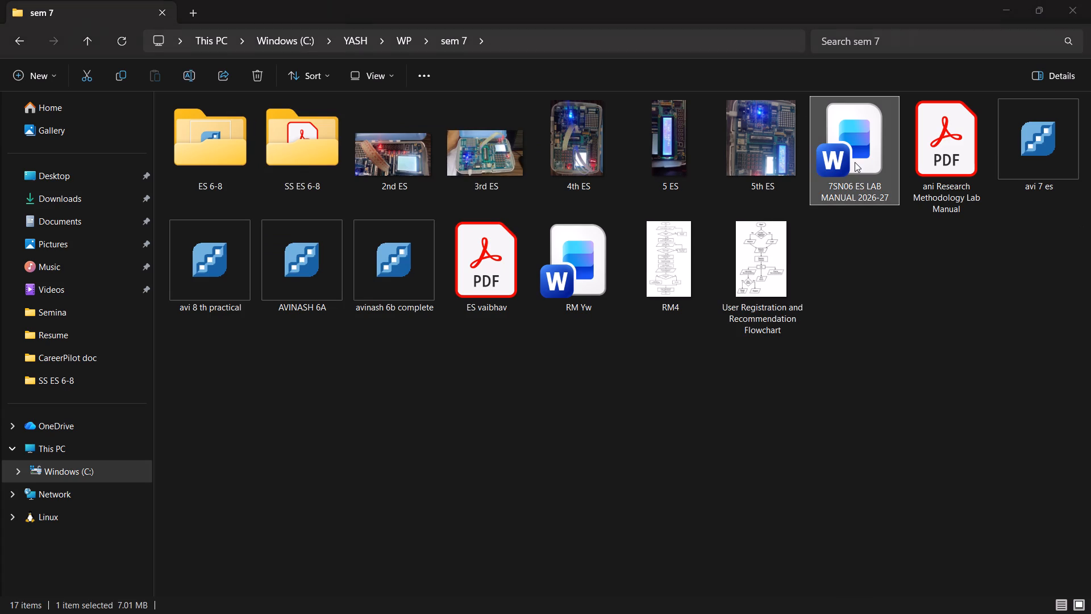
Delete the LCD panel picture under Output: in Experiment No. 6(A).
scroll(601, 321, down, 7)
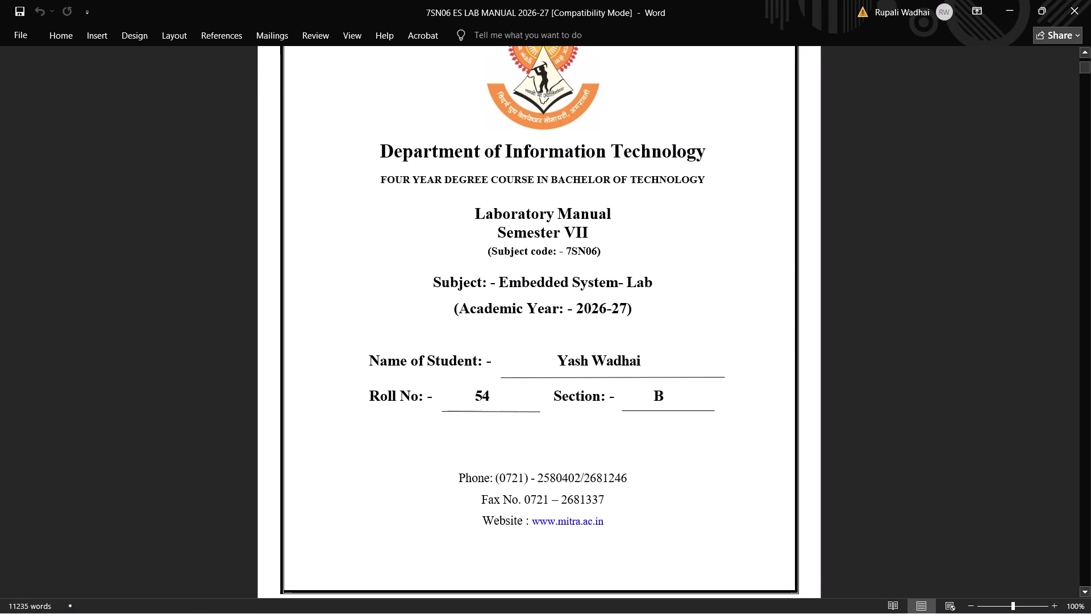
drag(1086, 76, 1055, 263)
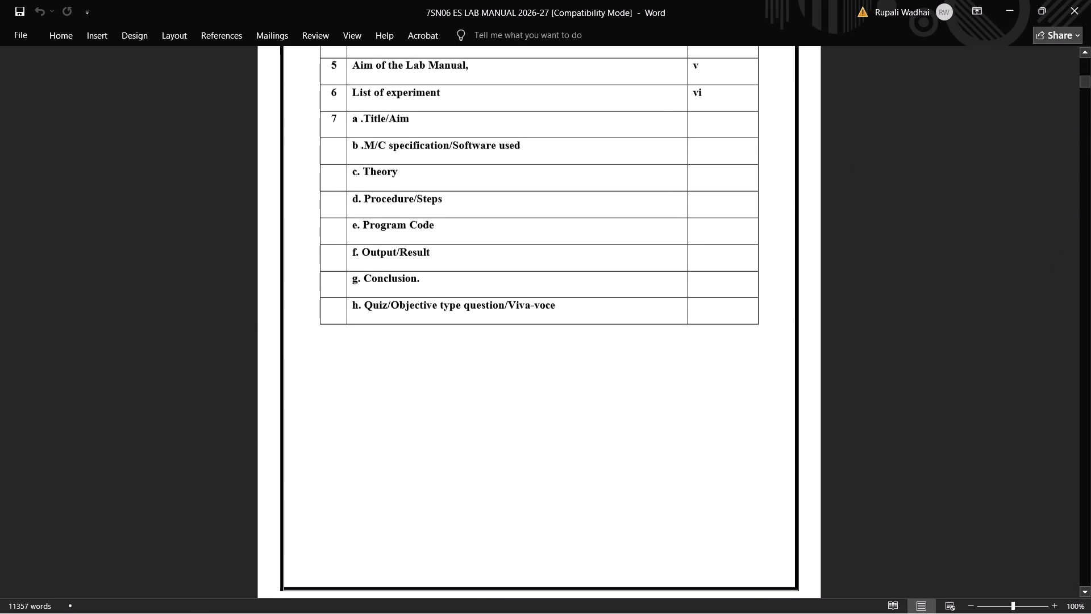
drag(1083, 79, 1090, 310)
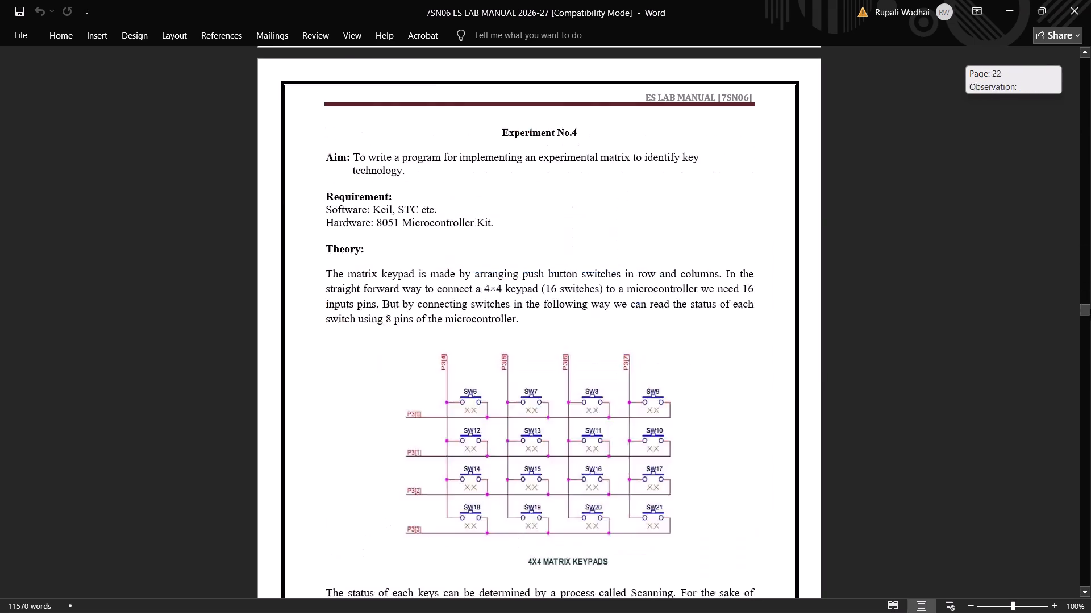
drag(1090, 310, 1090, 395)
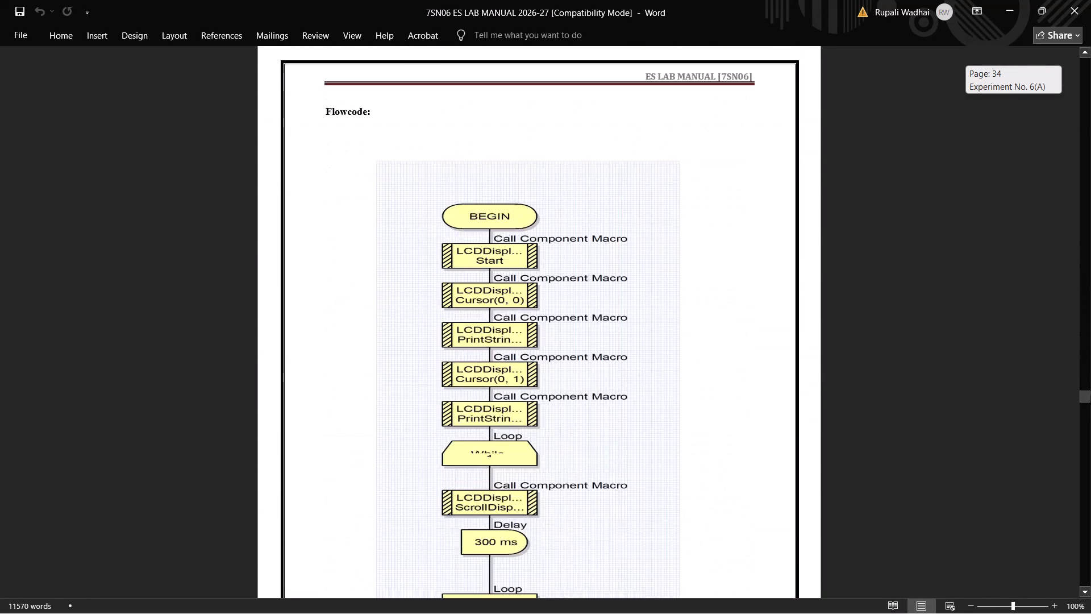
drag(1090, 395, 1090, 381)
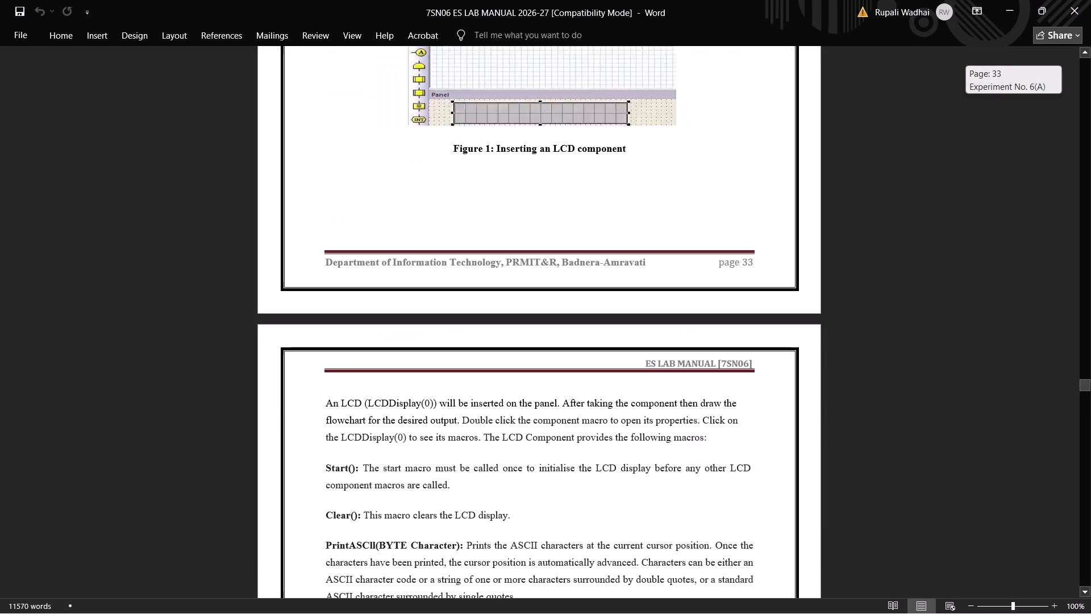
drag(1090, 381, 1090, 396)
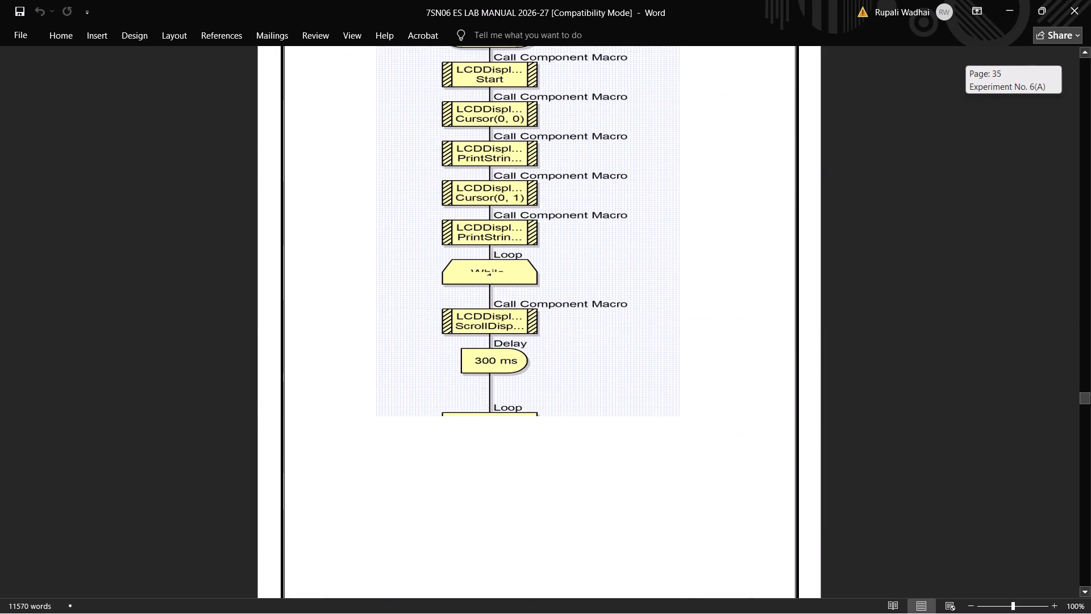
drag(1090, 396, 1090, 398)
scroll(780, 416, down, 13)
scroll(696, 429, down, 2)
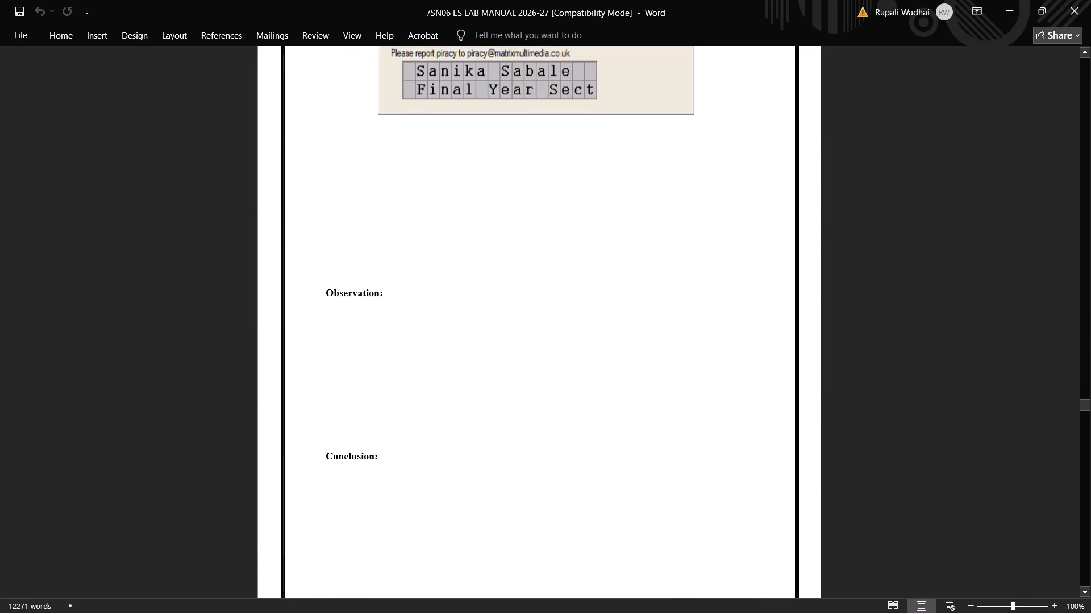
click(340, 326)
scroll(493, 318, up, 2)
scroll(493, 318, down, 1)
scroll(493, 318, up, 2)
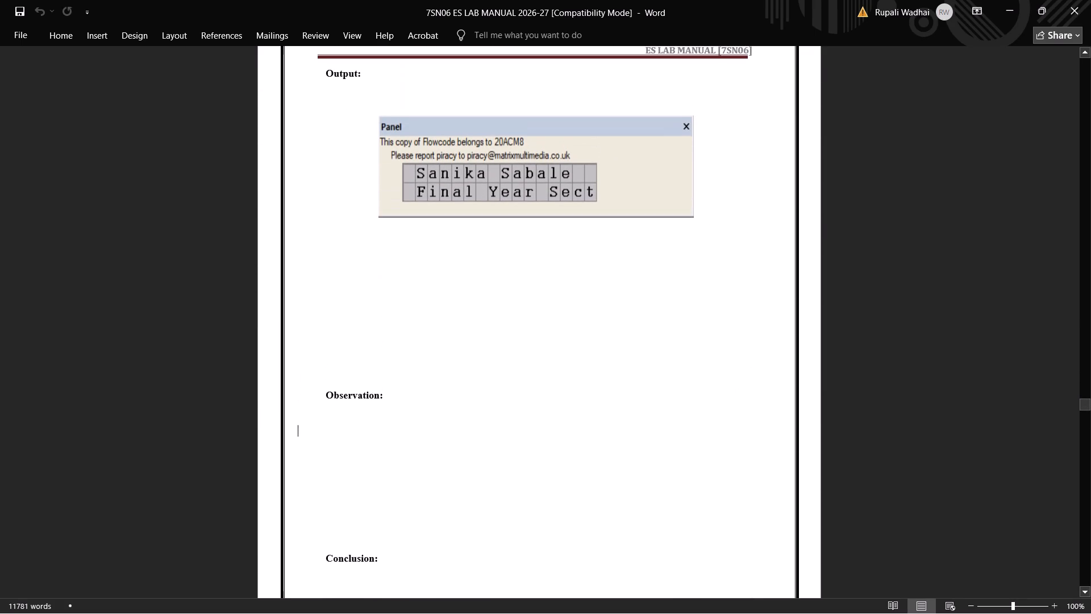
click(594, 165)
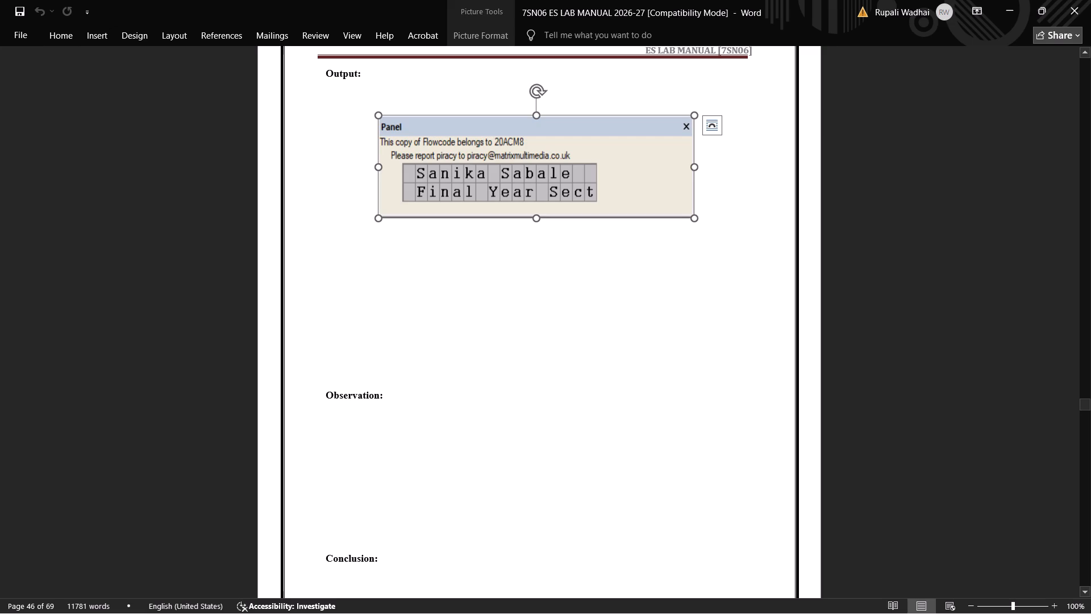
key(BackSpace)
Insert the ES6A output picture from the ES 6-8 folder in sem 7 under Output: in Experiment No. 6(A).
click(104, 38)
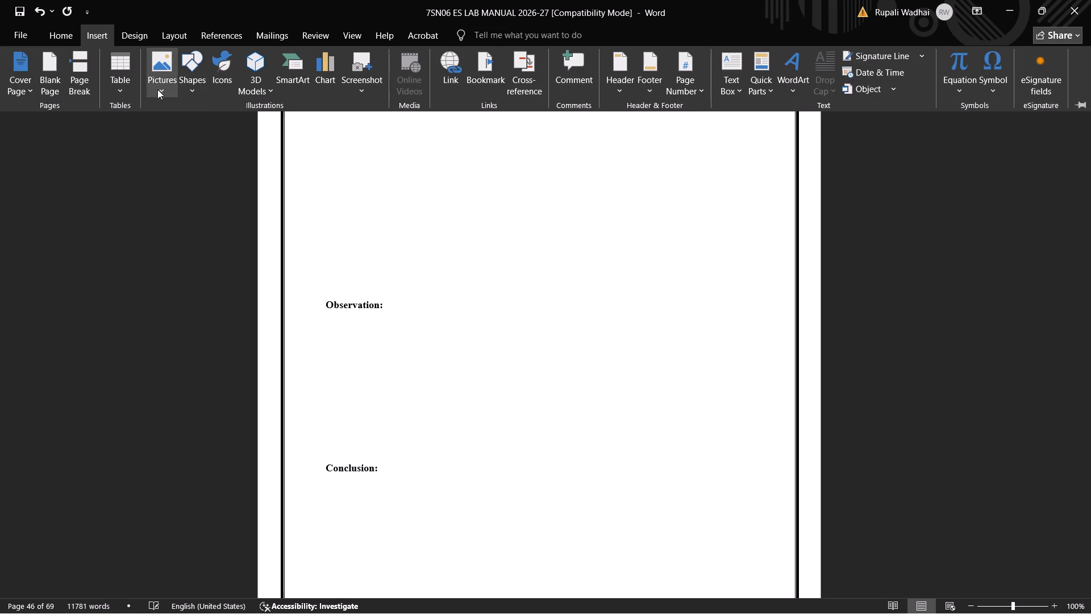
click(160, 82)
click(196, 131)
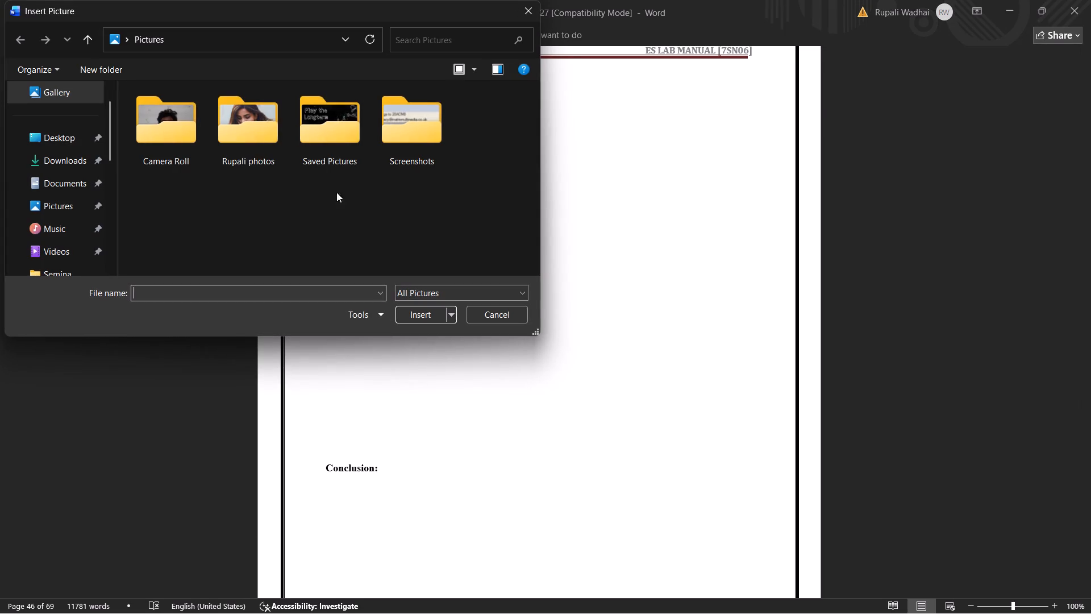
scroll(34, 245, down, 1)
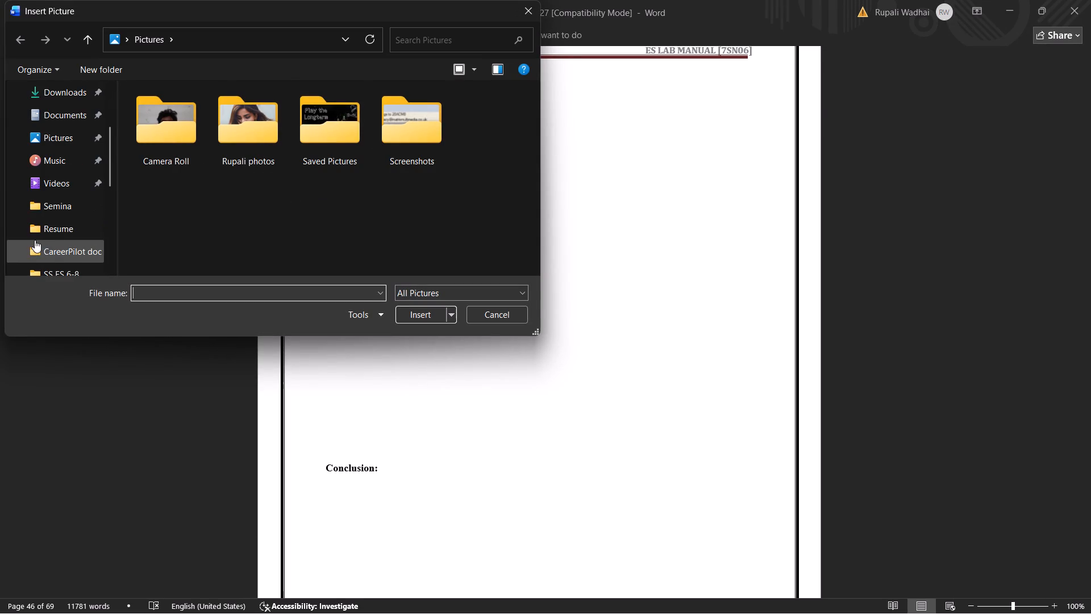
scroll(52, 239, down, 2)
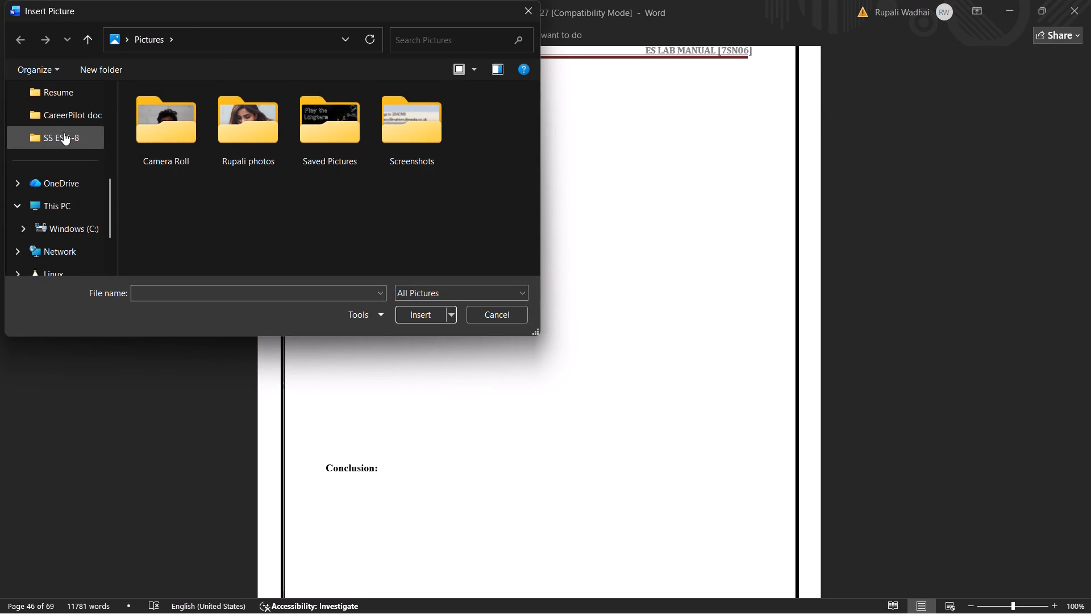
click(64, 132)
click(218, 41)
double_click(185, 138)
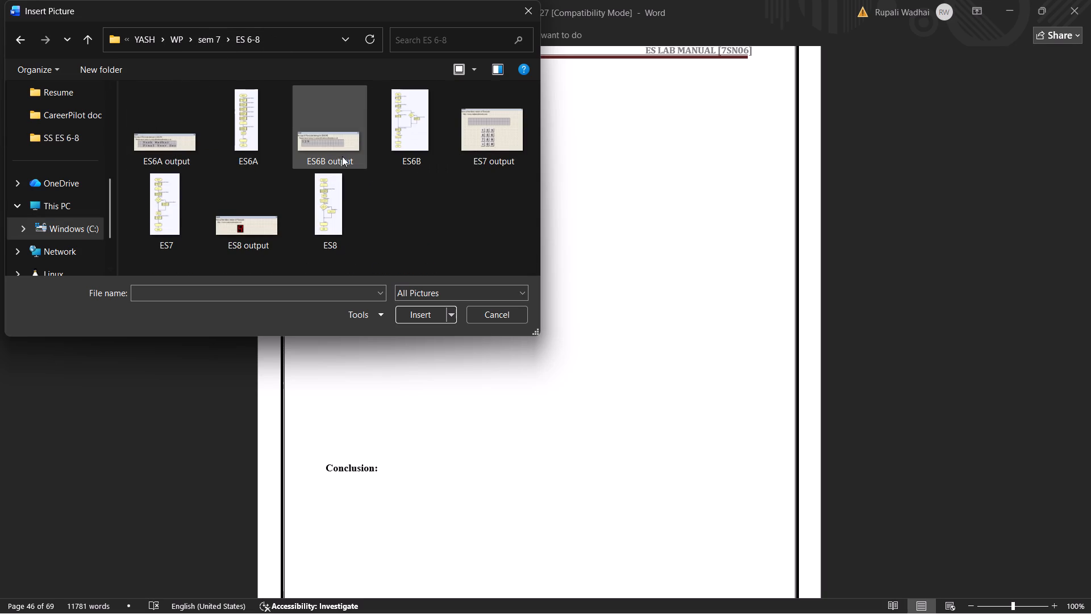
click(317, 156)
click(168, 149)
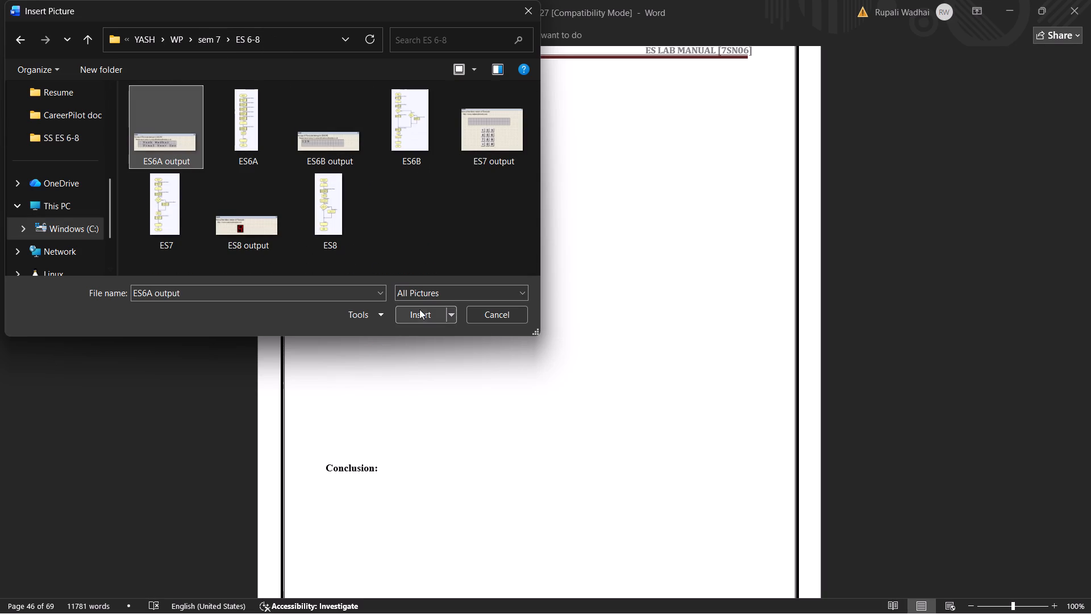
click(419, 309)
Shift the inserted LCD panel picture slightly inward by adding four spaces in front of it.
click(548, 250)
click(360, 126)
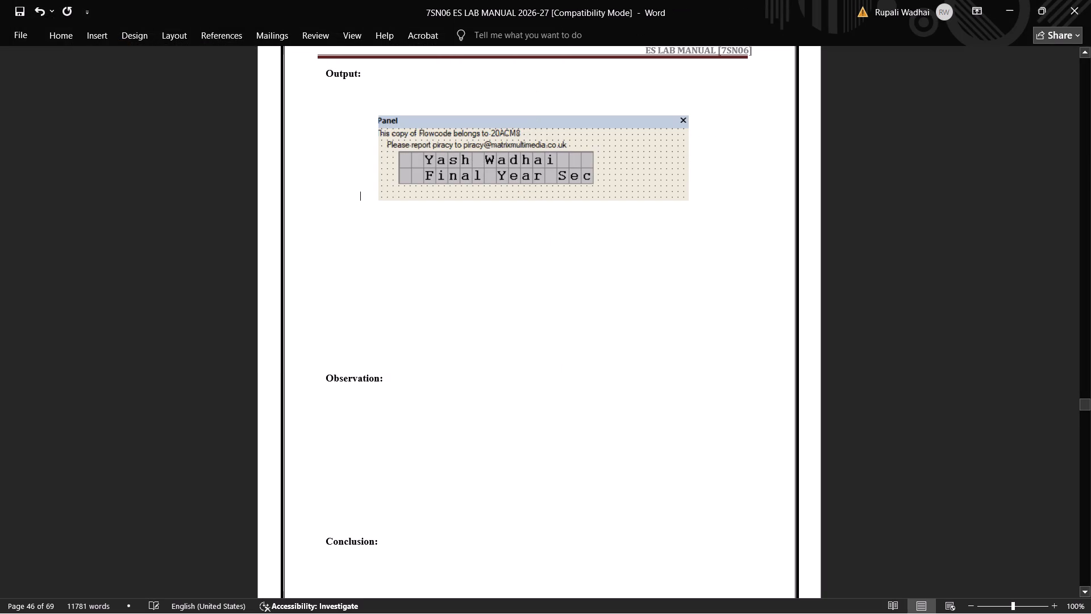
key(space)
key(space)
key(space)
key(space)
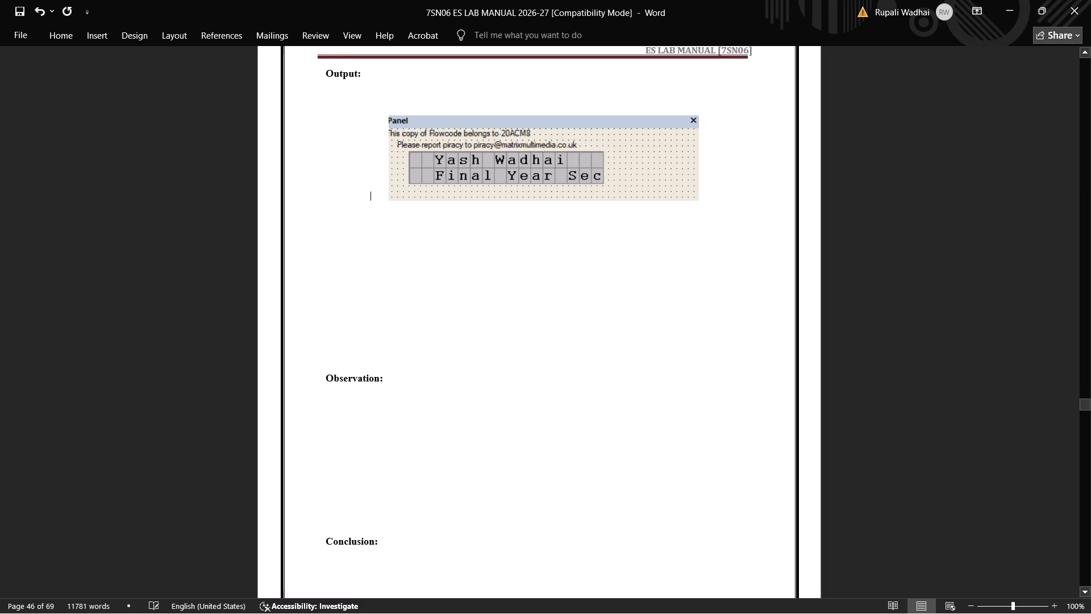
Switch to File Explorer and open the ES SS PDF from the SS ES 6-8 folder in Acrobat Reader.
scroll(384, 398, down, 2)
click(381, 297)
click(386, 380)
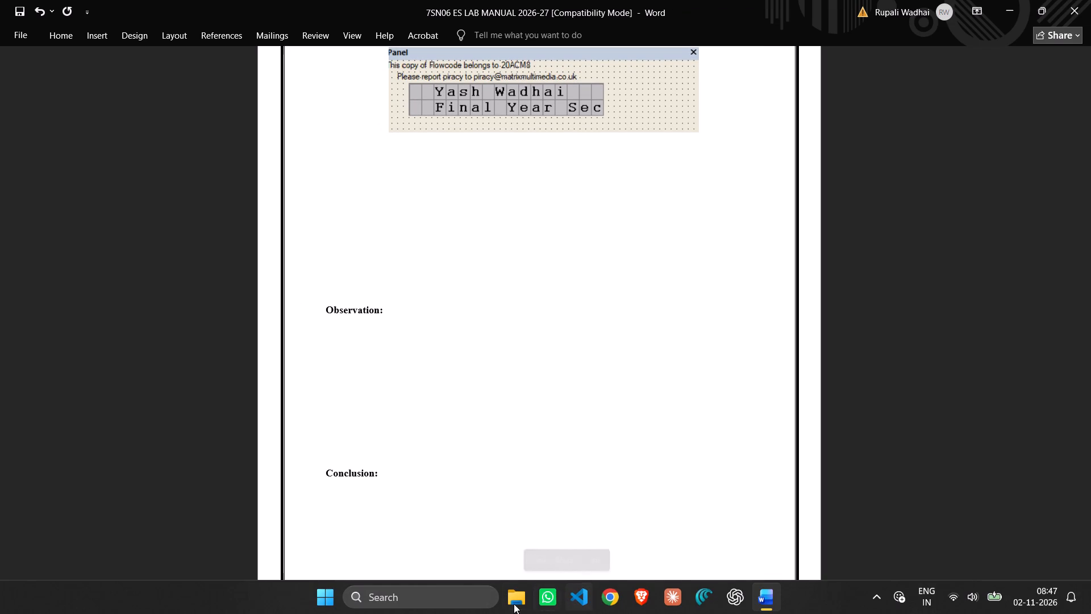
click(510, 605)
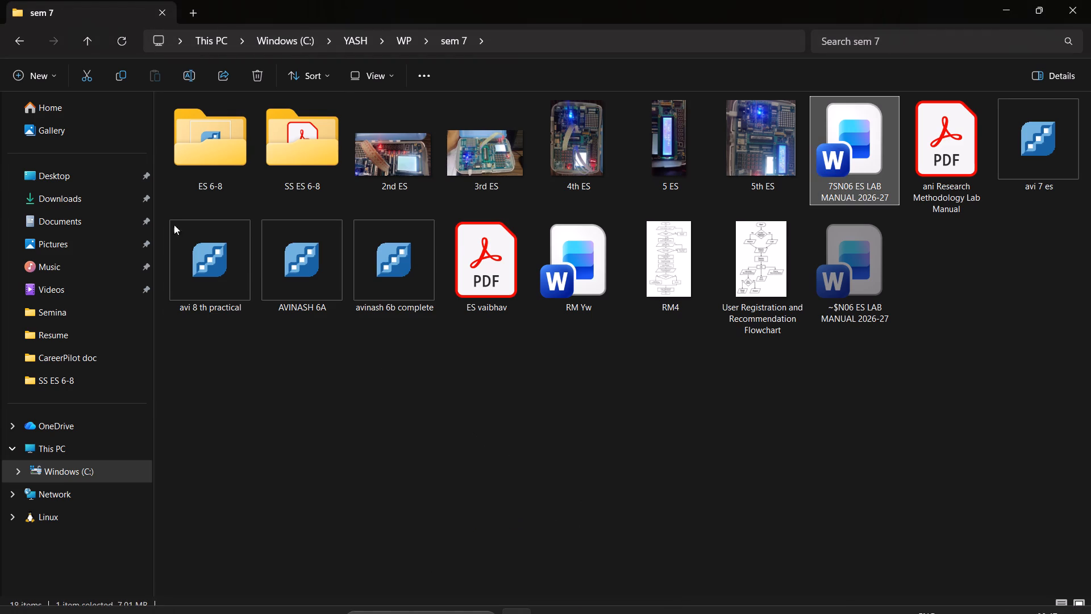
double_click(294, 139)
double_click(202, 138)
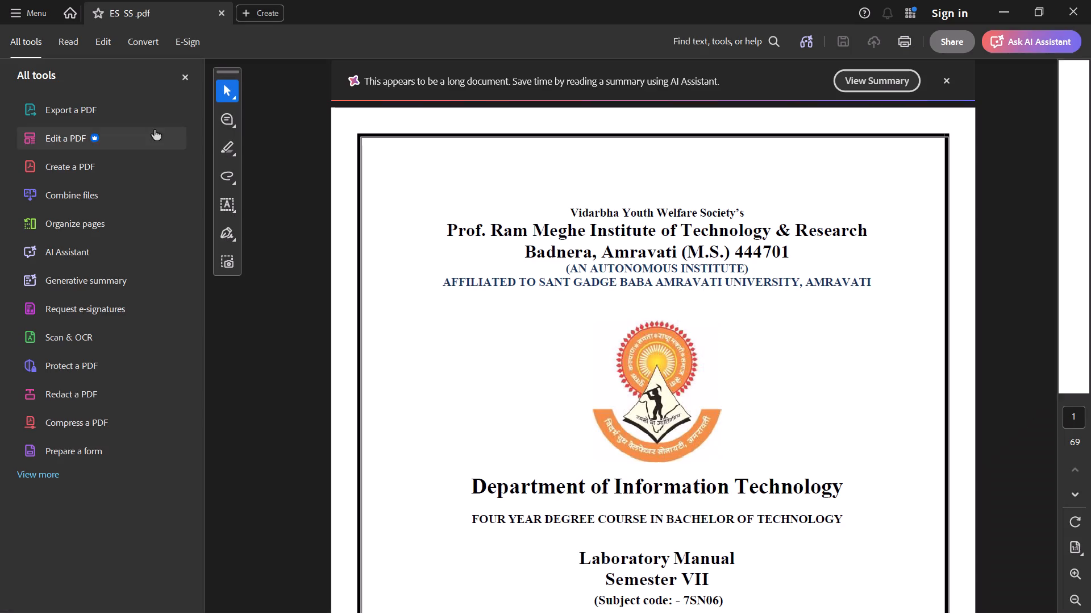
Page through the ES SS PDF to the Output, Observation and Conclusion sections of Experiment No. 6(A).
scroll(924, 189, down, 4)
click(1069, 496)
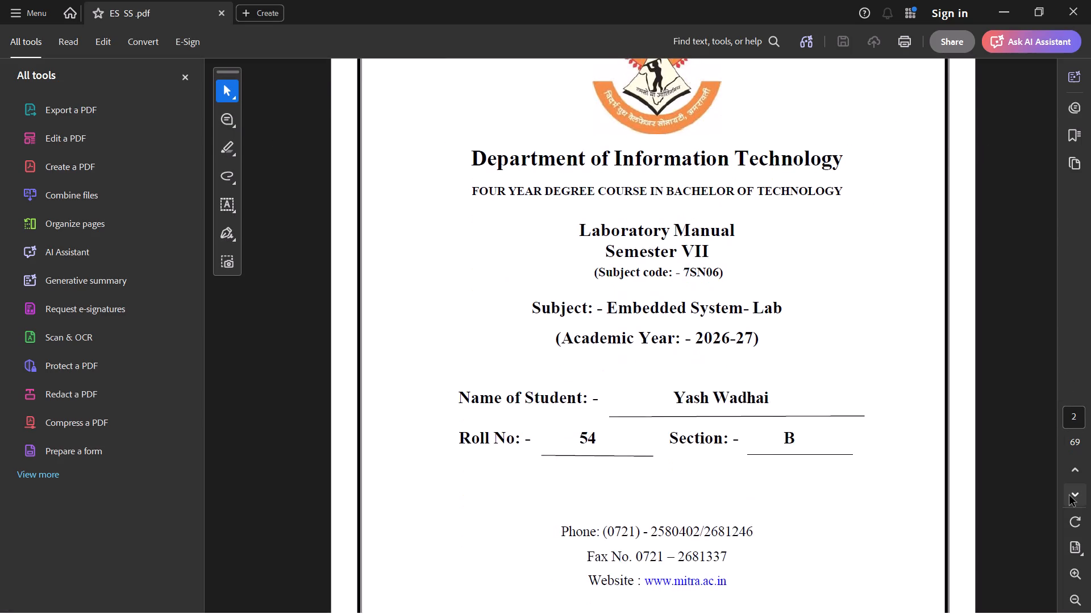
key(Down)
key(Down)
key(Down)
key(Down)
key(Down)
key(Down)
key(Down)
key(Down)
key(Down)
key(Down)
key(Down)
key(Down)
key(Down)
key(Down)
key(Down)
key(Down)
key(Down)
key(Down)
key(Down)
key(Down)
click(830, 384)
key(Down)
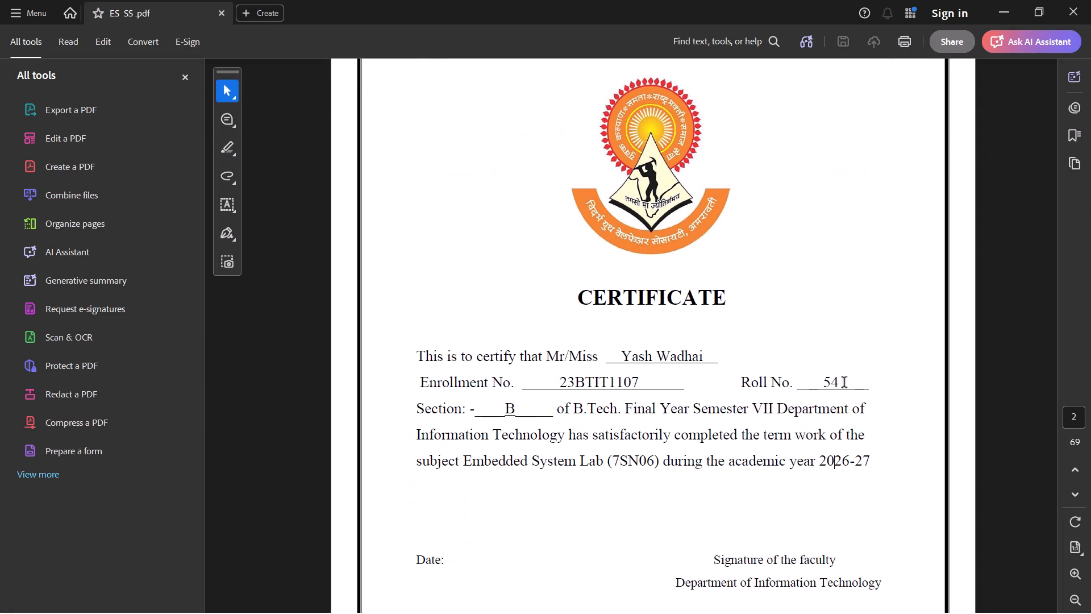
key(Down)
key(Right)
key(Right)
click(990, 429)
key(Right)
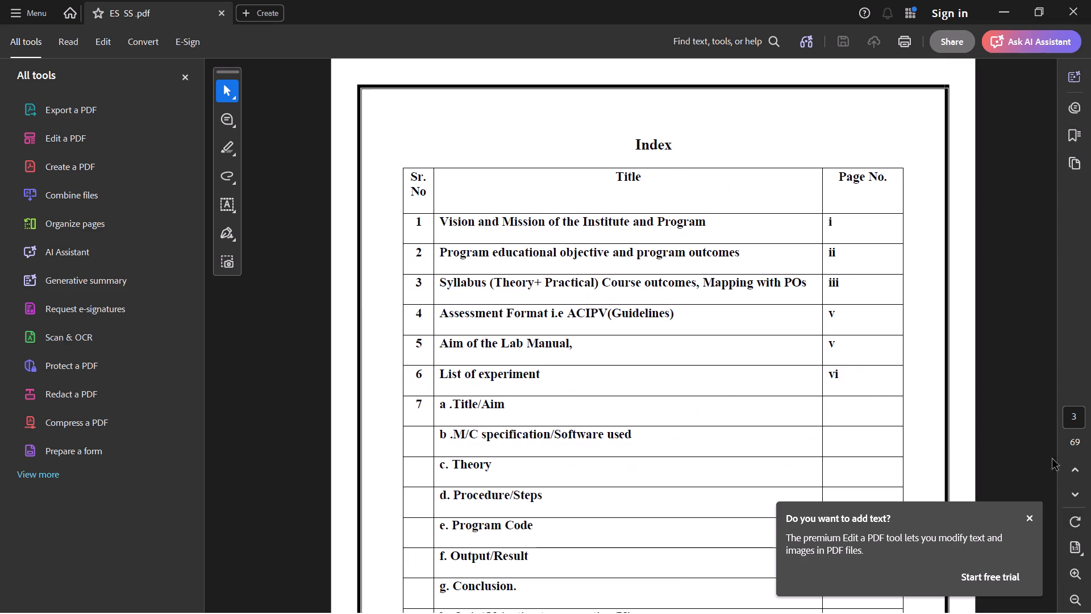
key(Right)
drag(1061, 458, 1069, 457)
key(Right)
drag(1046, 457, 1014, 449)
key(Right)
drag(1013, 445, 986, 423)
key(Right)
key(Right)
key(Right)
key(Right)
key(Right)
click(984, 413)
key(Right)
click(984, 413)
key(Right)
key(Right)
key(Right)
key(Right)
key(Right)
key(Right)
key(Right)
key(Right)
key(Right)
key(Right)
key(Right)
key(Right)
key(Right)
key(Right)
key(Right)
key(Right)
key(Right)
key(Right)
key(Right)
key(Right)
click(984, 413)
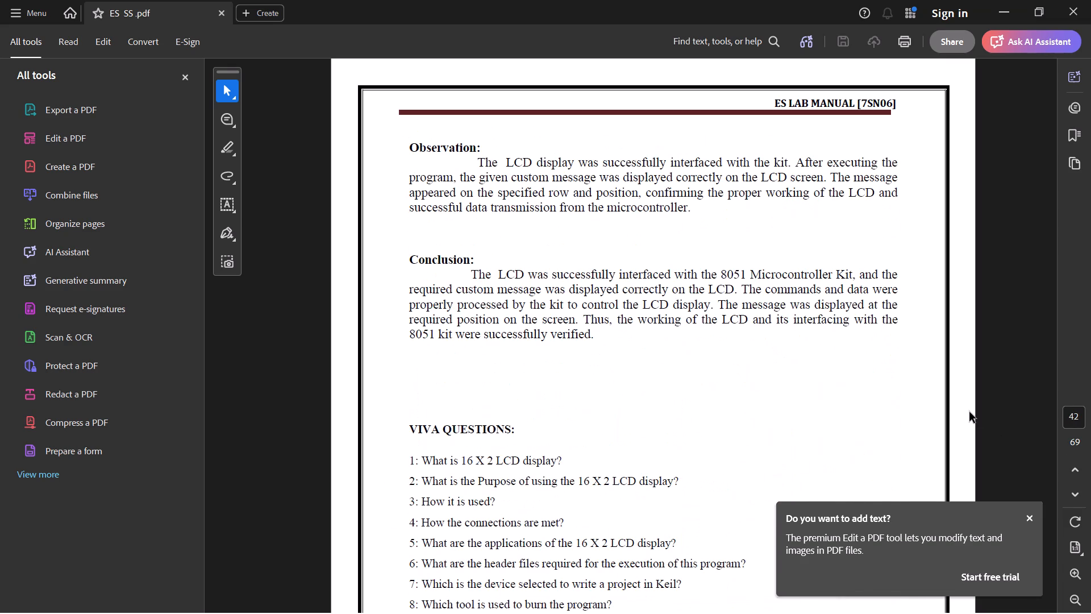
key(Left)
key(Right)
key(Right)
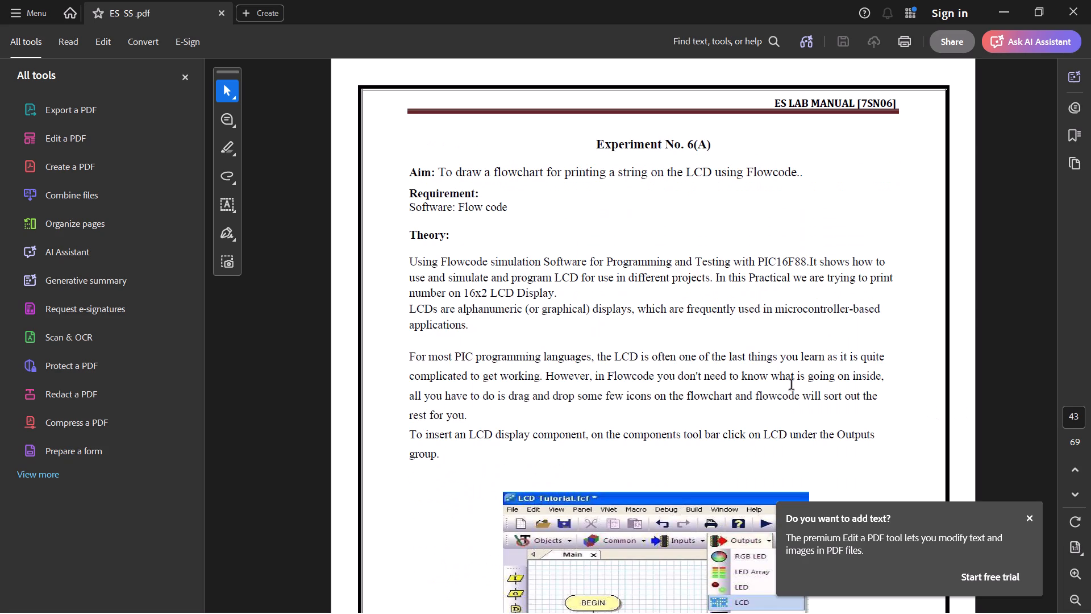
scroll(701, 335, down, 20)
scroll(701, 335, down, 14)
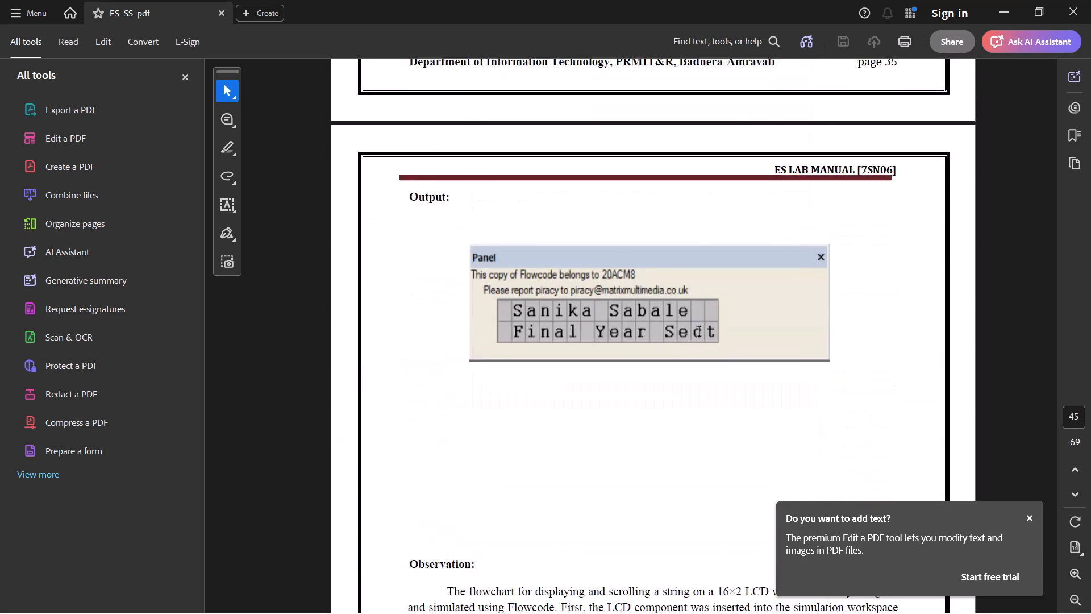
scroll(699, 333, down, 6)
scroll(640, 251, up, 4)
Copy the whole Observation paragraph of Experiment No. 6(A) from the PDF.
drag(639, 393, 618, 387)
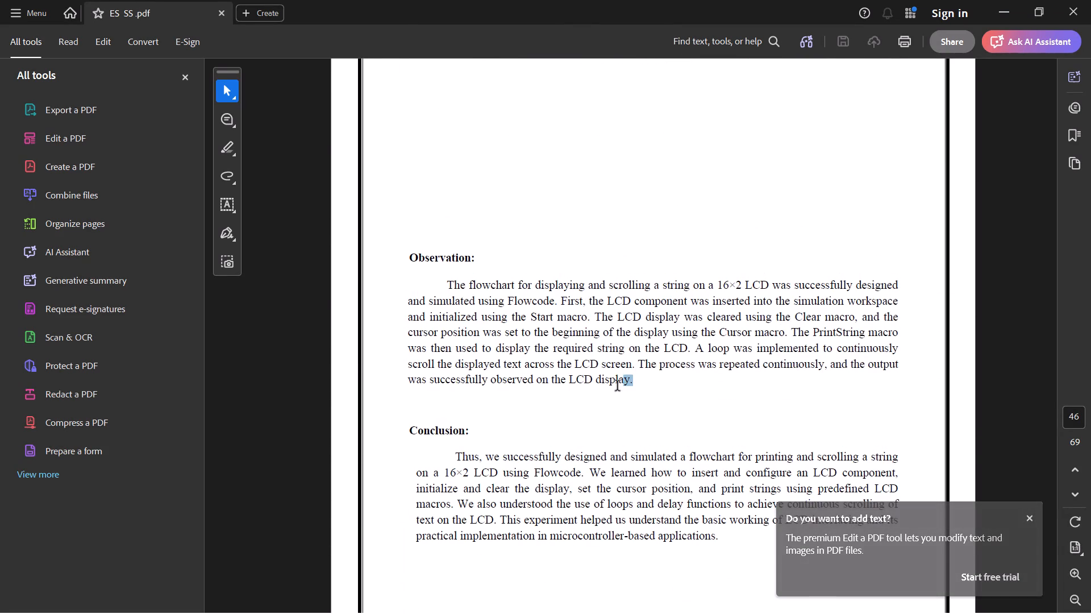
drag(618, 387, 446, 290)
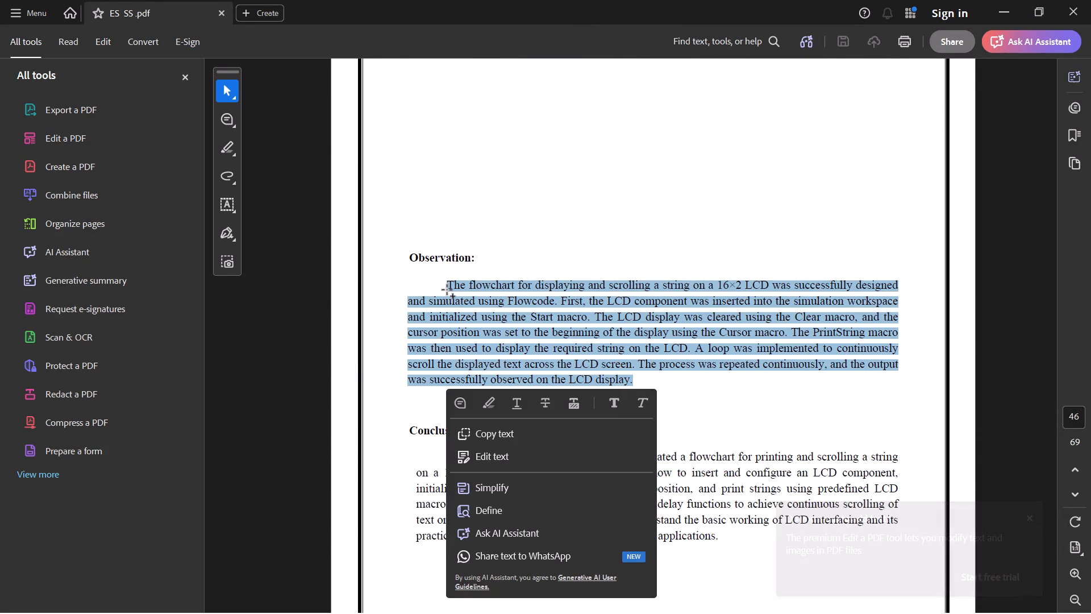
key(ctrl+c)
Close the SS ES 6-8 File Explorer window from the overview of open windows.
click(447, 290)
key(ctrl+super+Right)
click(447, 292)
key(ctrl+super+Left)
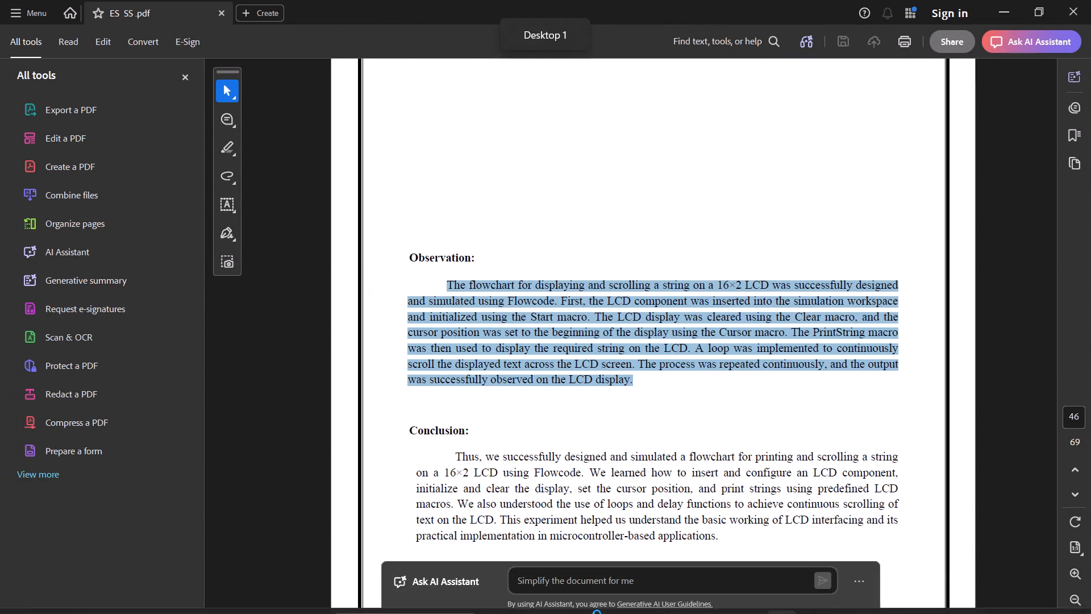
key(super+Tab)
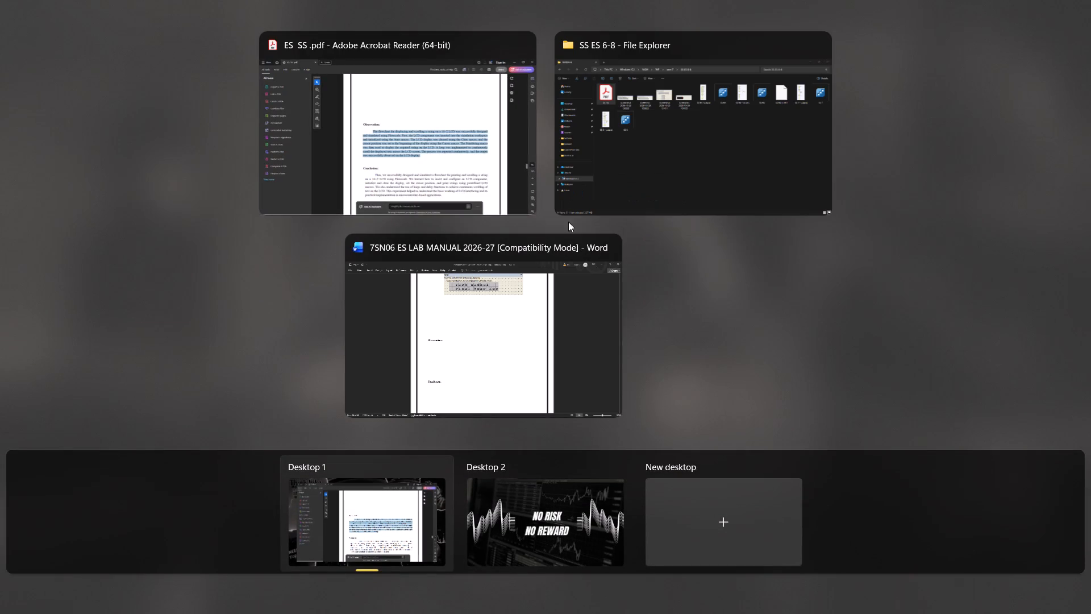
click(811, 38)
Move the 7SN06 ES LAB MANUAL Word window to Desktop 2 and switch to that desktop.
drag(489, 255, 546, 445)
drag(547, 330, 542, 390)
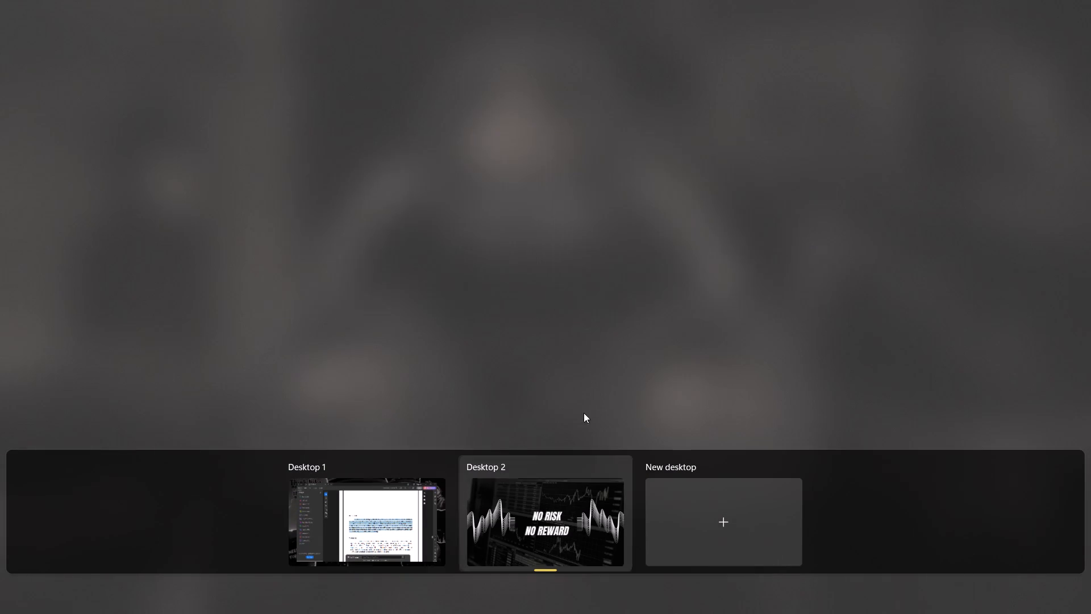
click(353, 497)
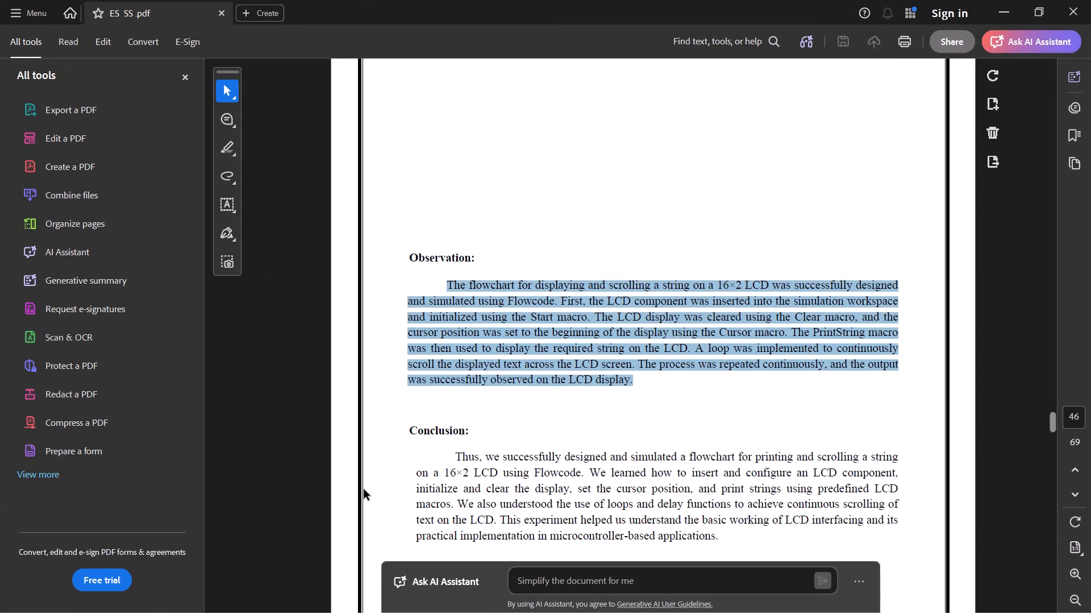
key(super+Tab)
drag(701, 251, 551, 530)
click(549, 533)
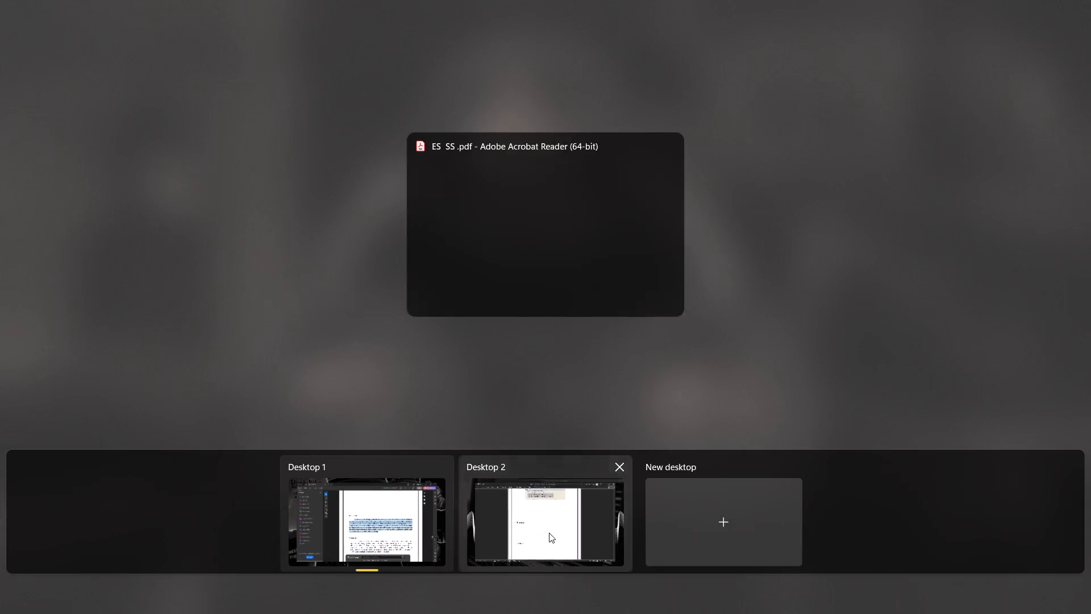
Paste the copied paragraph on the line below Observation: in Experiment No. 6(A) of the manual.
click(347, 326)
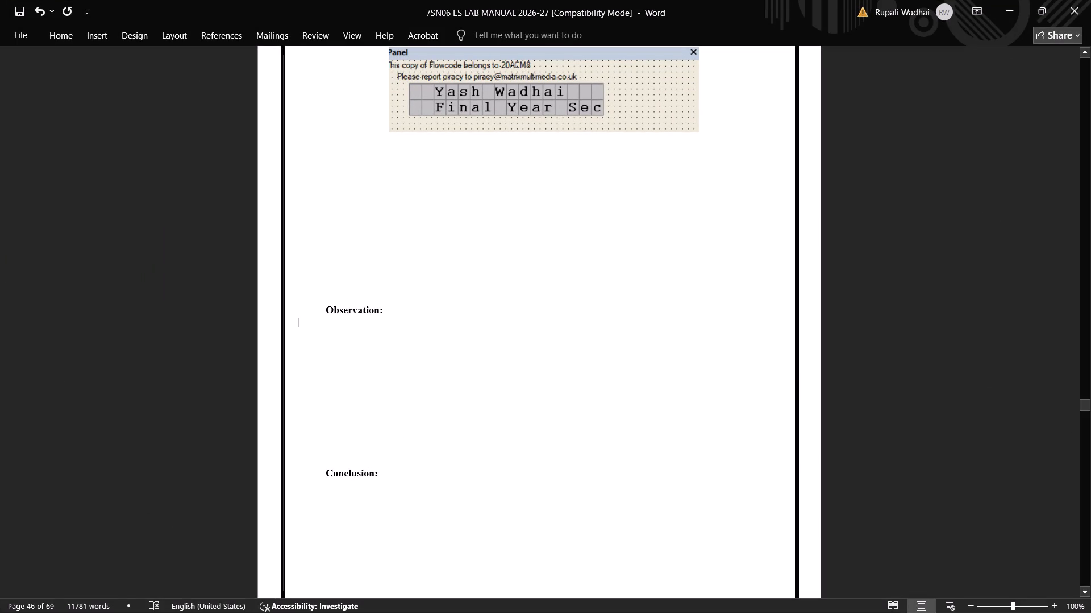
key(ctrl+v)
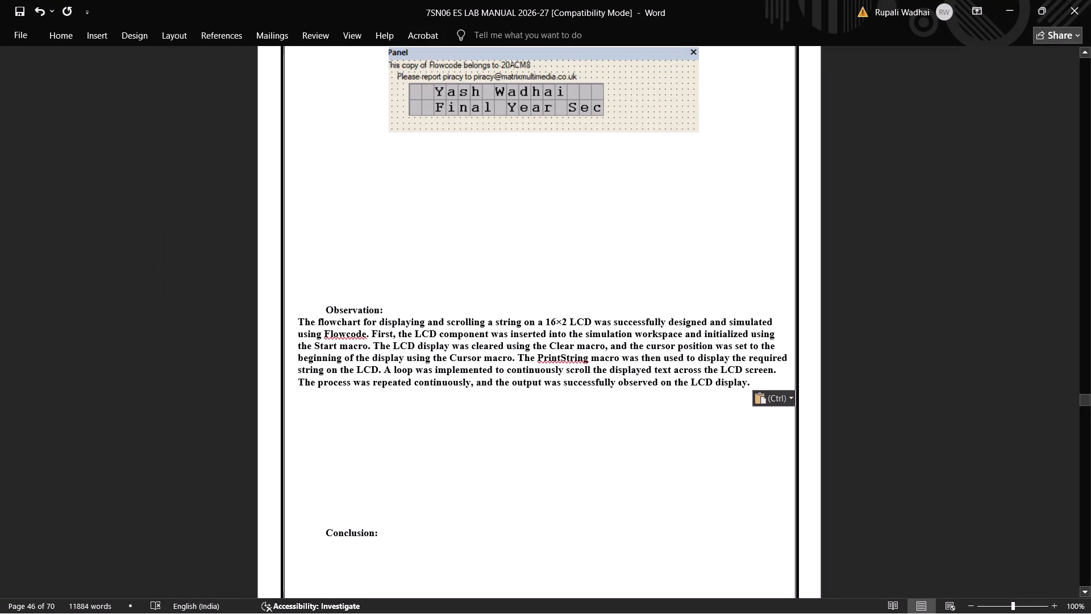
Format the pasted Observation paragraph as 12 pt without bold.
drag(759, 381, 294, 323)
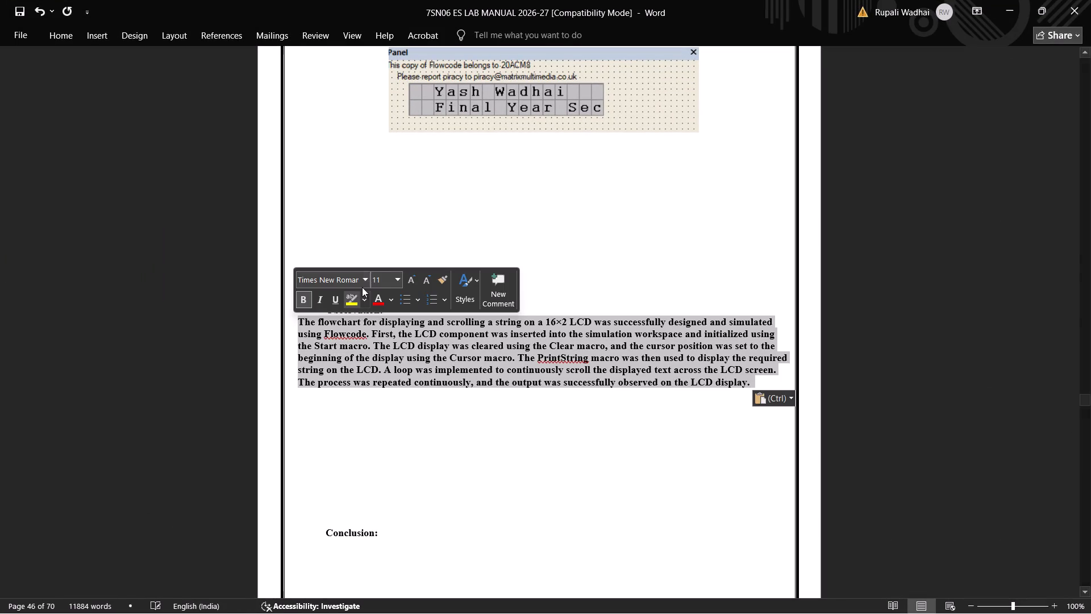
click(399, 276)
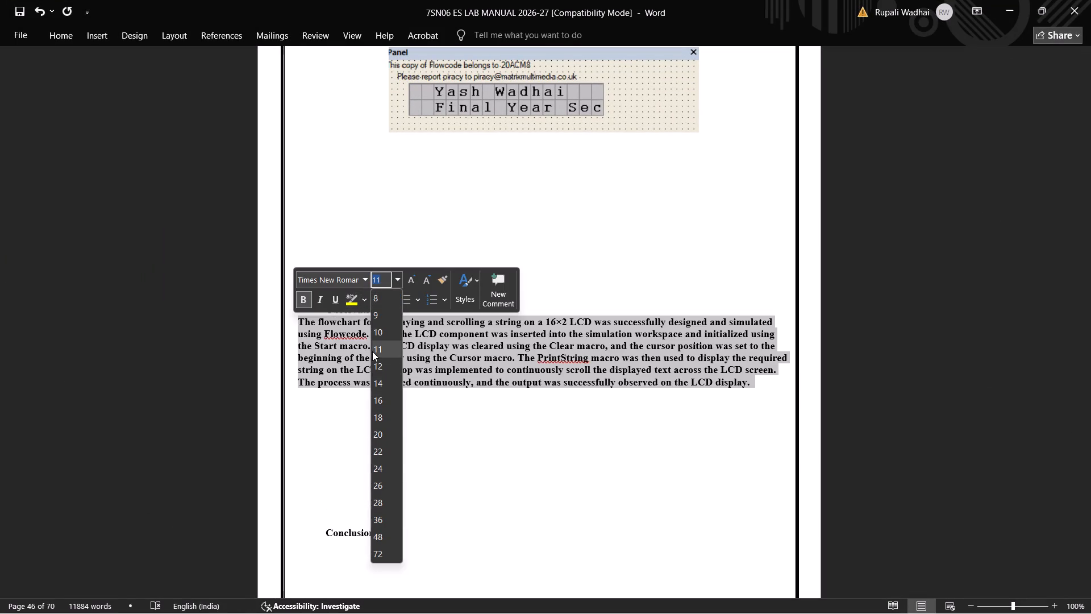
click(379, 365)
click(301, 298)
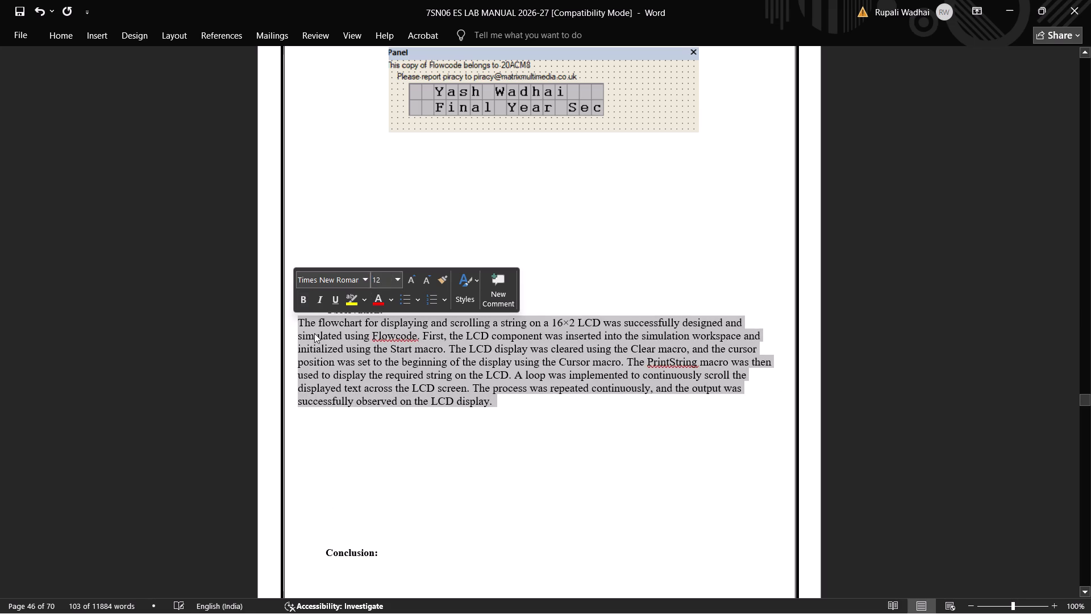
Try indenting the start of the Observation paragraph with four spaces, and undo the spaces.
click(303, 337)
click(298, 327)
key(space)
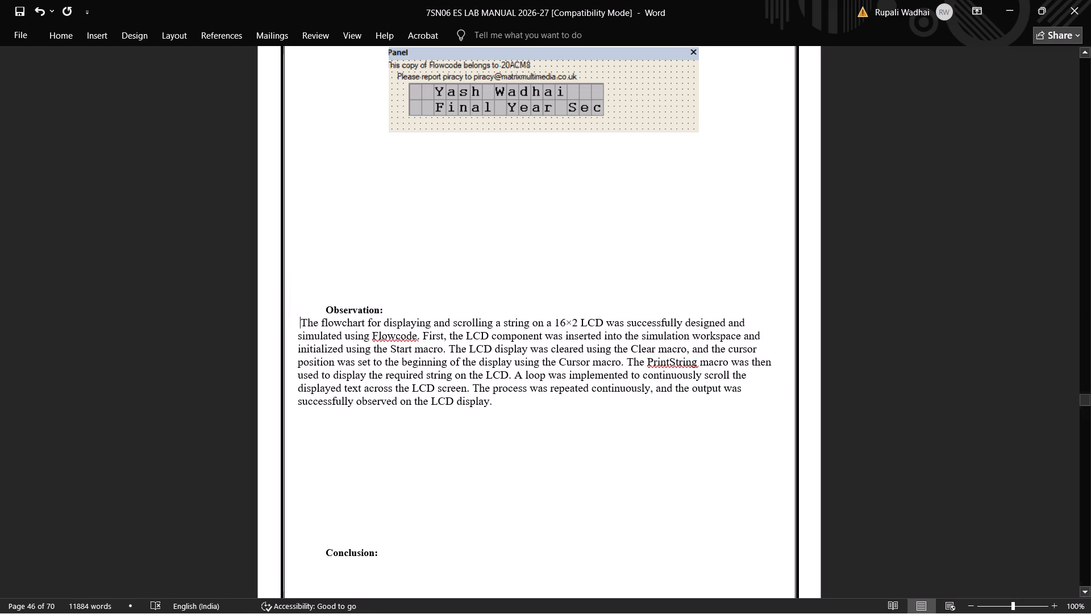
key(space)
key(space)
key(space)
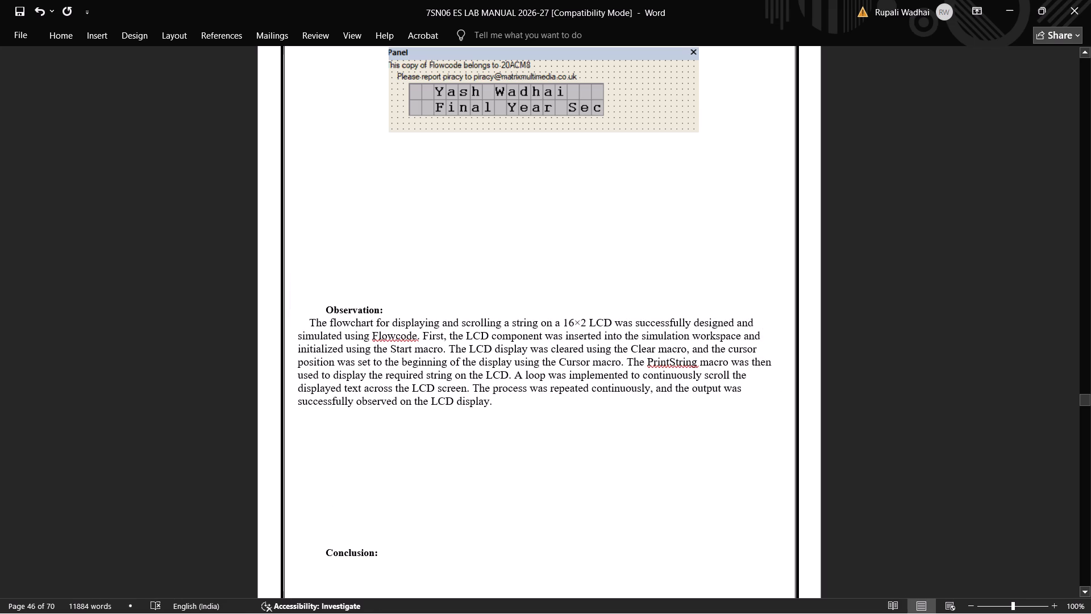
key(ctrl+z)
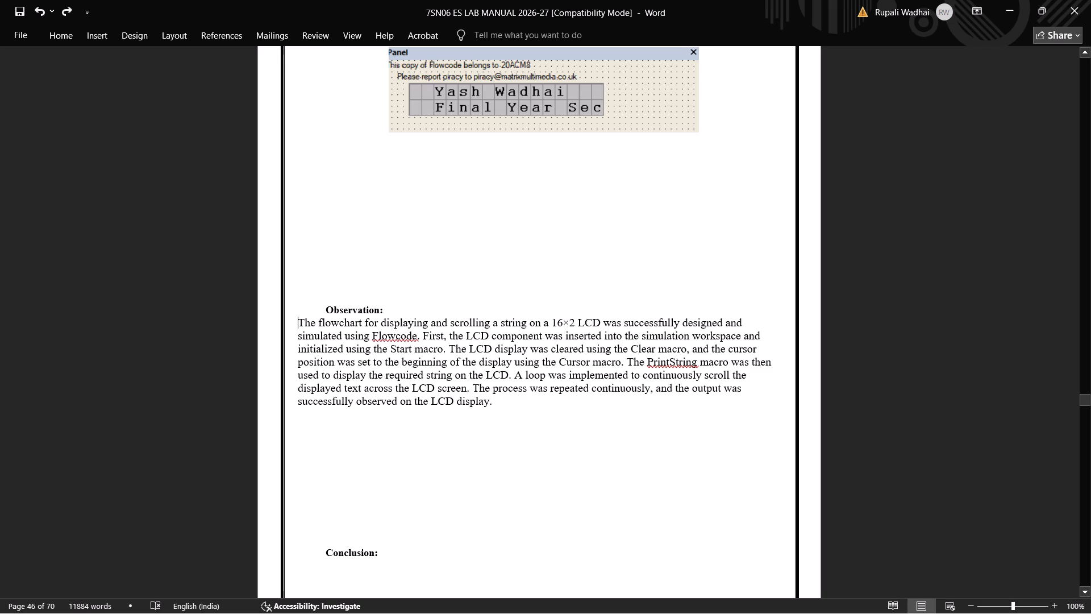
Remove two blank lines above the Observation: heading and check the page layout down to the viva questions.
click(331, 269)
key(BackSpace)
key(BackSpace)
scroll(524, 472, down, 6)
scroll(524, 472, up, 3)
scroll(524, 471, down, 16)
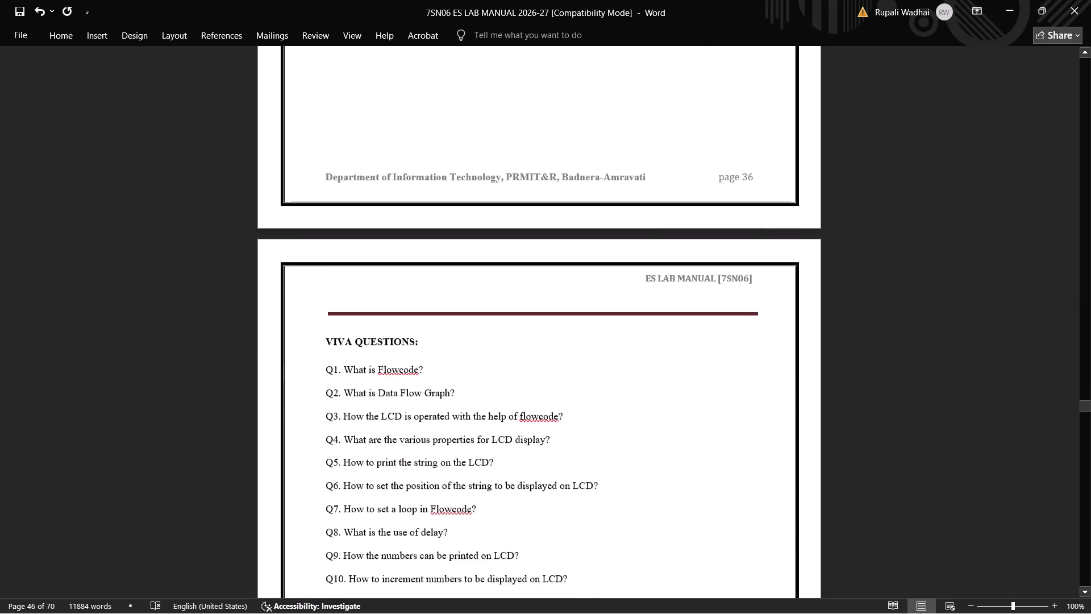
scroll(526, 453, up, 15)
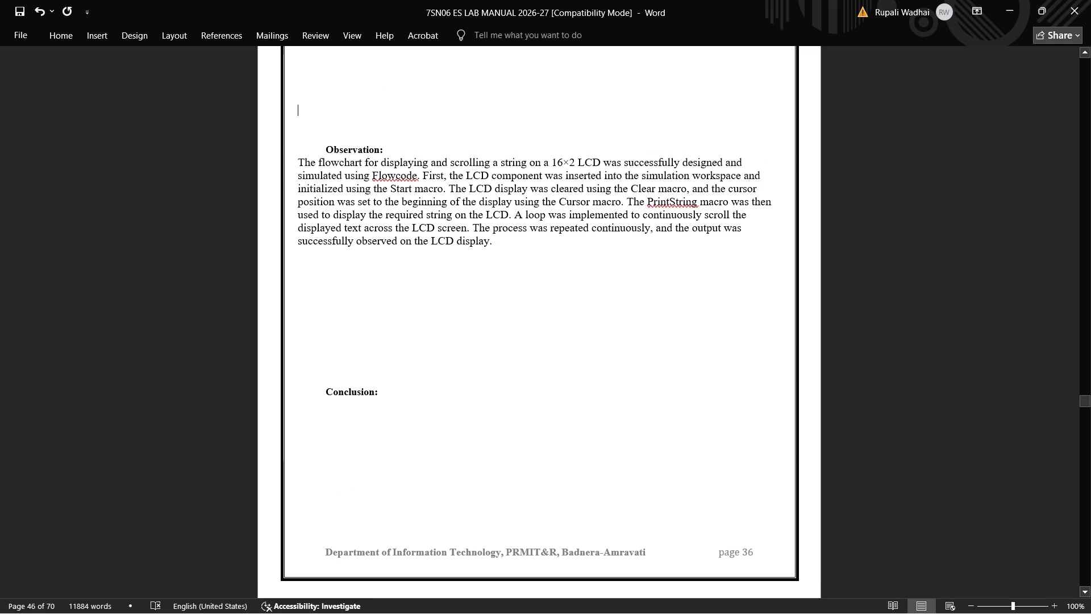
Examine the Observation and Conclusion layout of Experiment No. 6(A) in the ES SS PDF, and return to the manual.
click(611, 429)
key(ctrl+super+Left)
scroll(611, 428, down, 8)
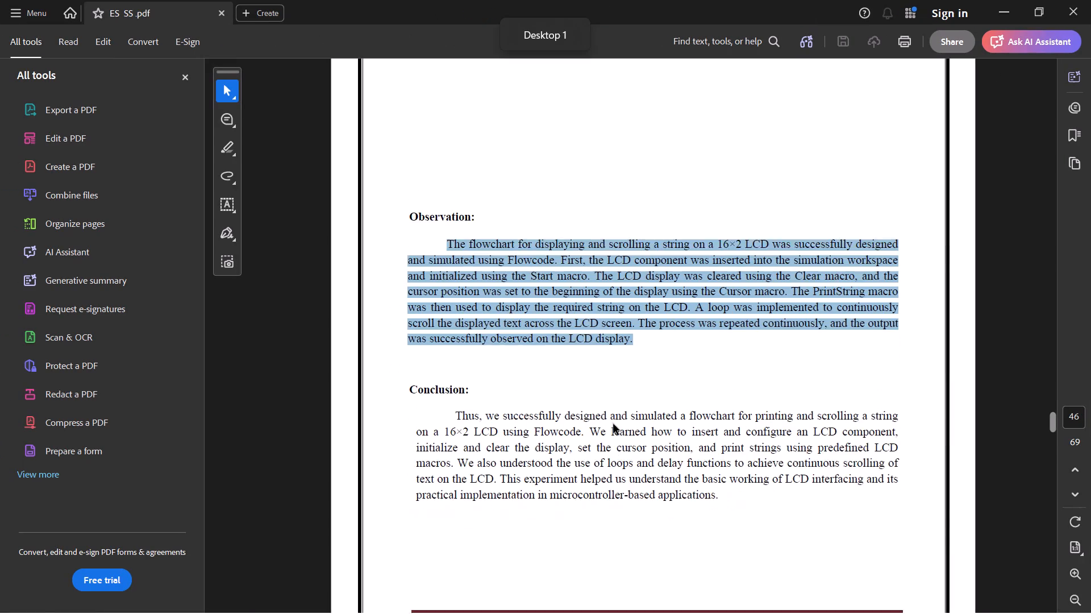
scroll(613, 424, up, 14)
scroll(613, 422, down, 10)
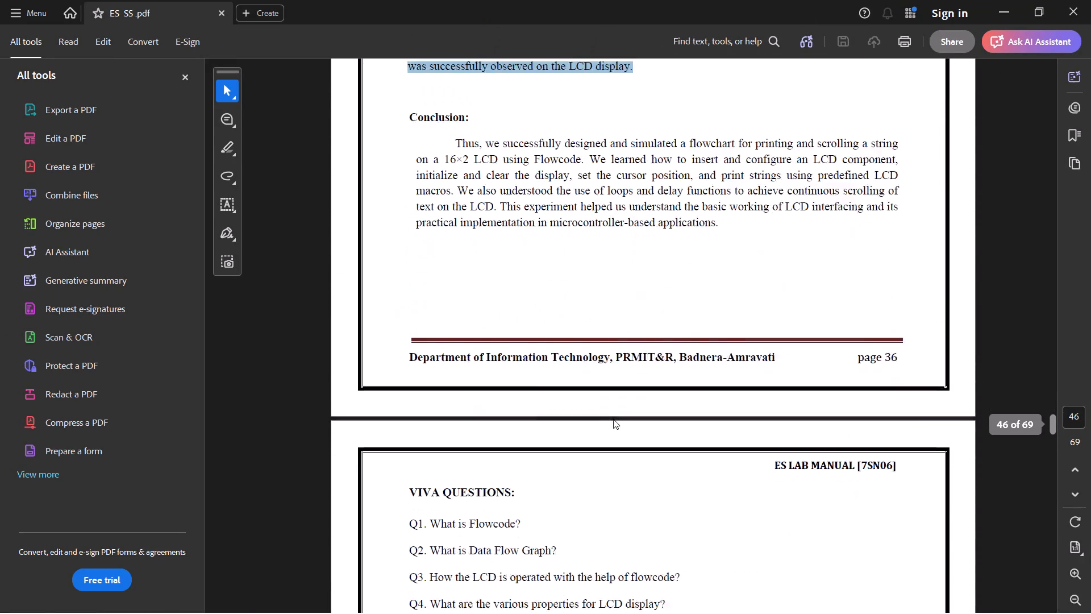
click(613, 419)
key(ctrl+super+Right)
scroll(361, 346, up, 2)
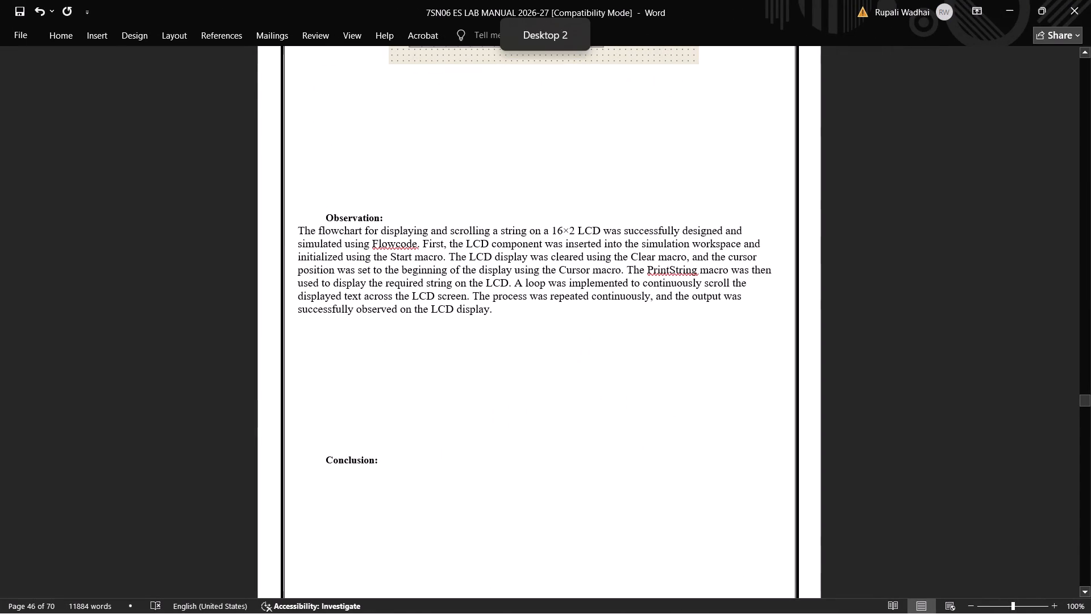
Remove one more blank line above the Observation: heading, and undo it together with the two previous blank-line removals.
key(BackSpace)
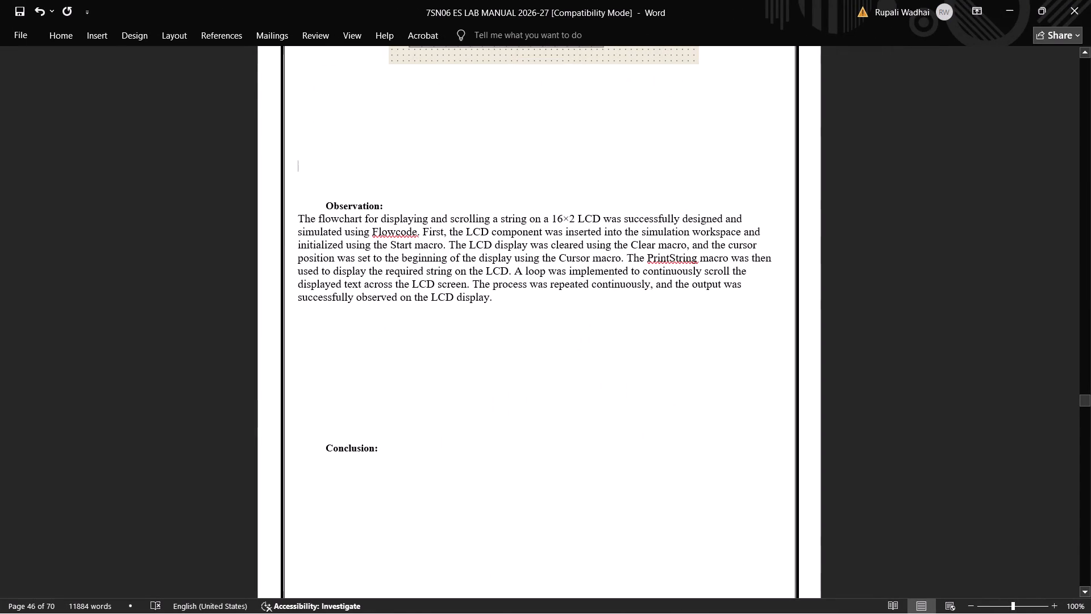
key(ctrl+z)
key(ctrl+z)
key(ctrl+z)
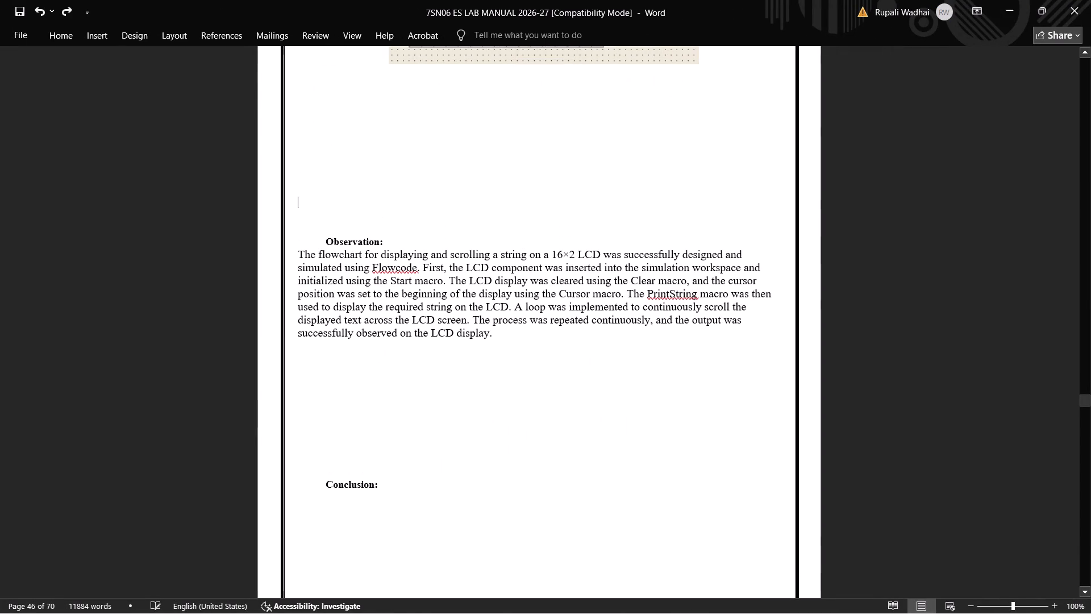
Indent the first line of the Observation paragraph with 29 spaces.
click(298, 254)
key(space)
key(space)
key(space)
key(space)
key(space)
key(space)
key(space)
key(space)
key(space)
key(space)
key(space)
key(space)
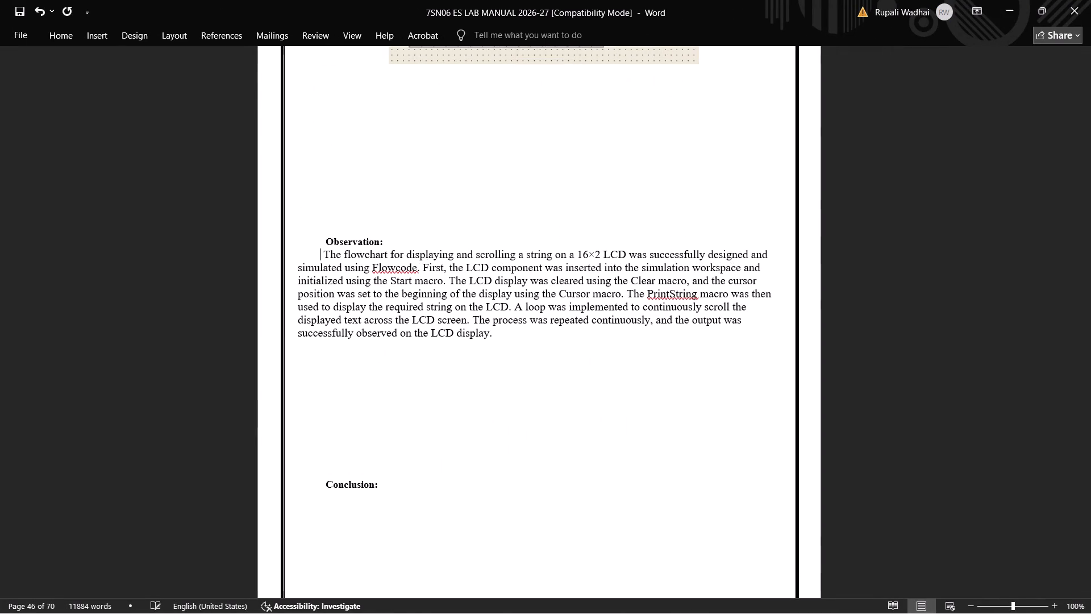
key(space)
key(space)
key(space)
key(space)
key(space)
key(space)
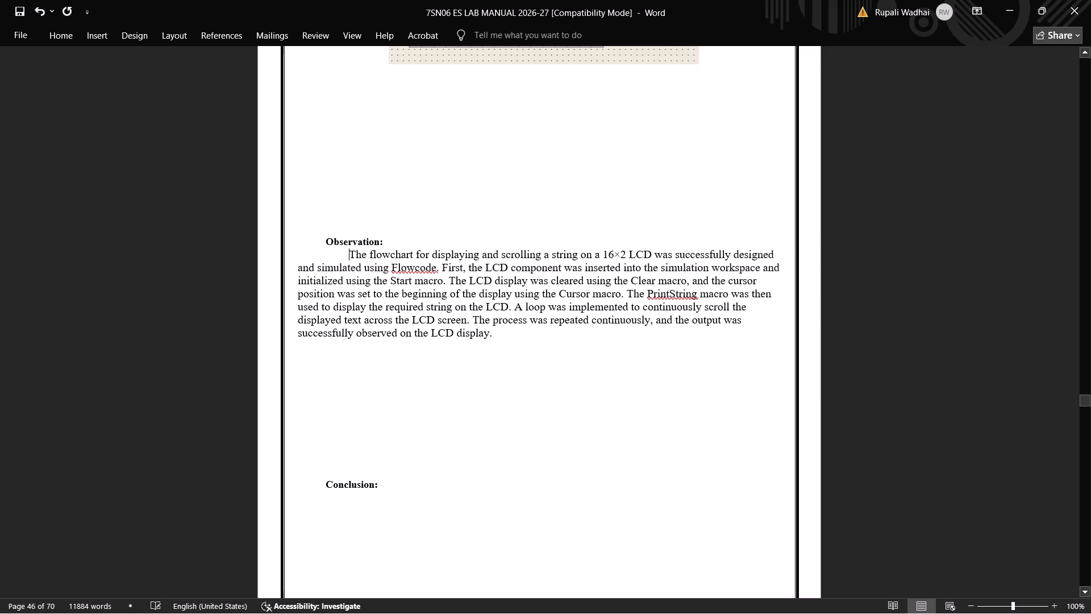
key(space)
key(space)
key(space)
key(space)
key(space)
key(space)
key(space)
key(space)
key(space)
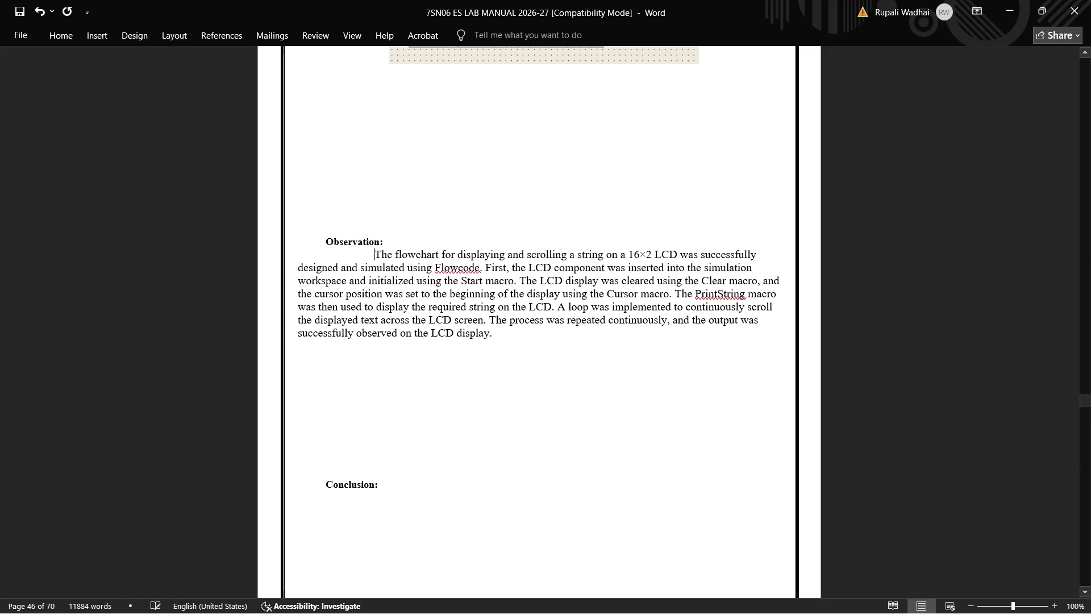
key(space)
key(space)
click(297, 268)
click(368, 292)
Compare with the ES SS PDF and insert a blank line between the Observation: heading and its paragraph.
key(ctrl+super+Left)
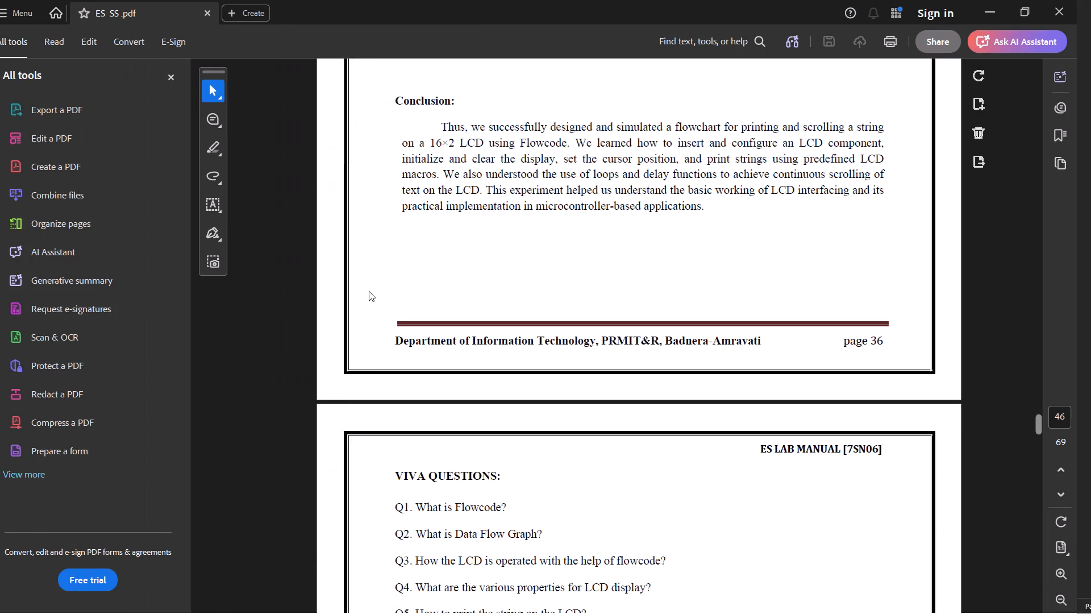
scroll(369, 291, up, 5)
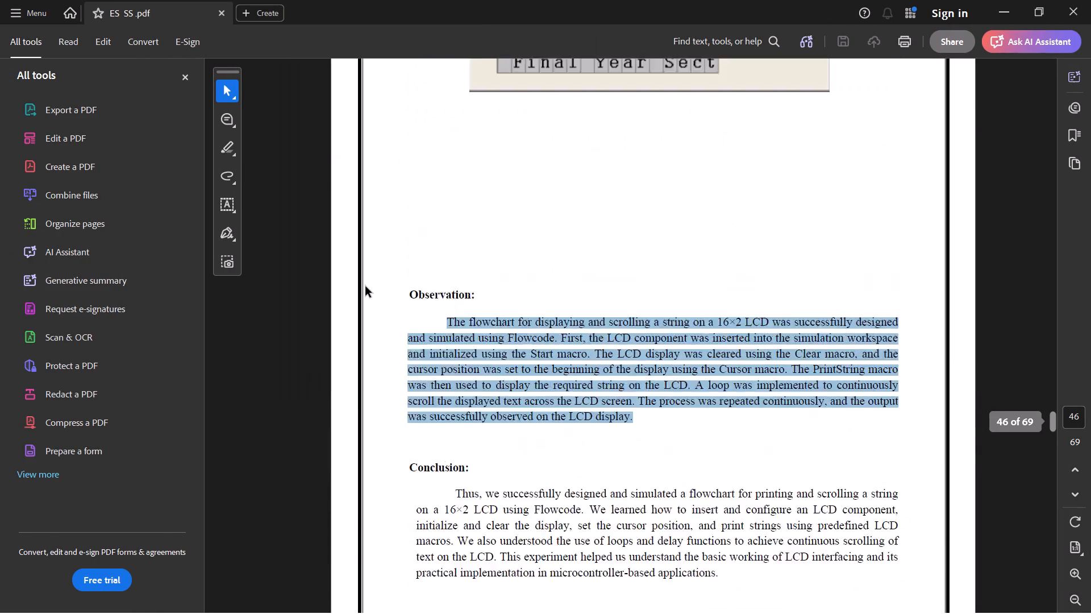
click(385, 359)
click(385, 355)
key(ctrl+super+Right)
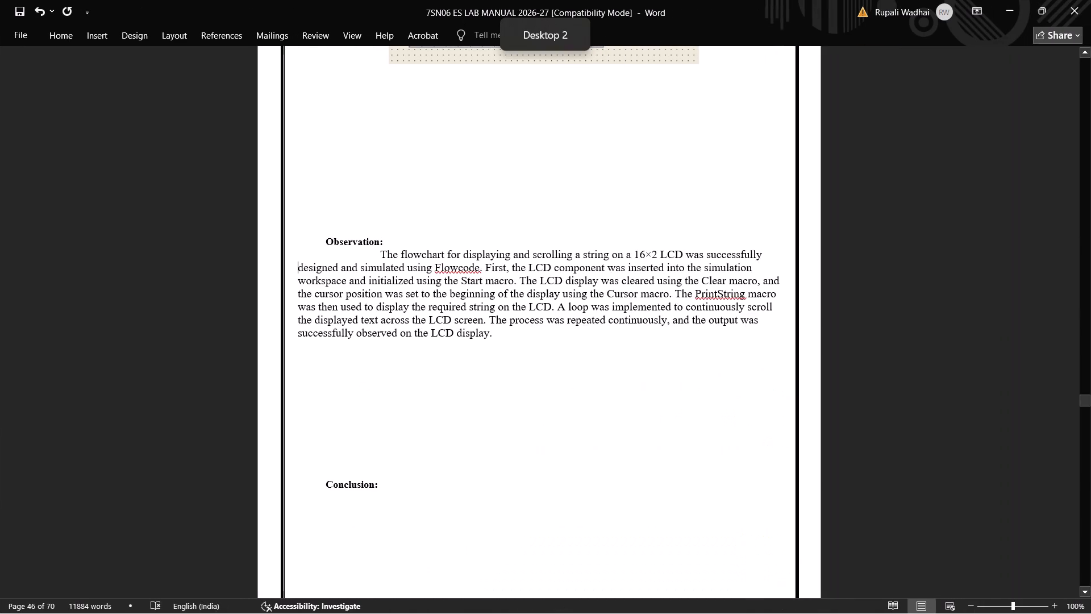
click(409, 219)
click(403, 237)
key(Return)
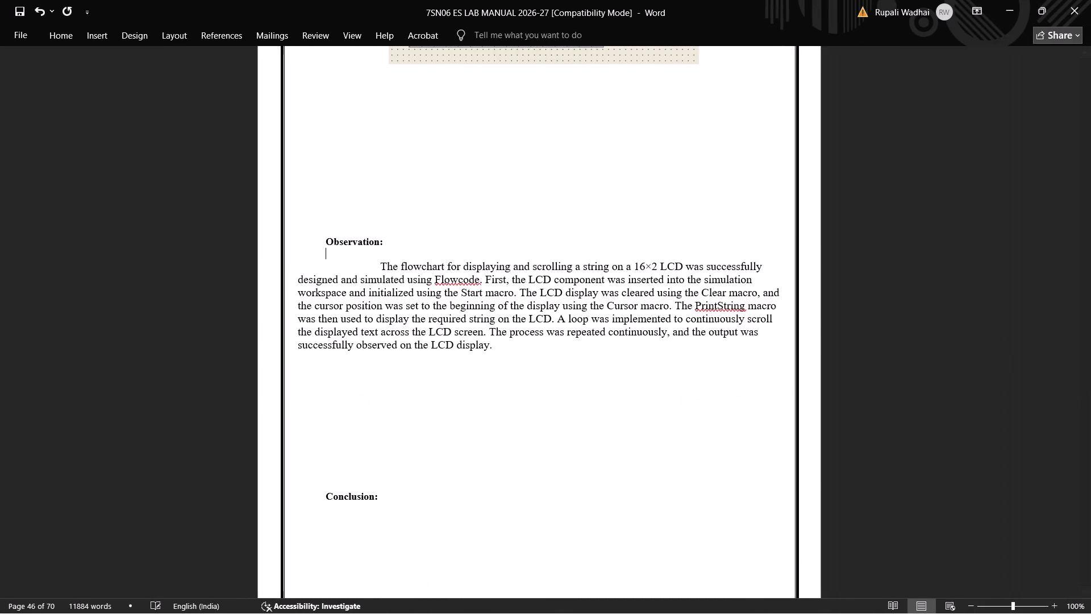
Indent the Observation paragraph three tabs from its second line, and trim the extra leading spaces so the first line aligns with the rest.
click(296, 274)
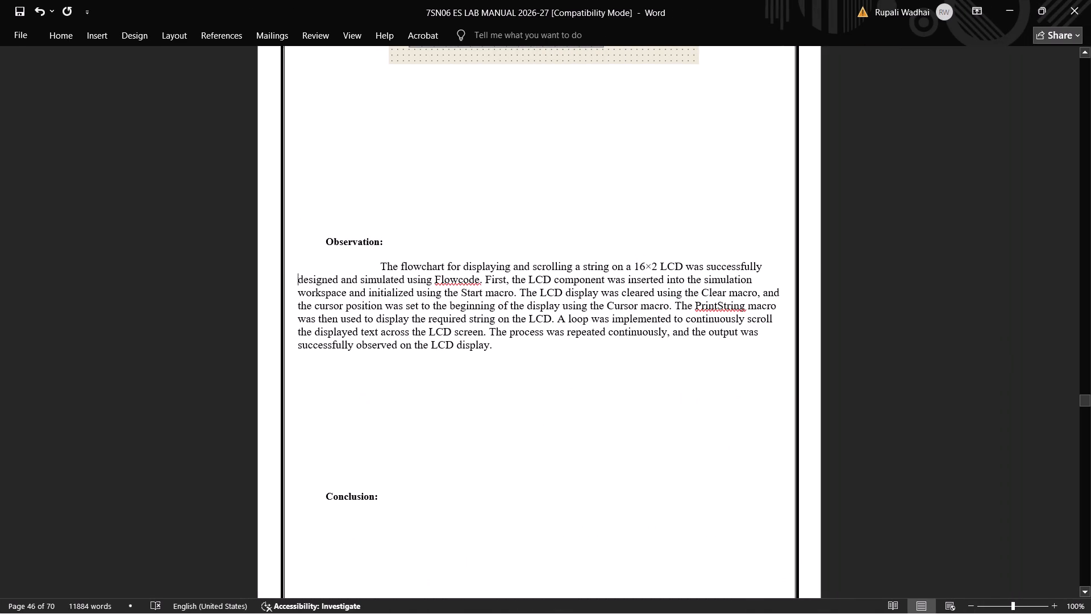
key(Tab)
key(Tab)
key(Tab)
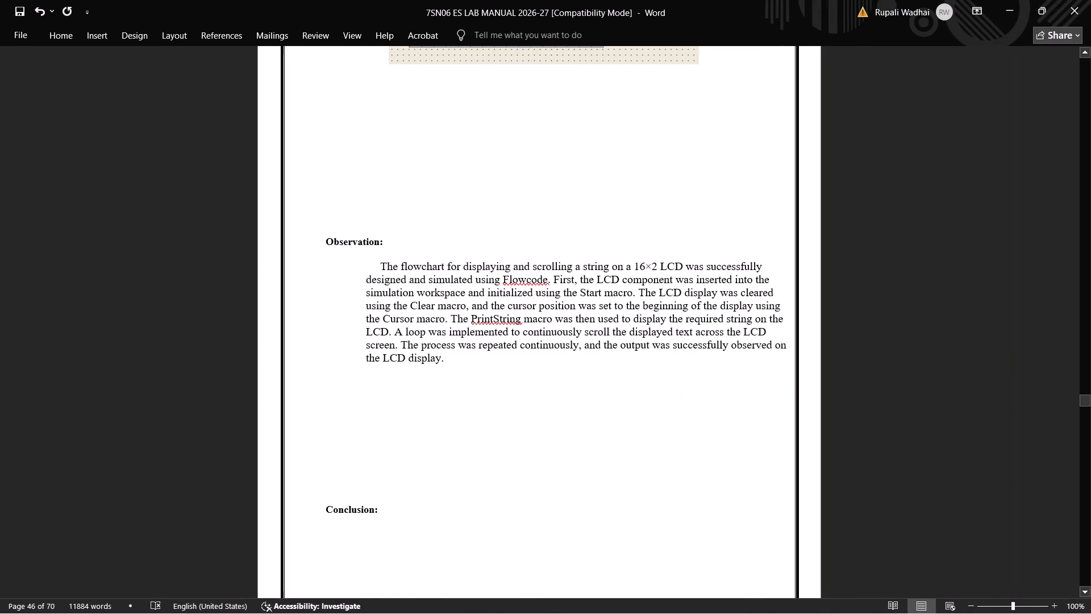
click(377, 268)
key(BackSpace)
drag(497, 281, 507, 279)
Compare with the ES SS PDF, try right, centre and left alignment on the Observation paragraph, and set it to justified.
key(ctrl+super+Left)
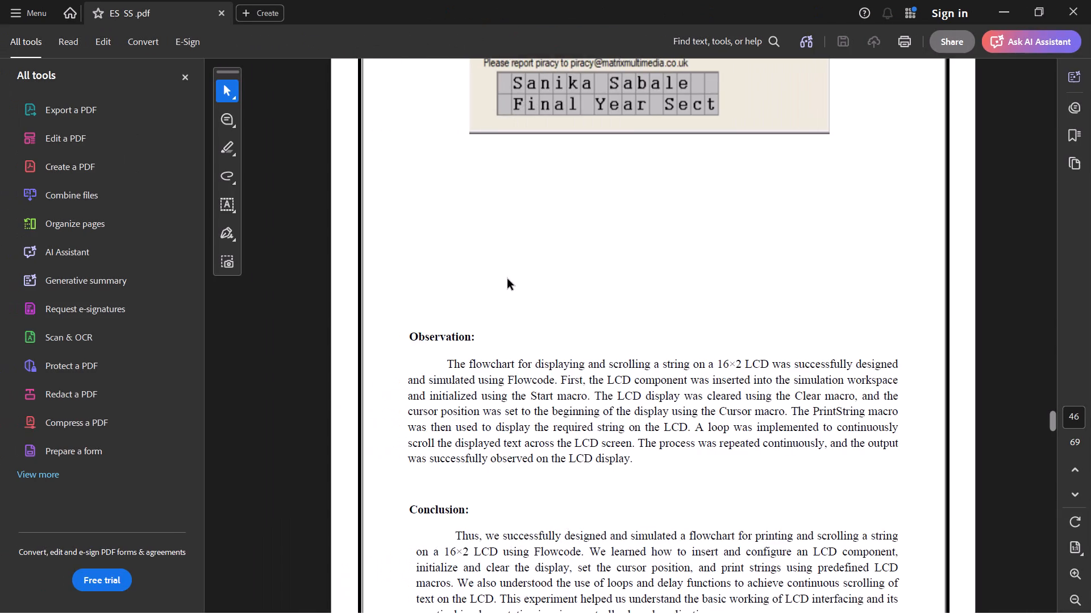
click(507, 279)
key(ctrl+super+Right)
drag(475, 376, 382, 271)
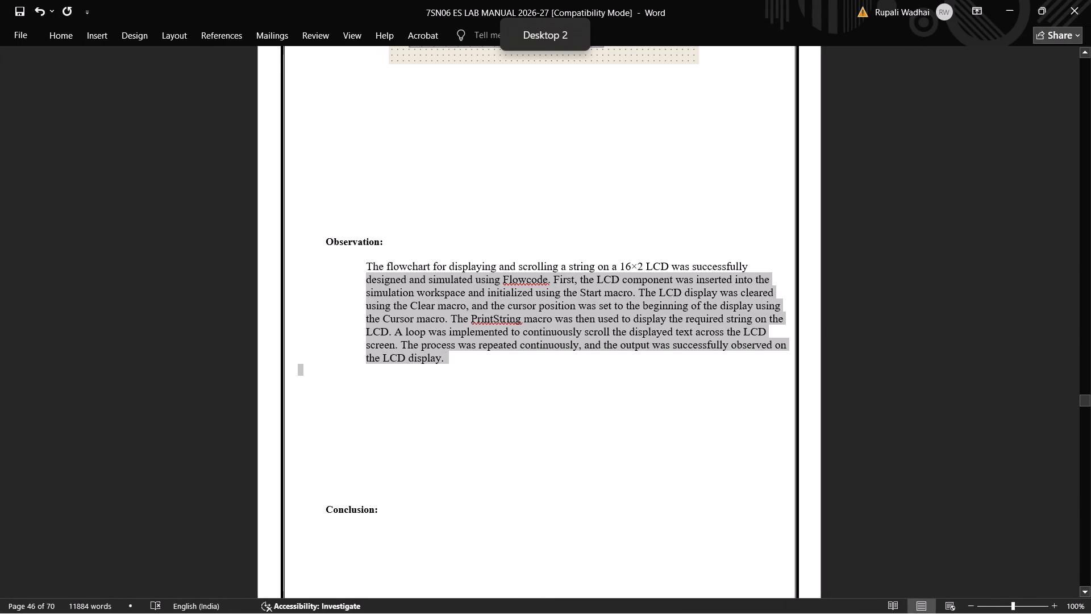
drag(382, 271, 356, 263)
click(426, 376)
drag(461, 358, 389, 260)
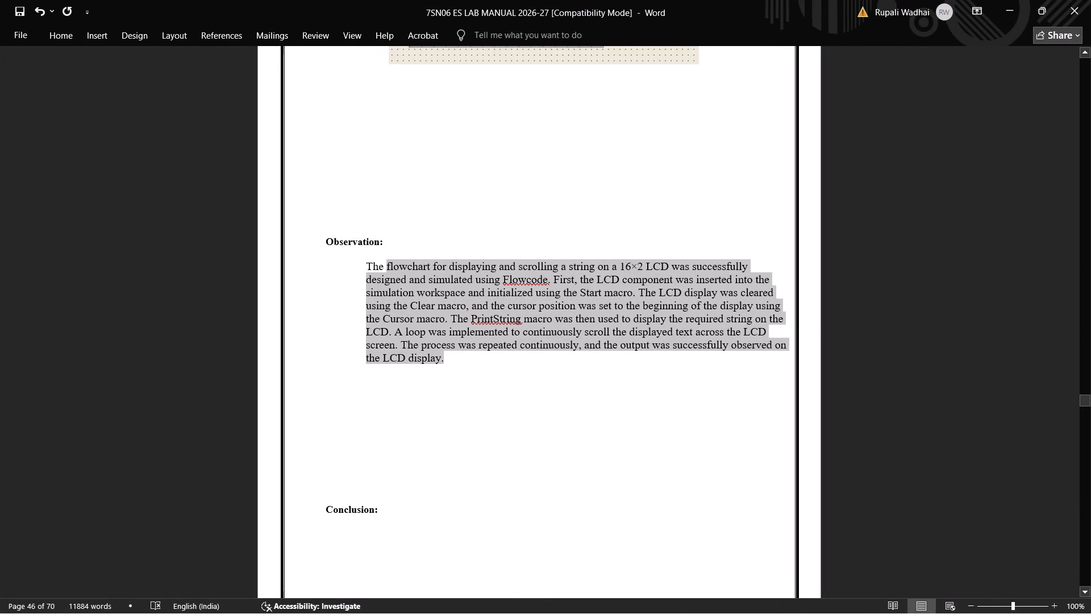
drag(389, 260, 370, 263)
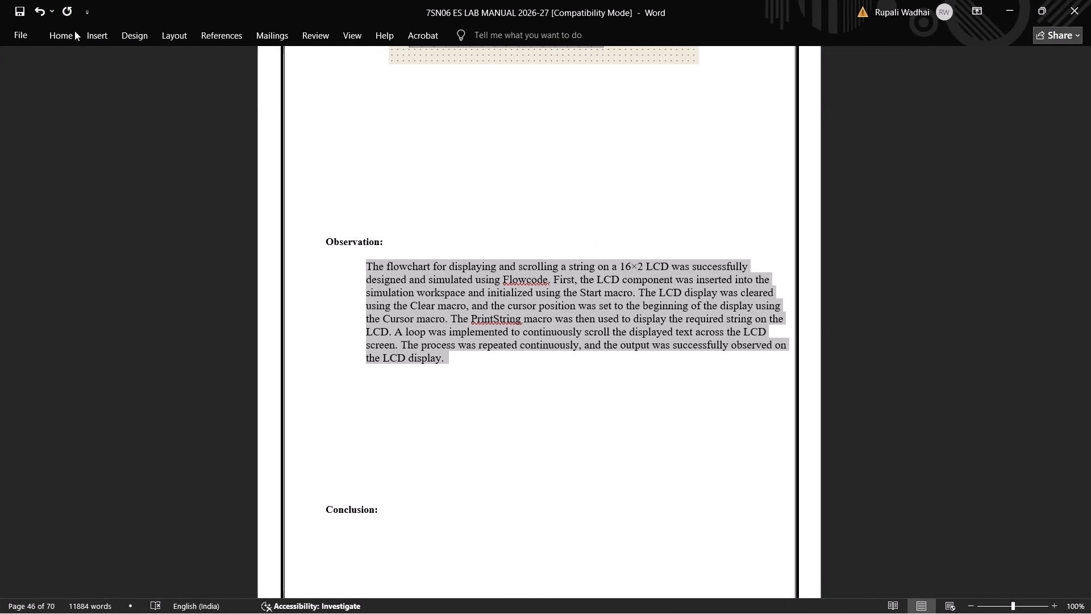
click(50, 30)
click(370, 84)
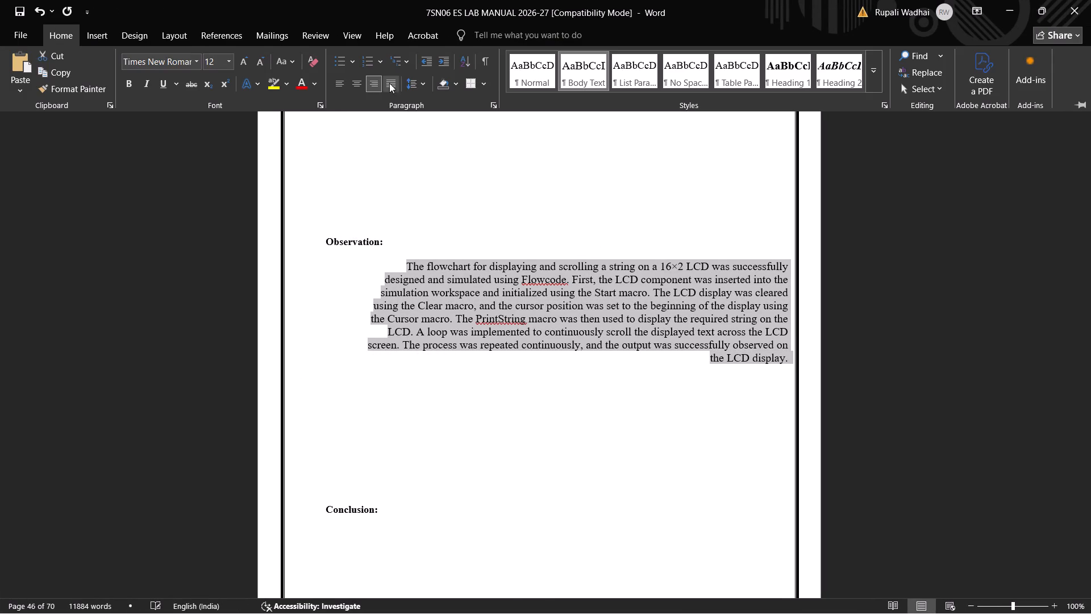
click(395, 82)
click(358, 88)
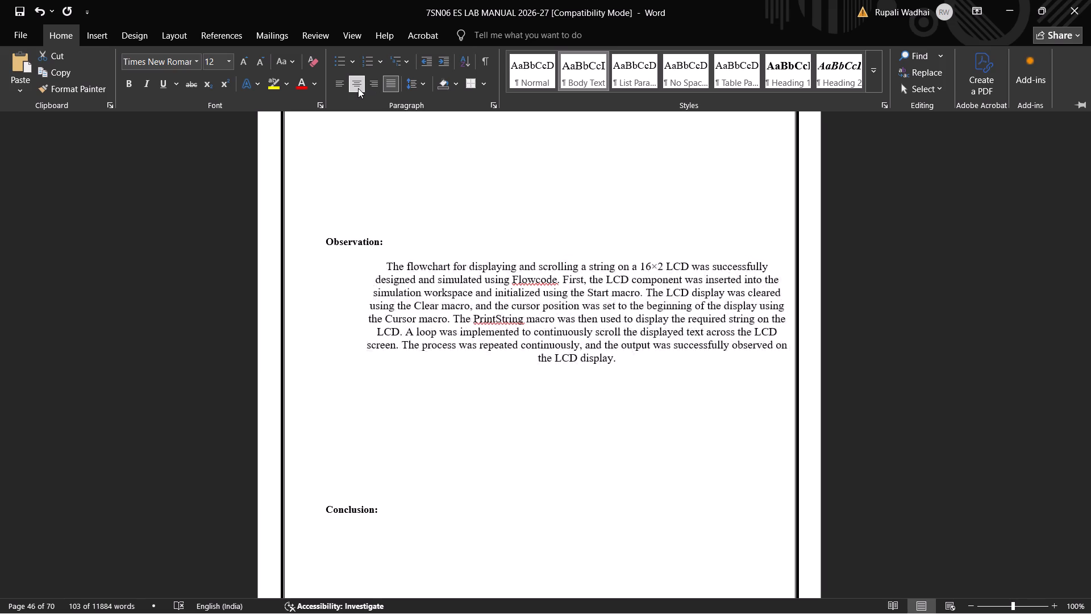
click(340, 89)
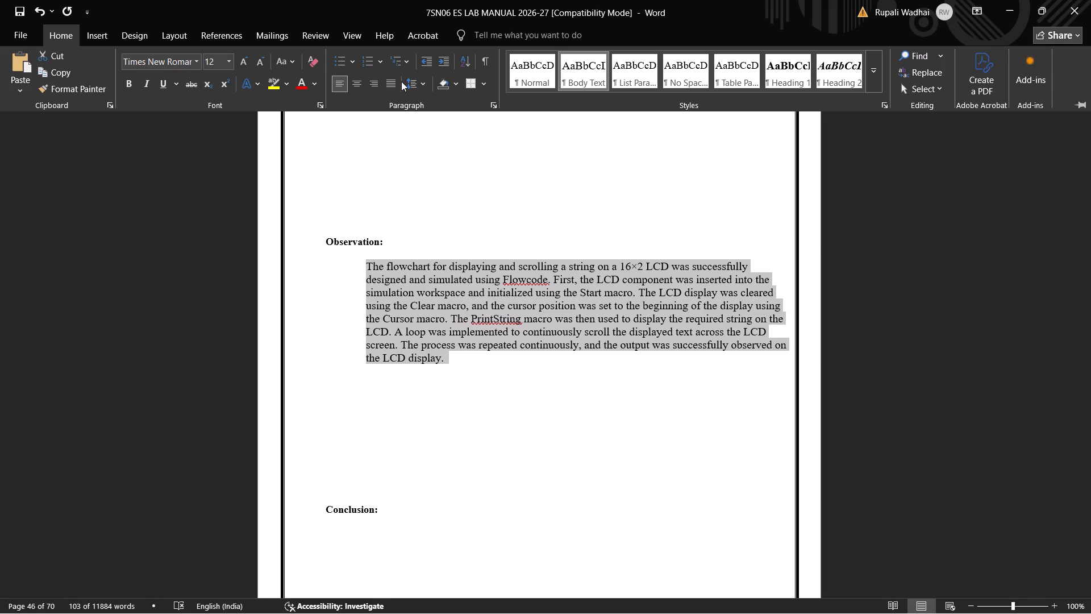
click(393, 82)
click(461, 352)
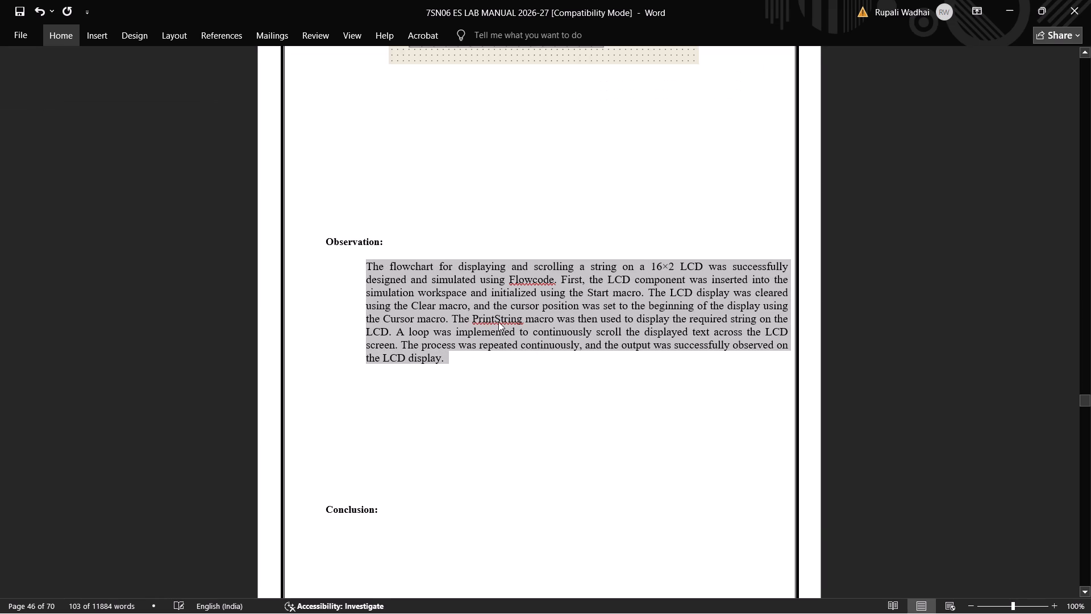
click(497, 334)
drag(662, 362, 671, 366)
Recheck the PDF layout and break the Observation paragraph's first two lines after "was successfully" and "inserted into the".
key(ctrl+super+Left)
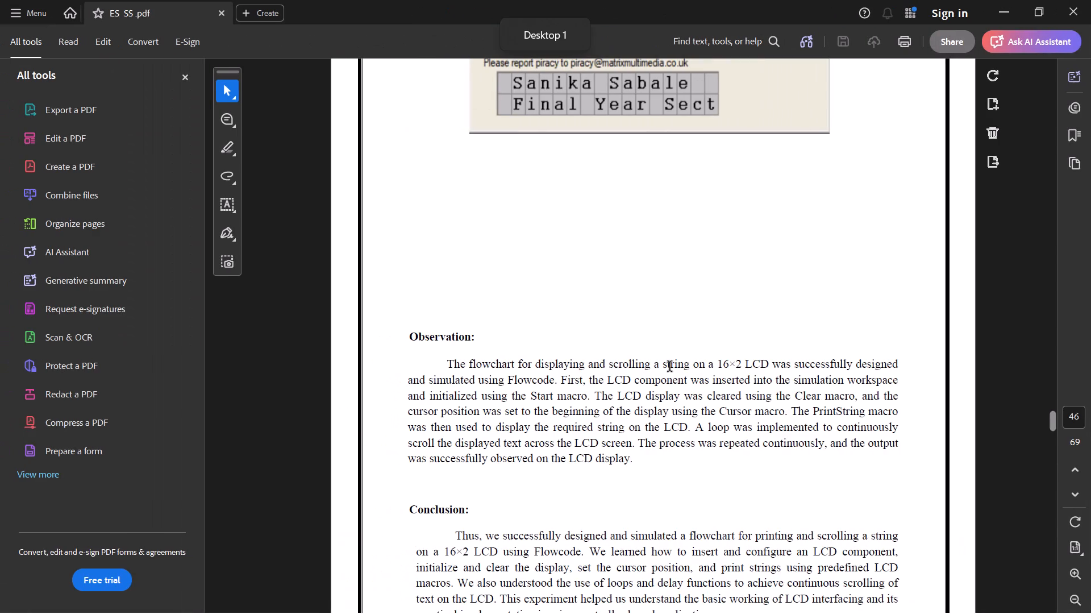
click(670, 367)
key(ctrl+super+Right)
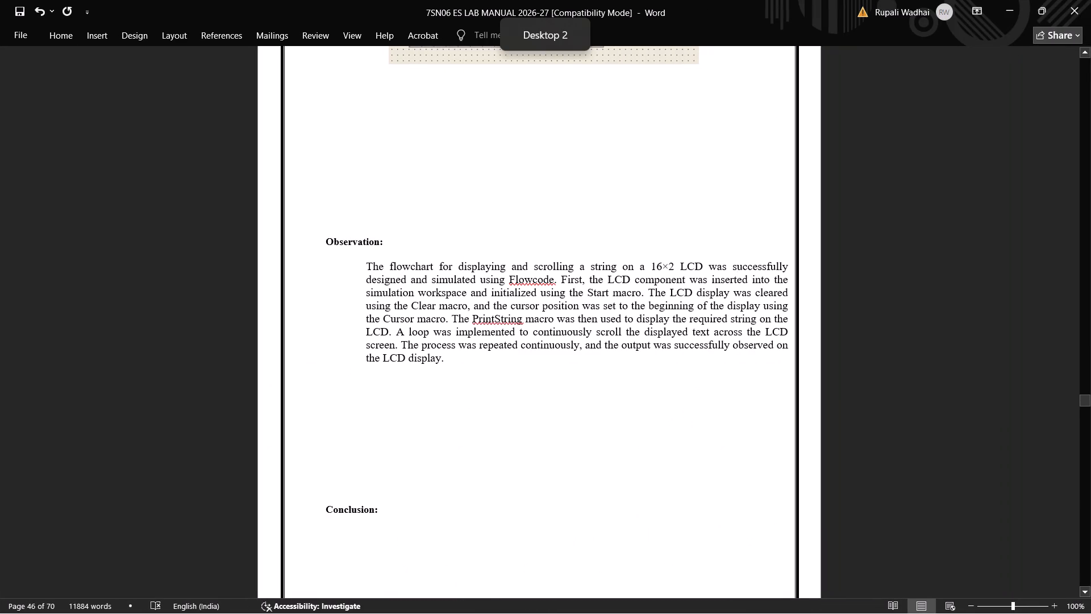
click(789, 267)
drag(786, 267, 771, 268)
click(786, 268)
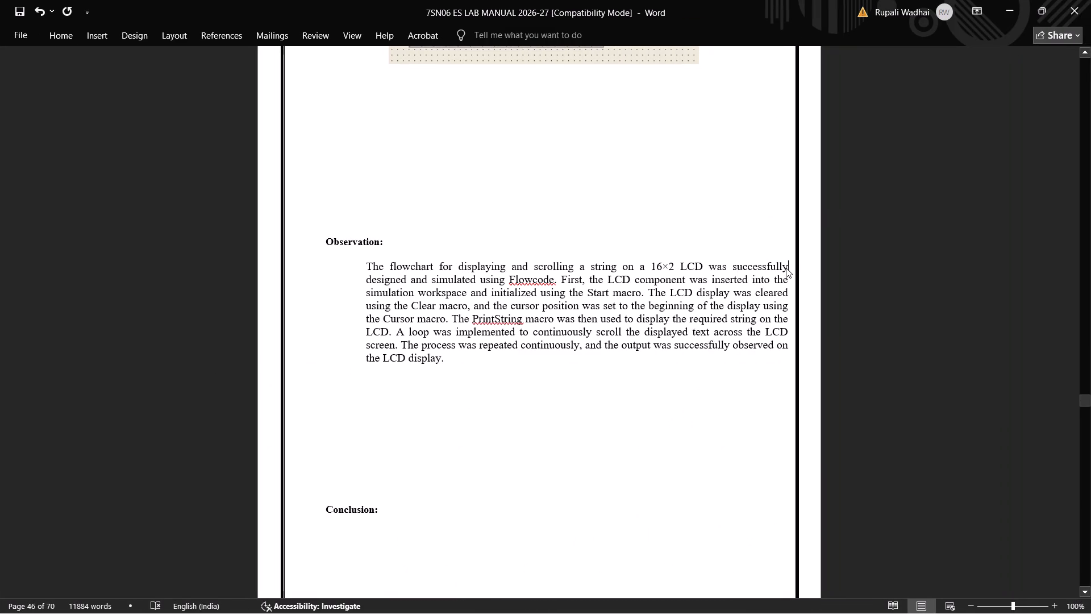
key(Return)
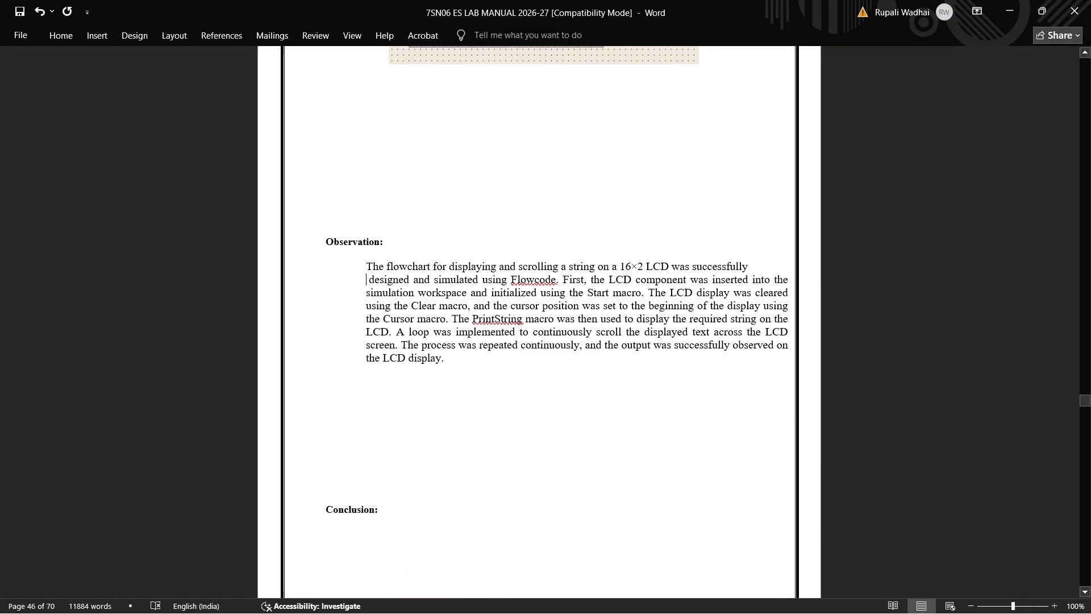
click(785, 284)
key(Return)
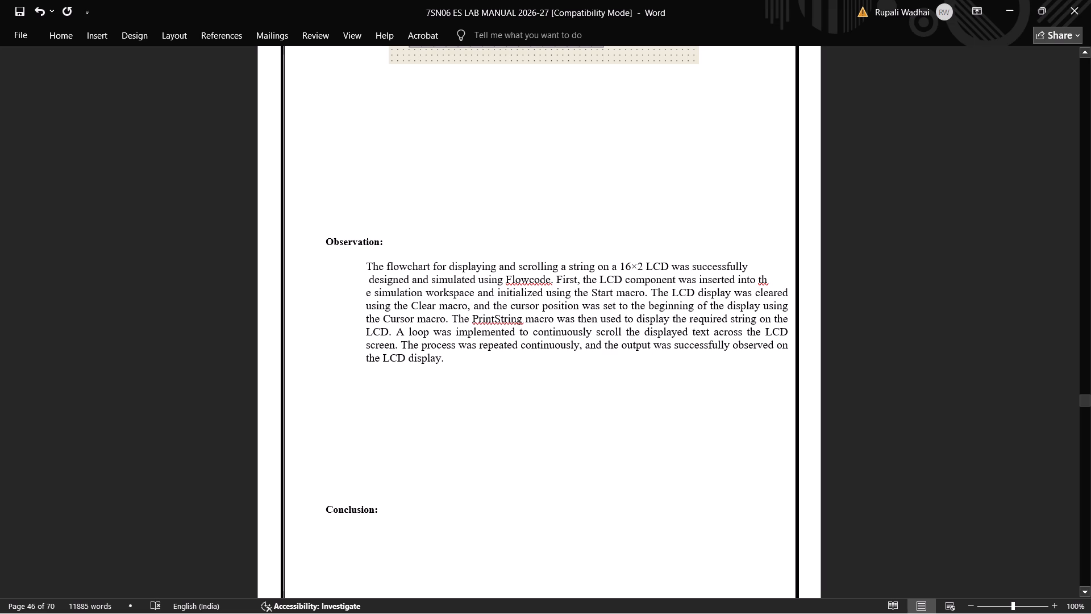
key(ctrl+z)
key(Right)
key(Return)
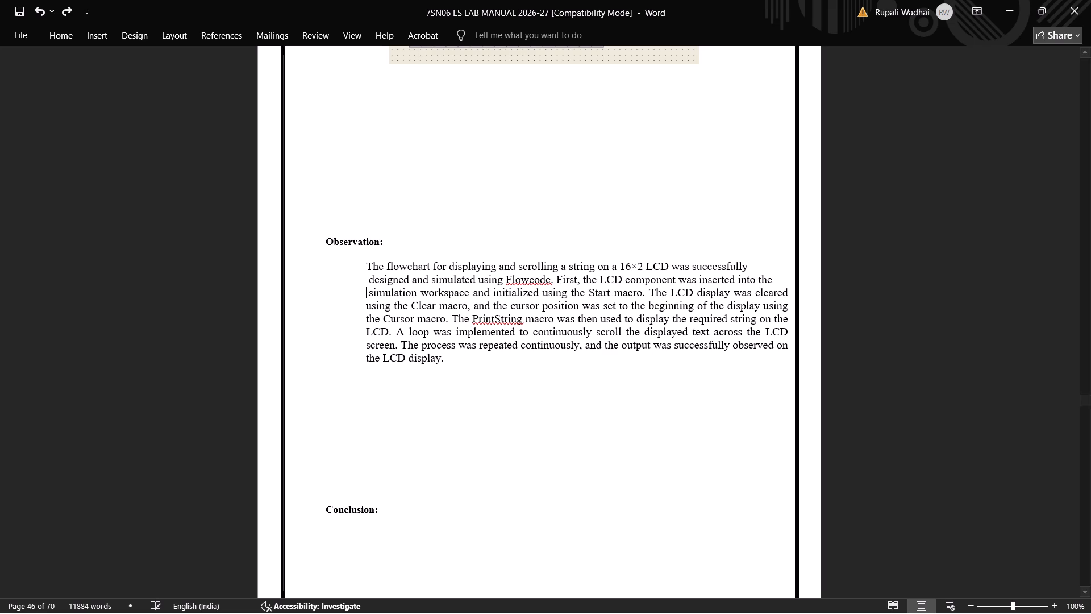
Break the remaining Observation lines after "was cleared", "the display using", "string on the", "across the LCD" and "successfully observed".
click(792, 291)
key(Return)
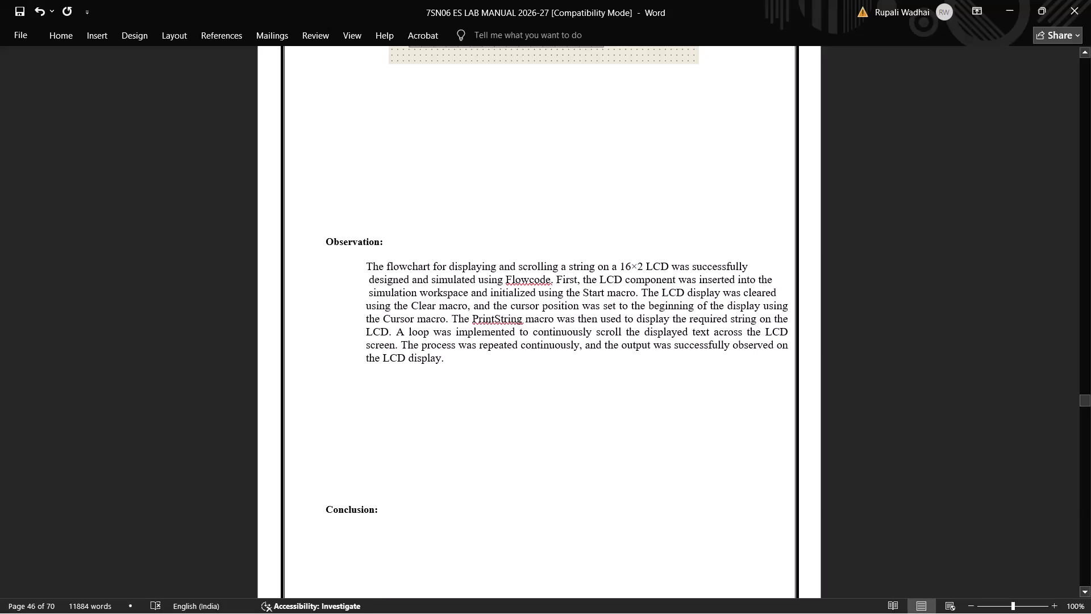
click(788, 302)
key(Return)
click(788, 312)
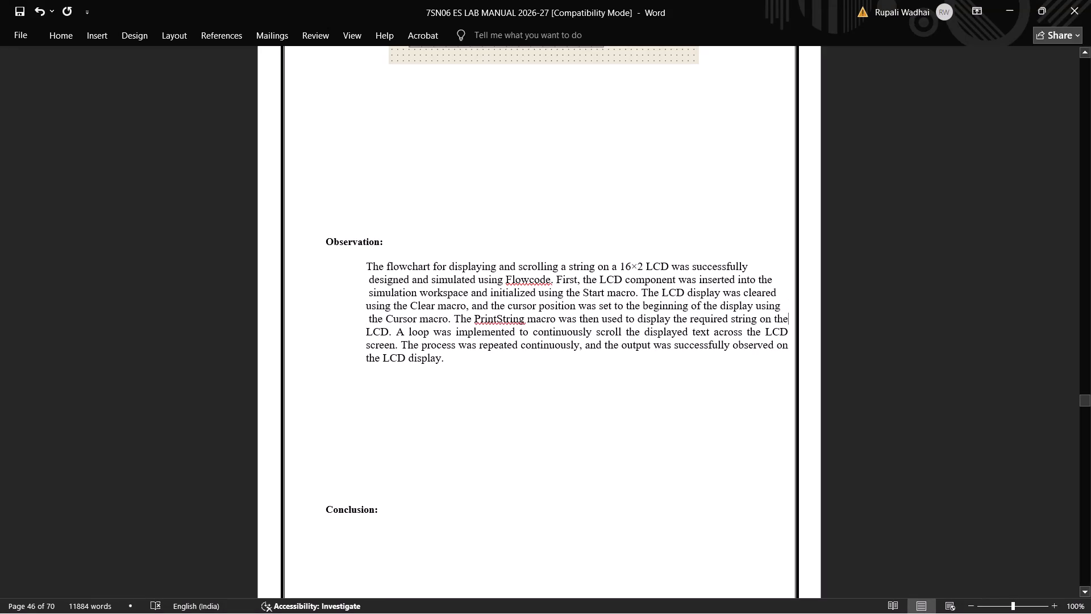
key(Return)
click(786, 334)
key(Return)
click(791, 339)
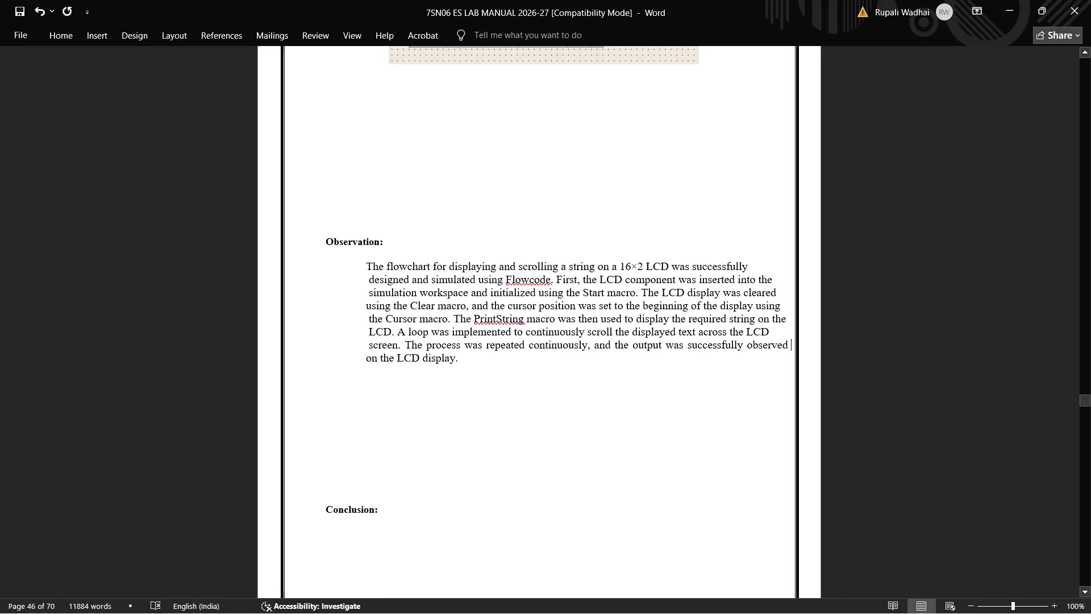
key(Return)
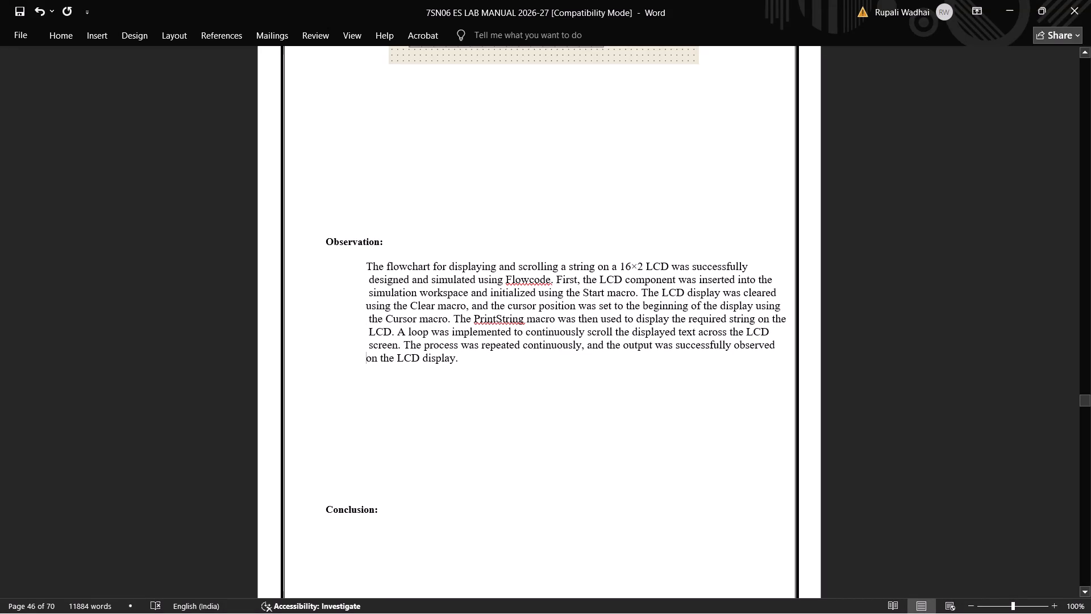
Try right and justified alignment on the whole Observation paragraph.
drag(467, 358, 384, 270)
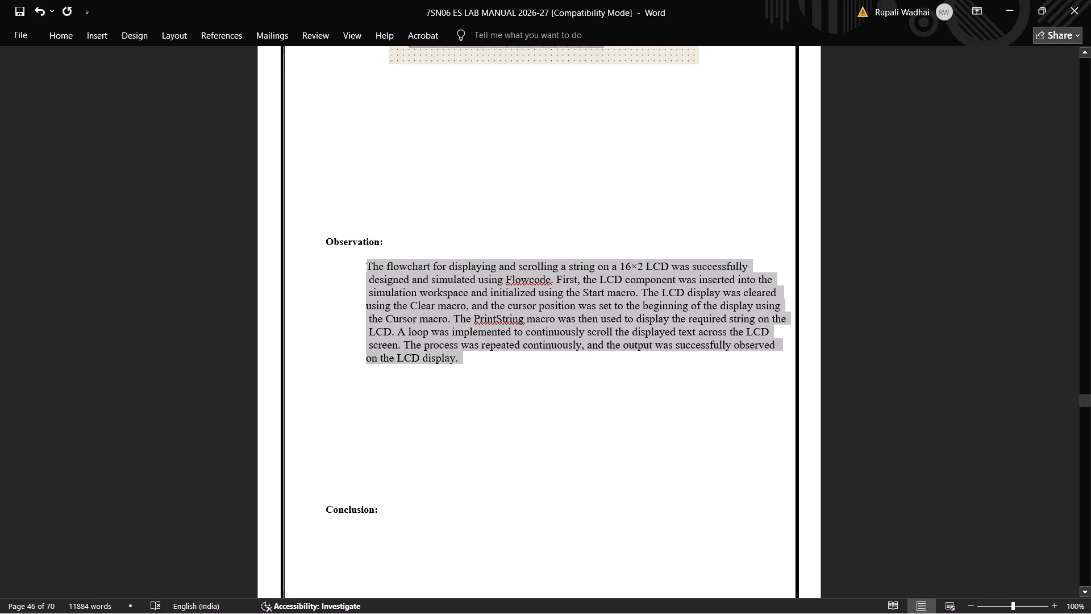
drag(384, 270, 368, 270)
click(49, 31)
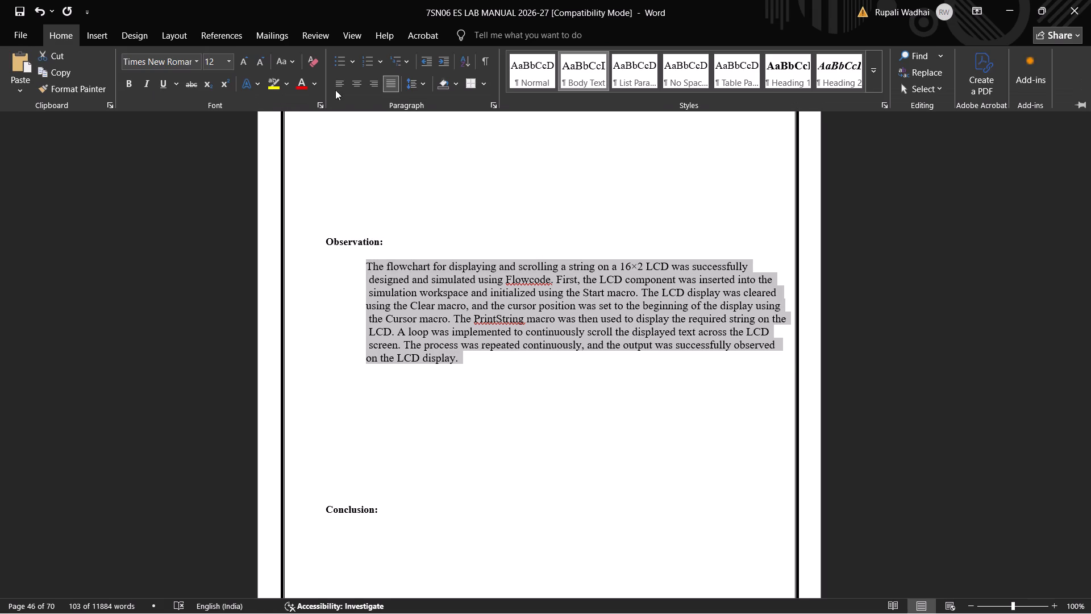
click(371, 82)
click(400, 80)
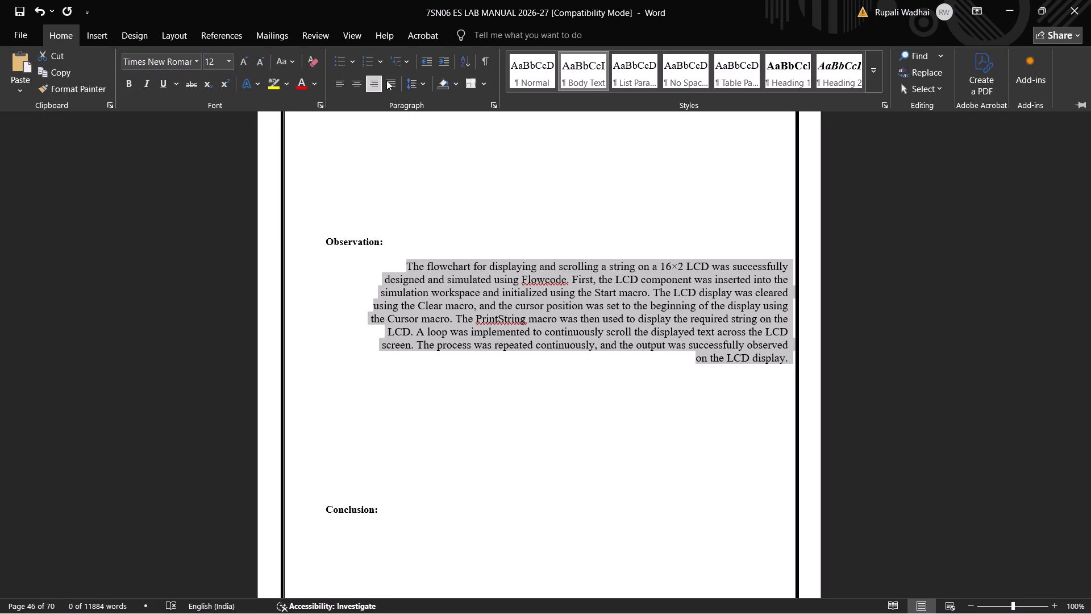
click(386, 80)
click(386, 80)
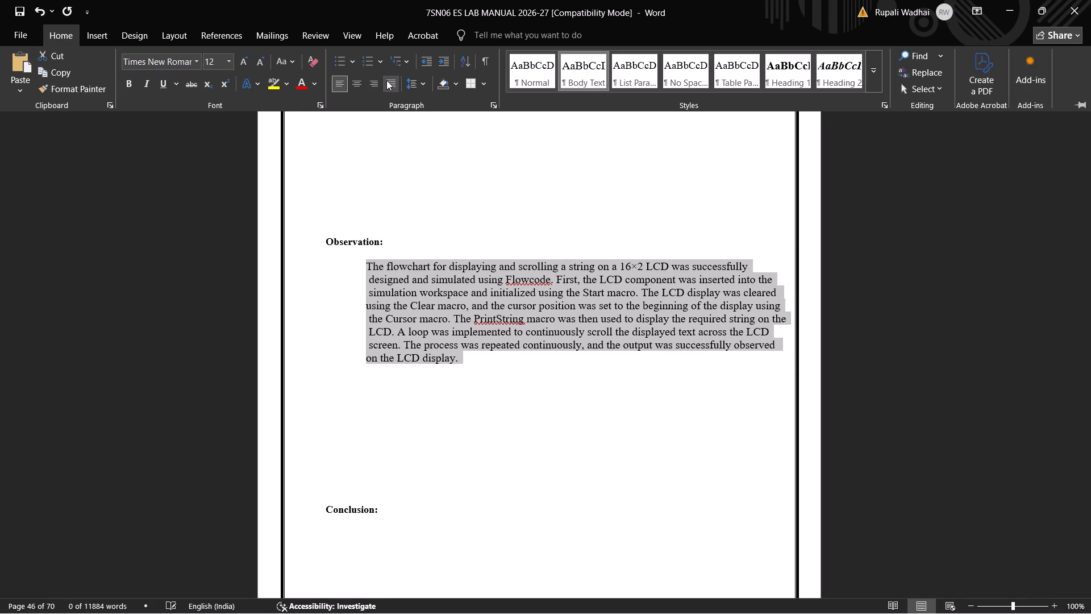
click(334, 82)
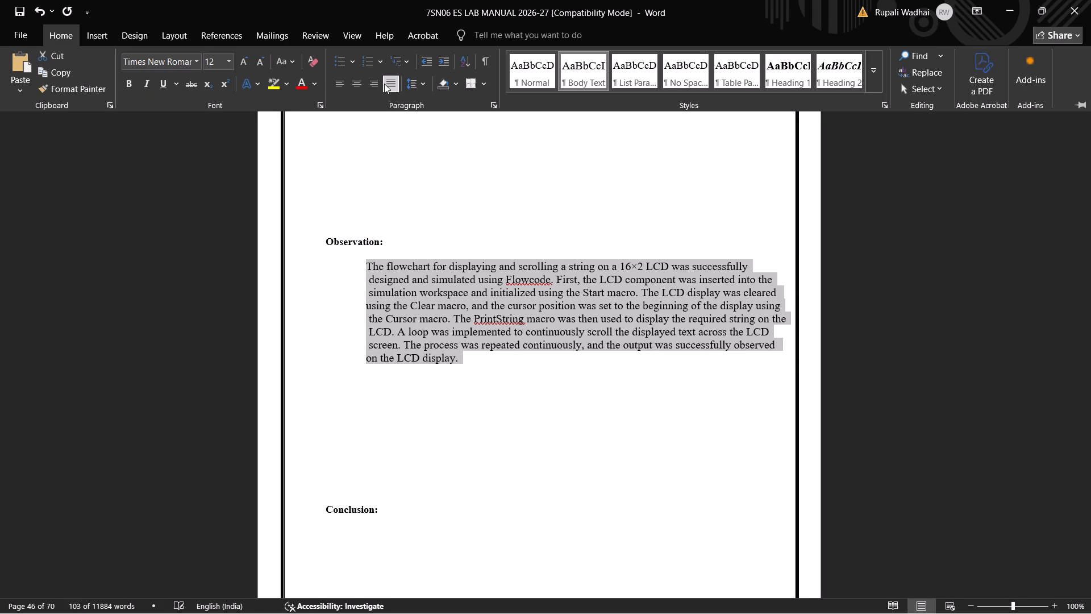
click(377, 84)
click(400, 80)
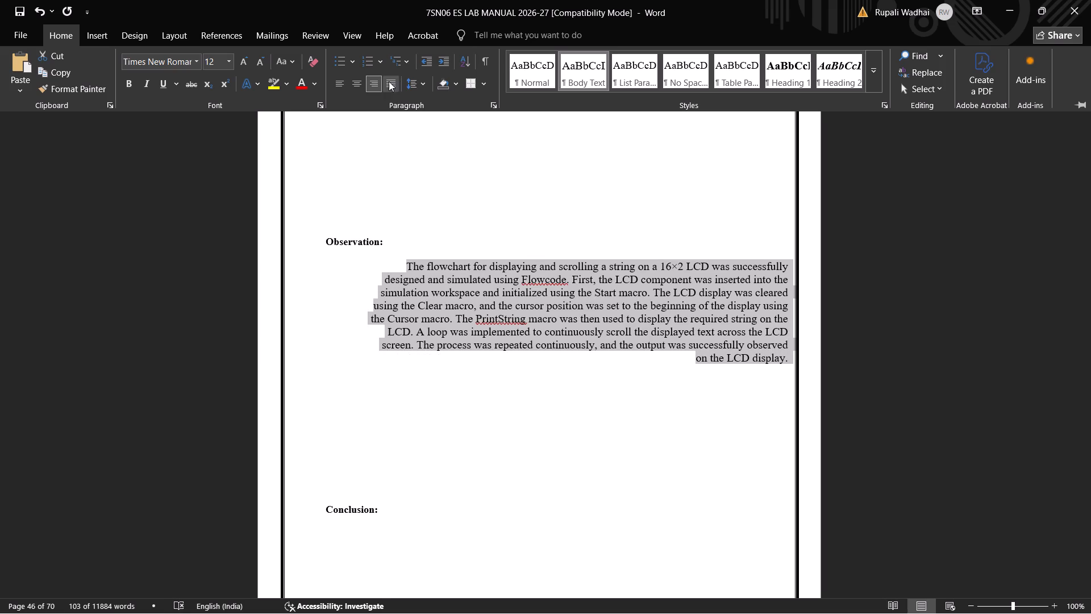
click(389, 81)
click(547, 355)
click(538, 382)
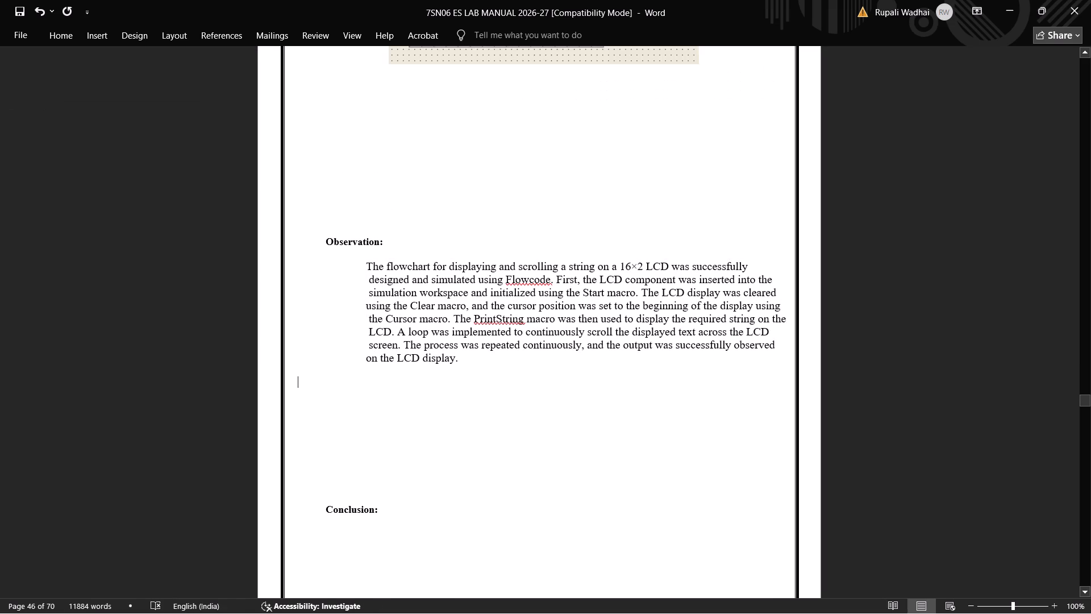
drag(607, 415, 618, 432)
Switch to the ES SS PDF and examine how its Observation and Conclusion paragraphs are laid out.
key(ctrl+super+Left)
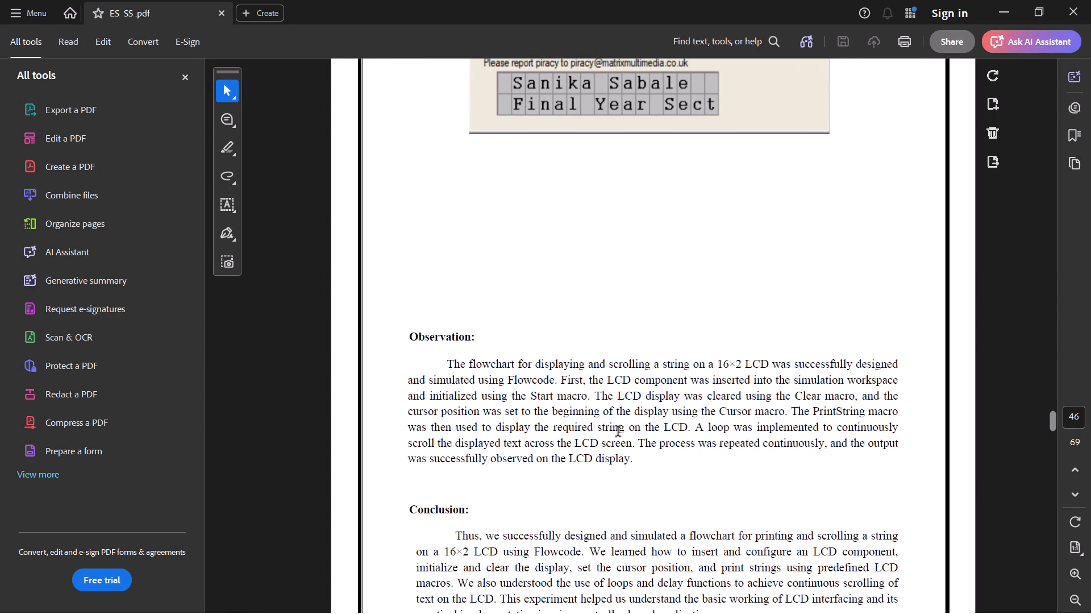
scroll(618, 432, down, 2)
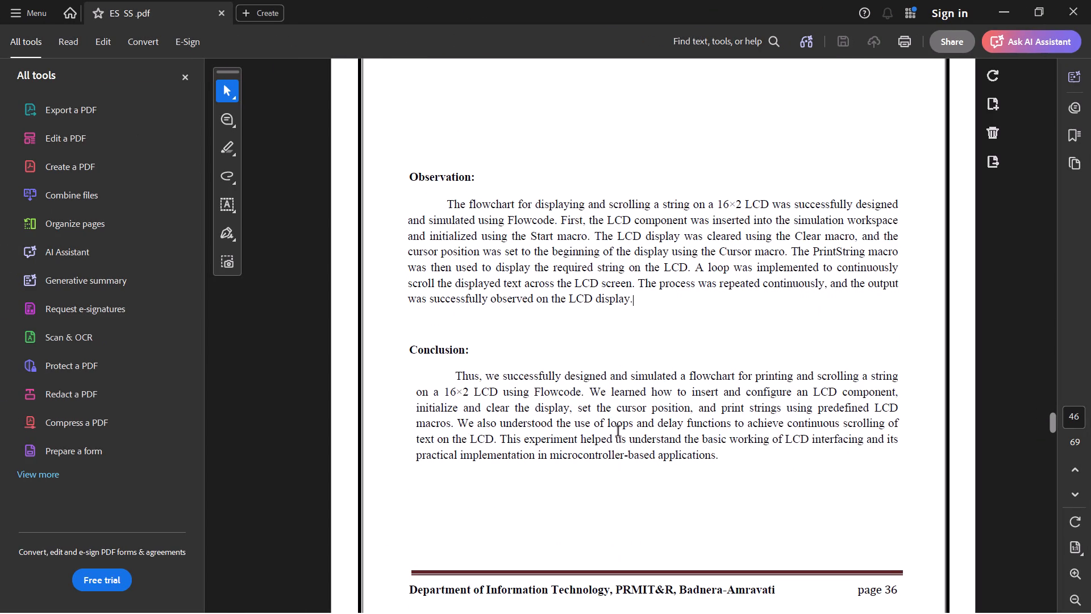
scroll(618, 432, up, 2)
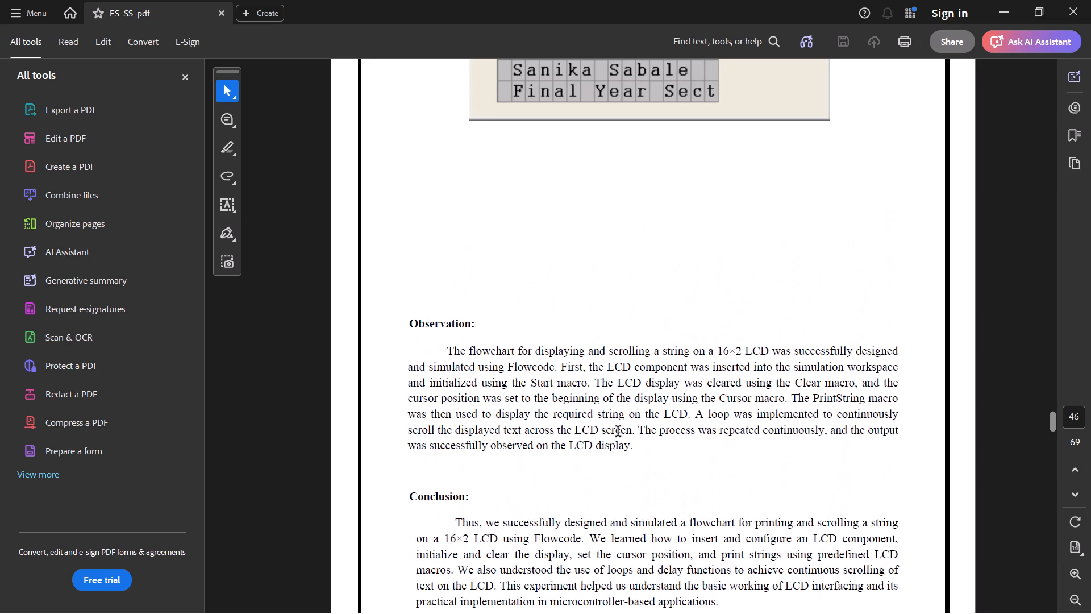
scroll(618, 432, down, 2)
scroll(618, 432, up, 3)
scroll(621, 430, down, 2)
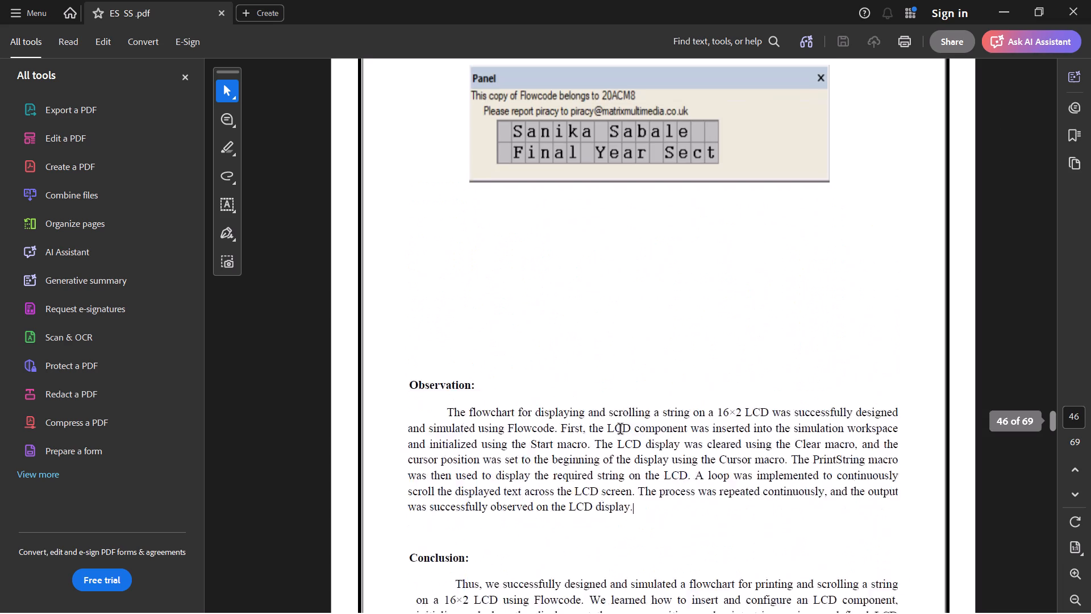
scroll(621, 430, down, 1)
click(438, 353)
Return to the Word lab manual and delete the manually broken Observation paragraph.
key(ctrl+super+Right)
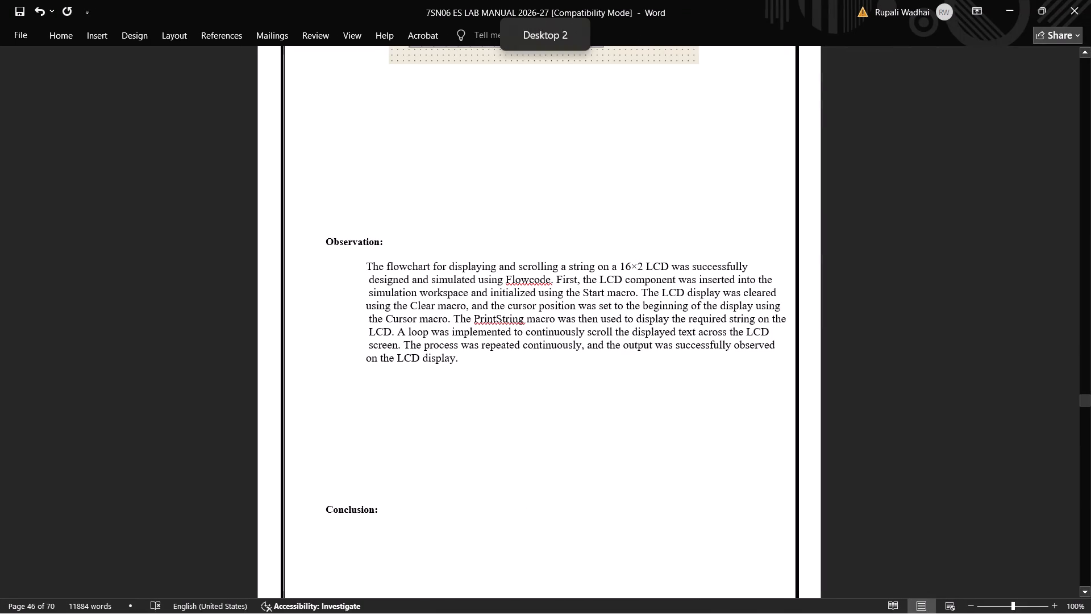
drag(484, 376, 369, 263)
key(BackSpace)
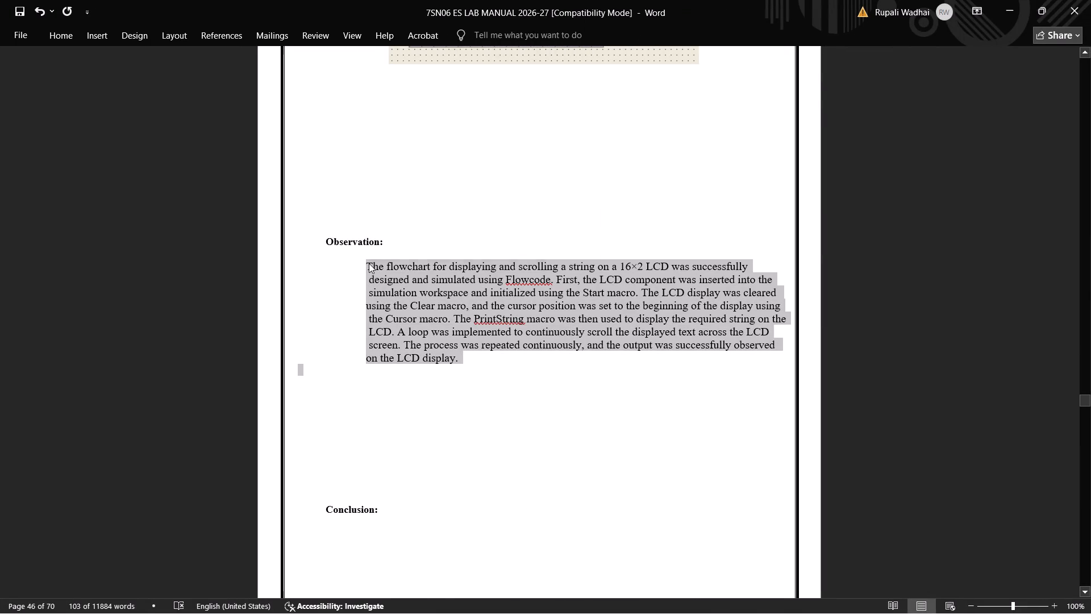
drag(433, 288, 439, 288)
Copy the Observation heading and paragraph from the ES SS PDF and paste them over the manual's existing Observation heading.
key(ctrl+super+Left)
drag(634, 292, 422, 178)
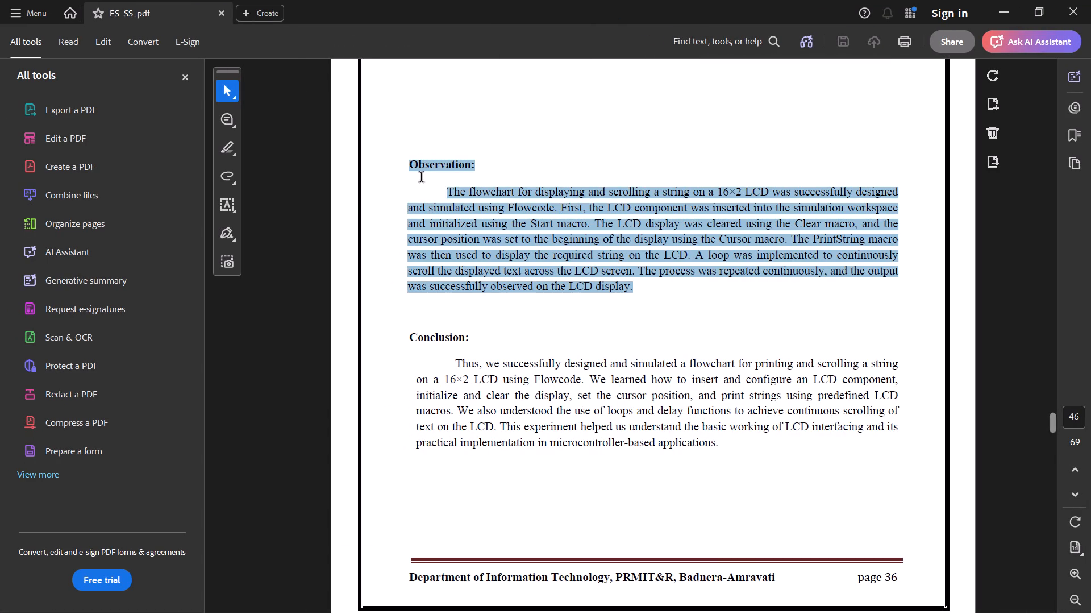
drag(422, 178, 418, 176)
key(ctrl+c)
drag(436, 208, 444, 234)
key(ctrl+super+Left)
click(428, 275)
key(ctrl+super+Right)
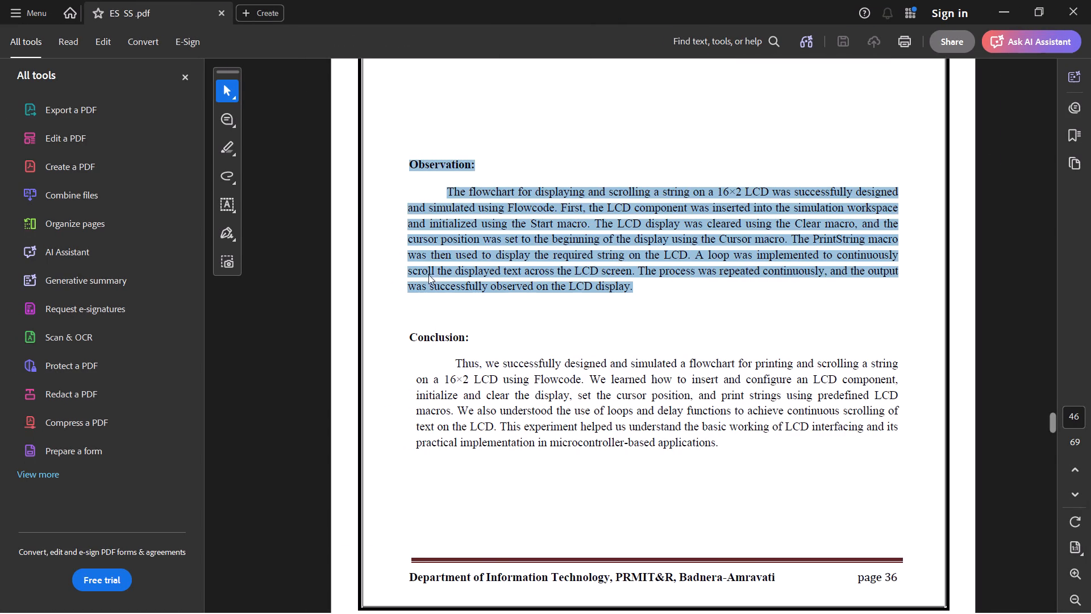
drag(417, 314, 320, 235)
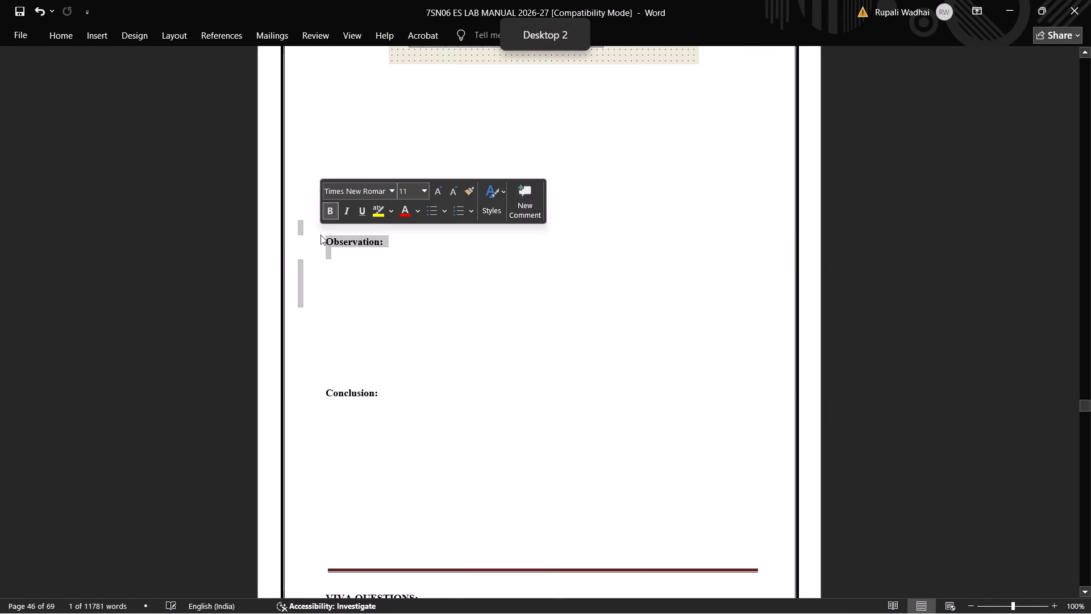
key(BackSpace)
key(ctrl+v)
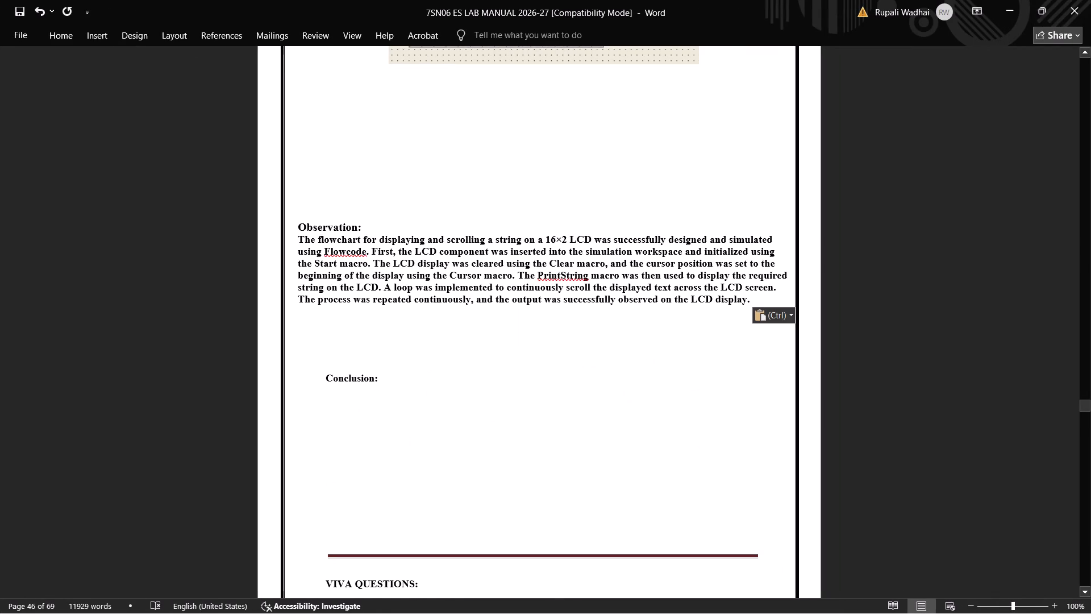
Format the pasted Observation paragraph as 12 pt, non-bold and justified, leaving out its heading.
drag(297, 241, 752, 301)
click(63, 35)
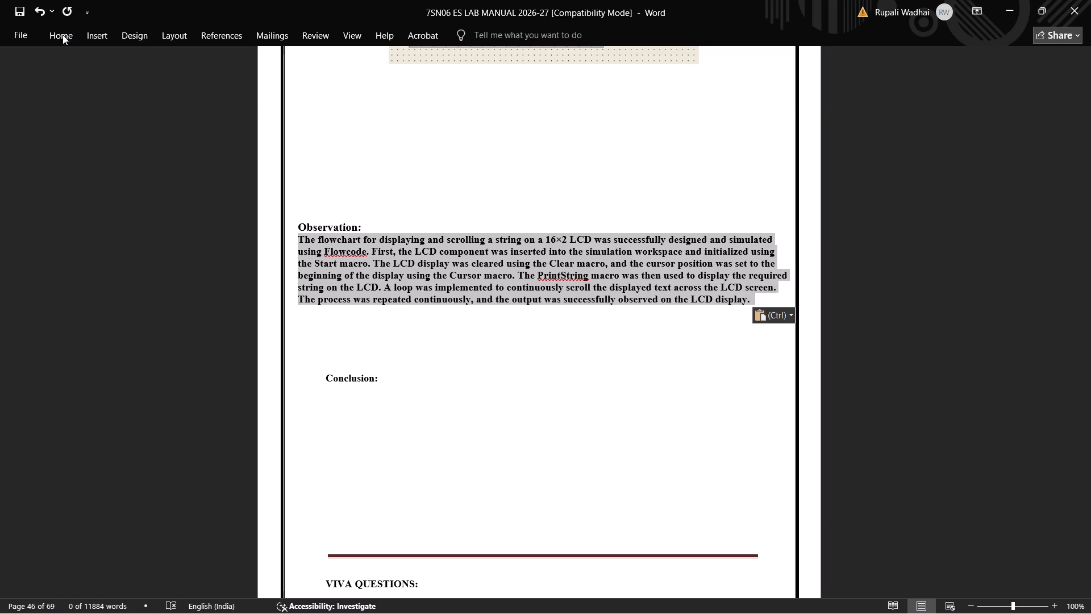
click(224, 63)
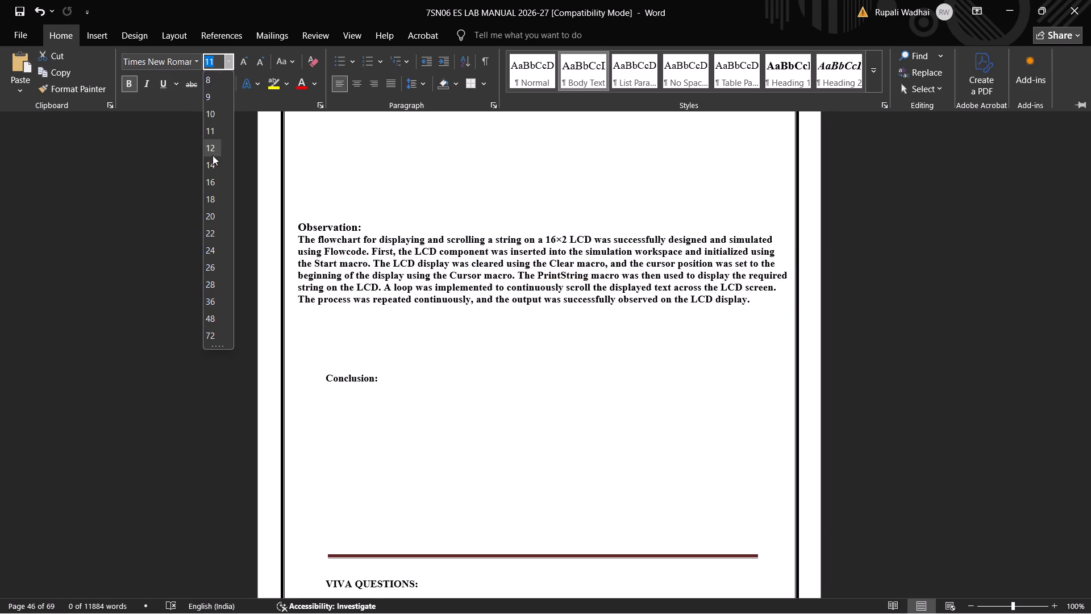
click(213, 152)
click(123, 80)
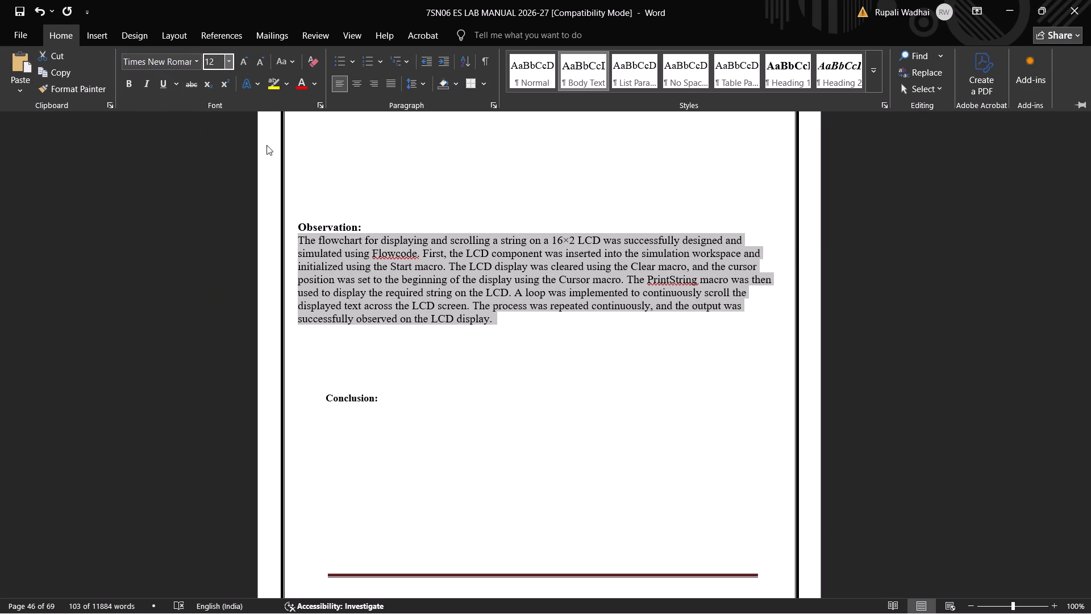
click(103, 42)
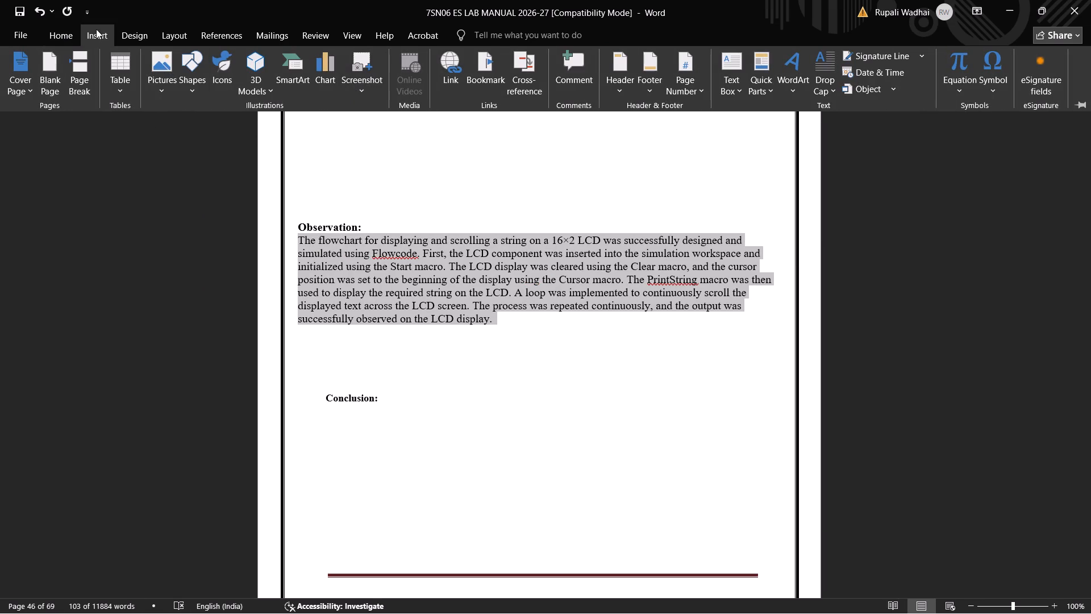
click(55, 29)
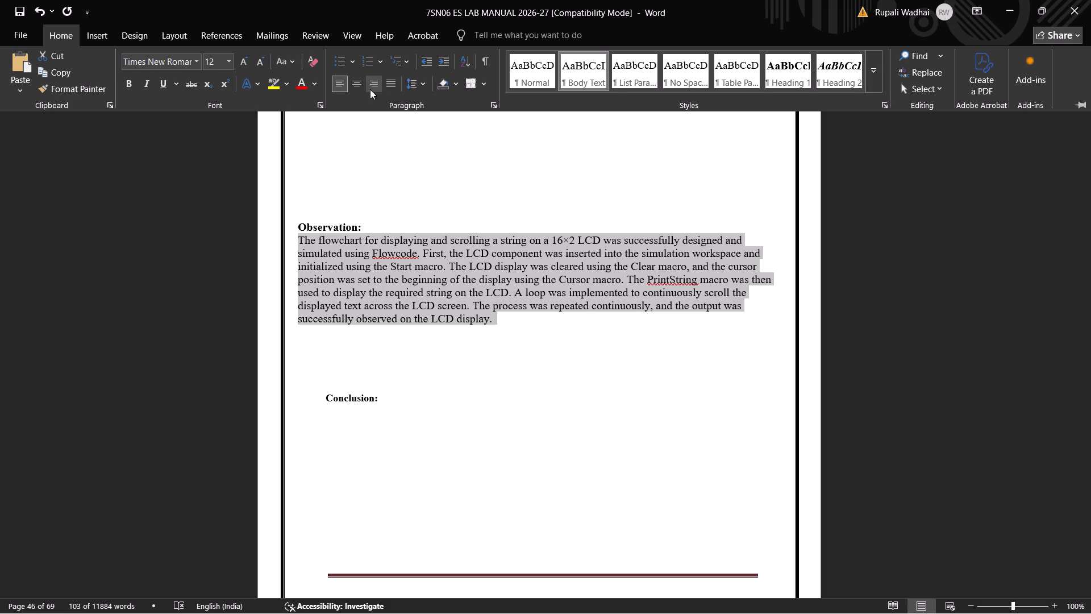
click(385, 85)
Add a blank line below the Observation heading and indent the whole paragraph by one tab.
click(369, 284)
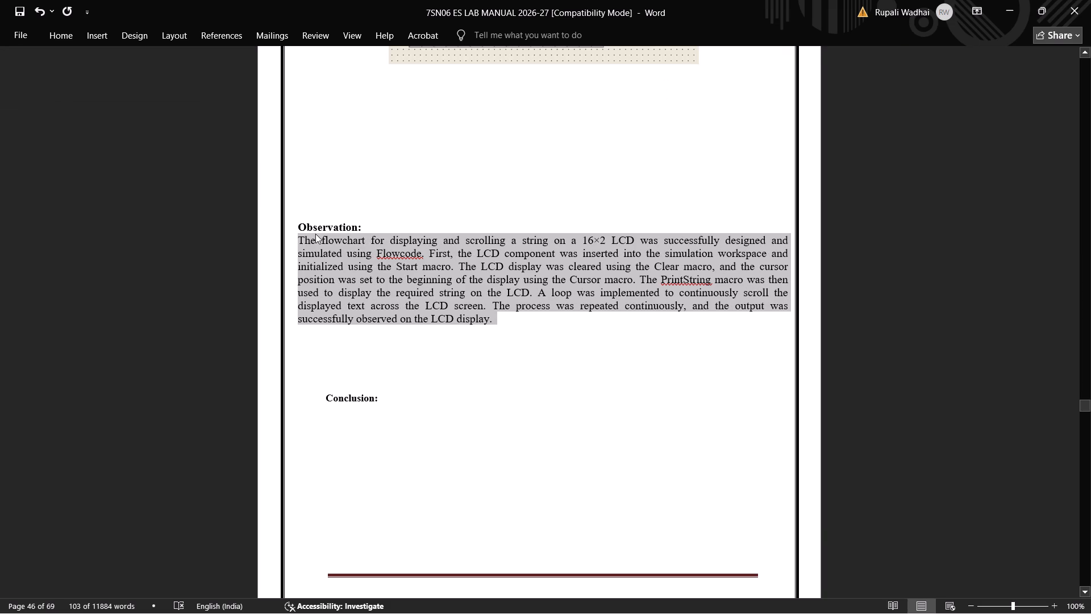
click(315, 234)
click(397, 224)
key(Return)
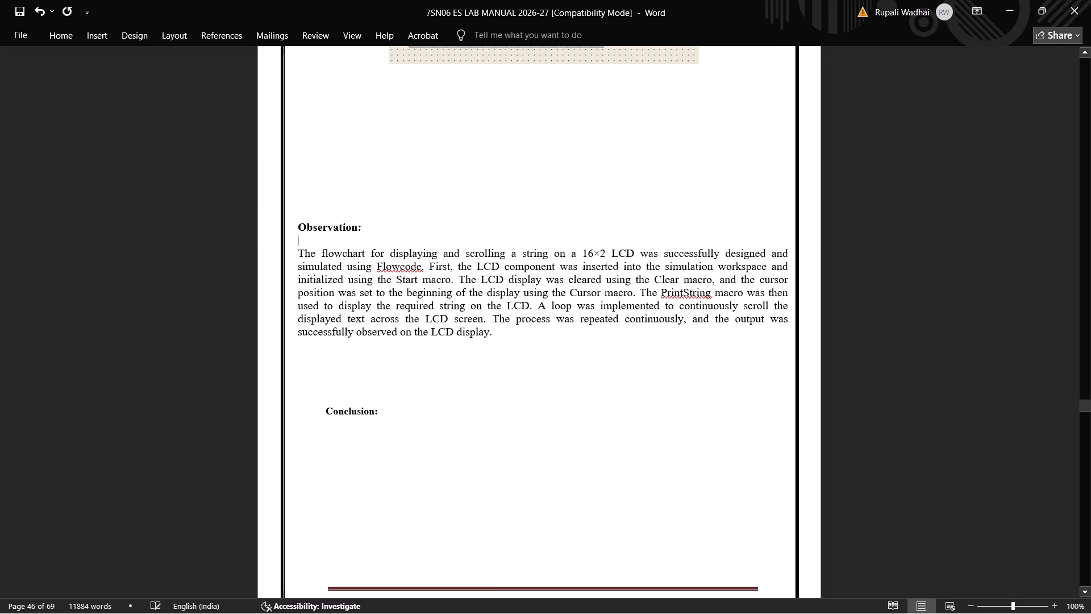
click(295, 252)
key(Tab)
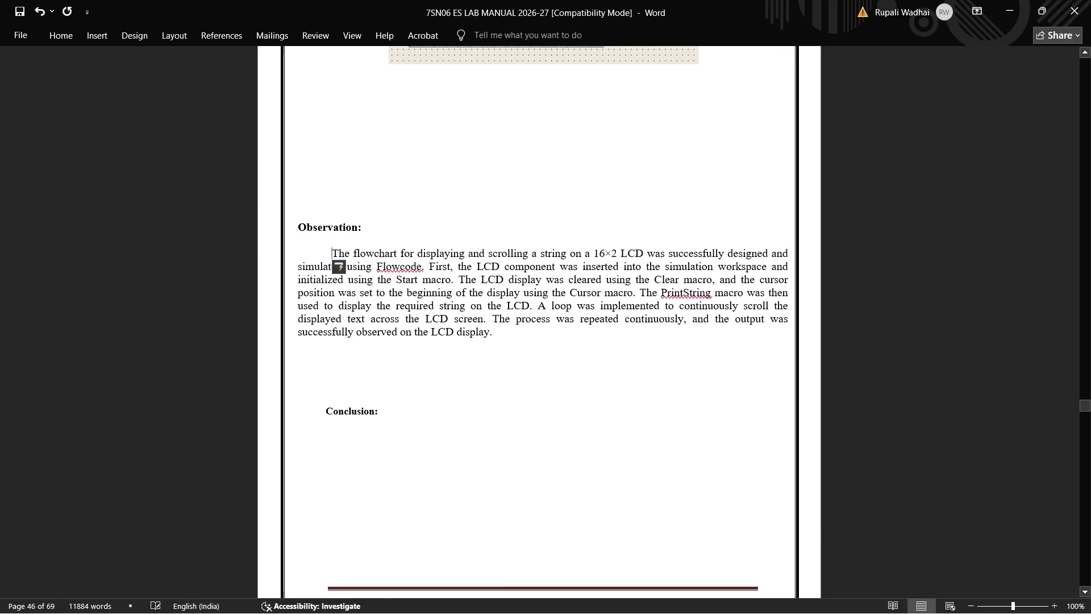
click(297, 268)
key(Tab)
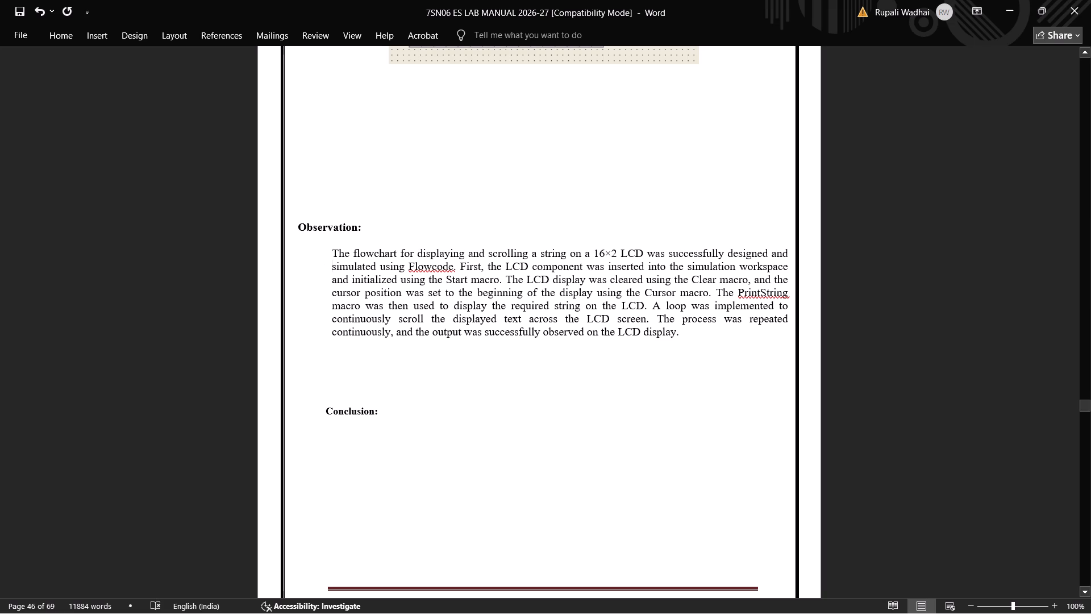
Set the Observation paragraph's right indent to 1 cm.
click(784, 322)
click(789, 320)
drag(704, 342, 464, 288)
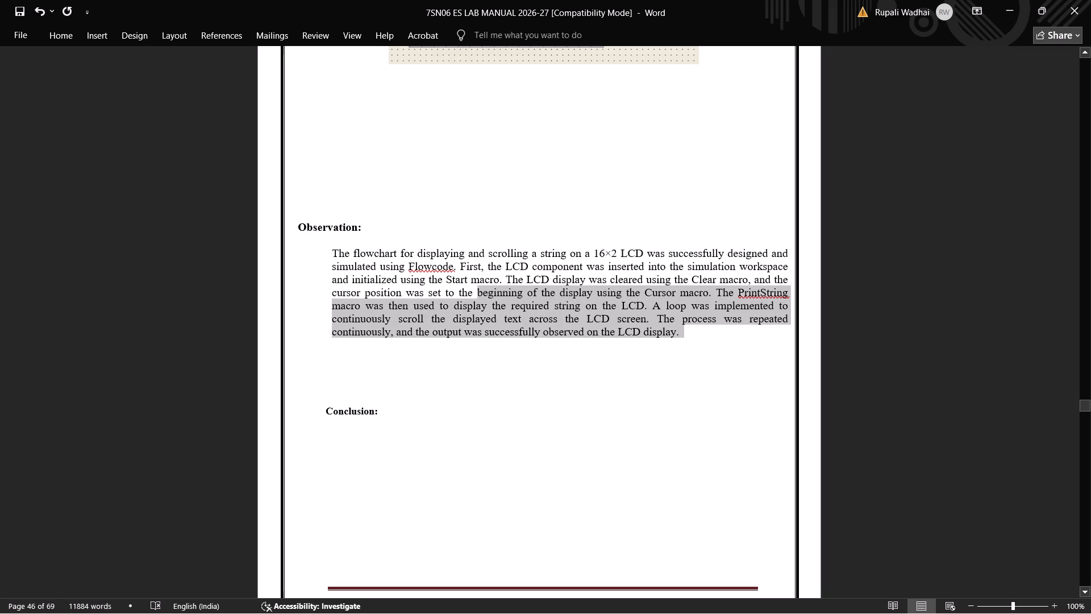
drag(464, 288, 336, 255)
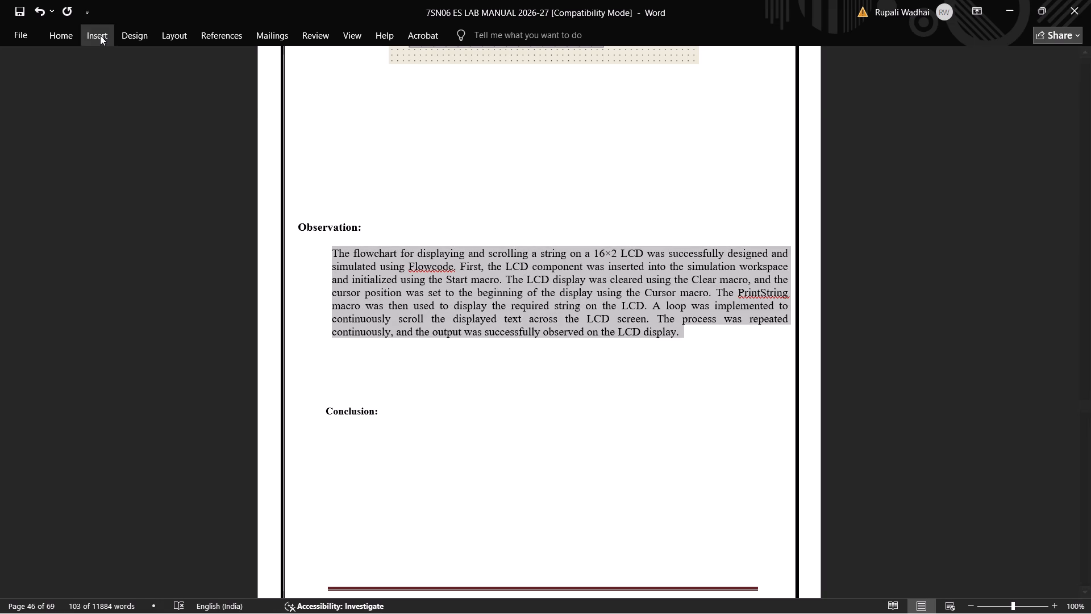
click(100, 35)
click(184, 36)
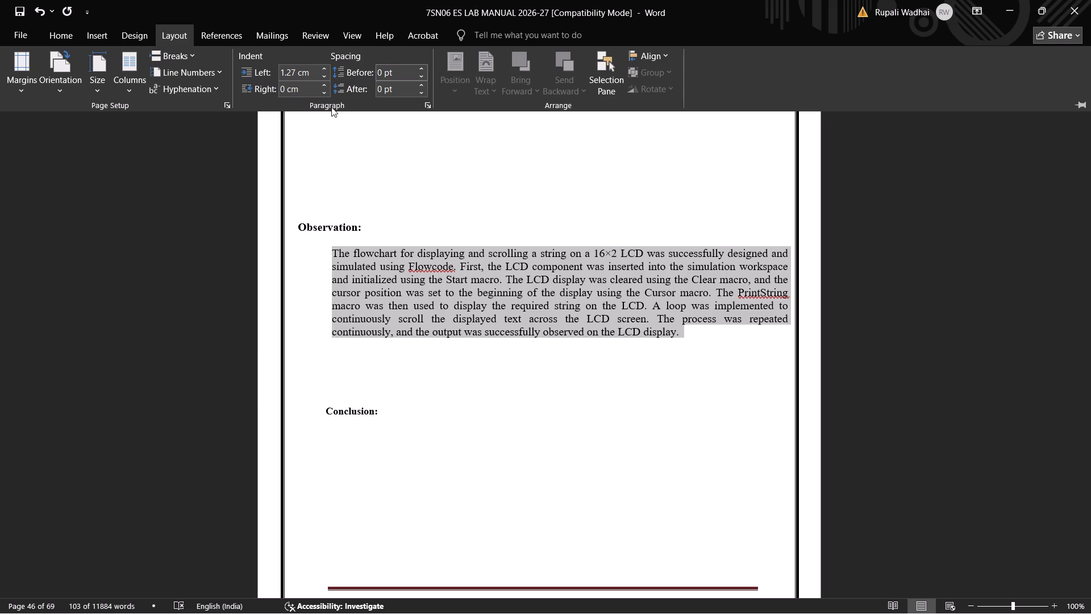
triple_click(327, 83)
triple_click(327, 83)
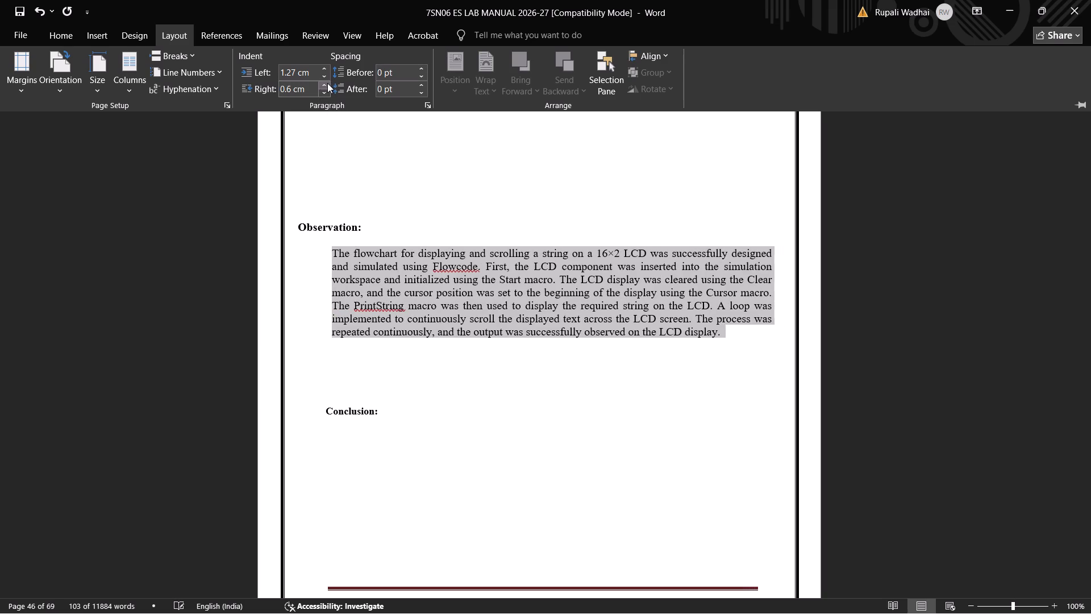
triple_click(327, 83)
click(327, 83)
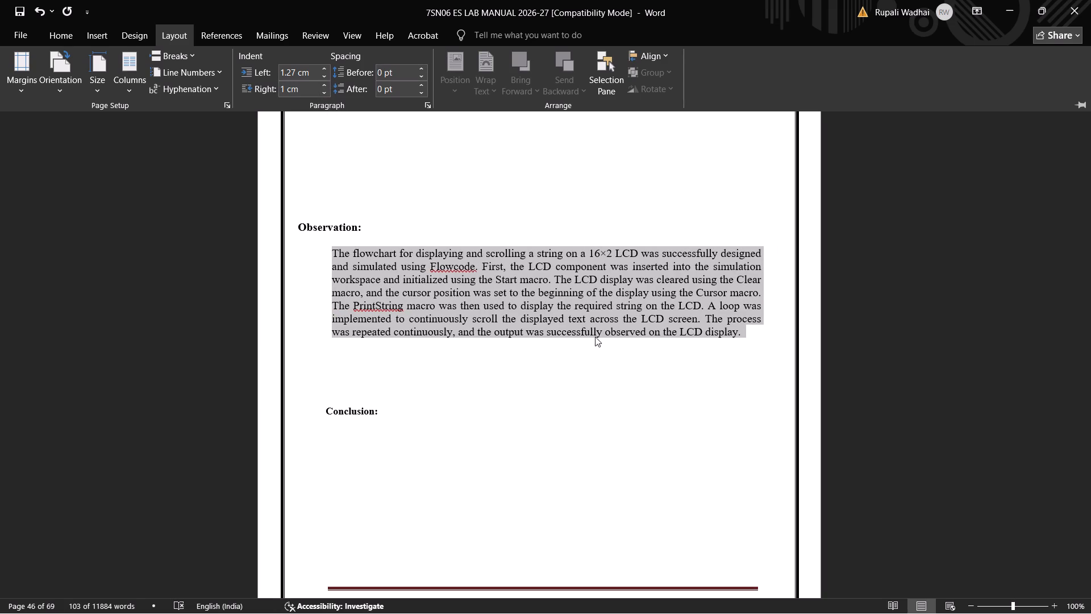
click(595, 337)
click(587, 368)
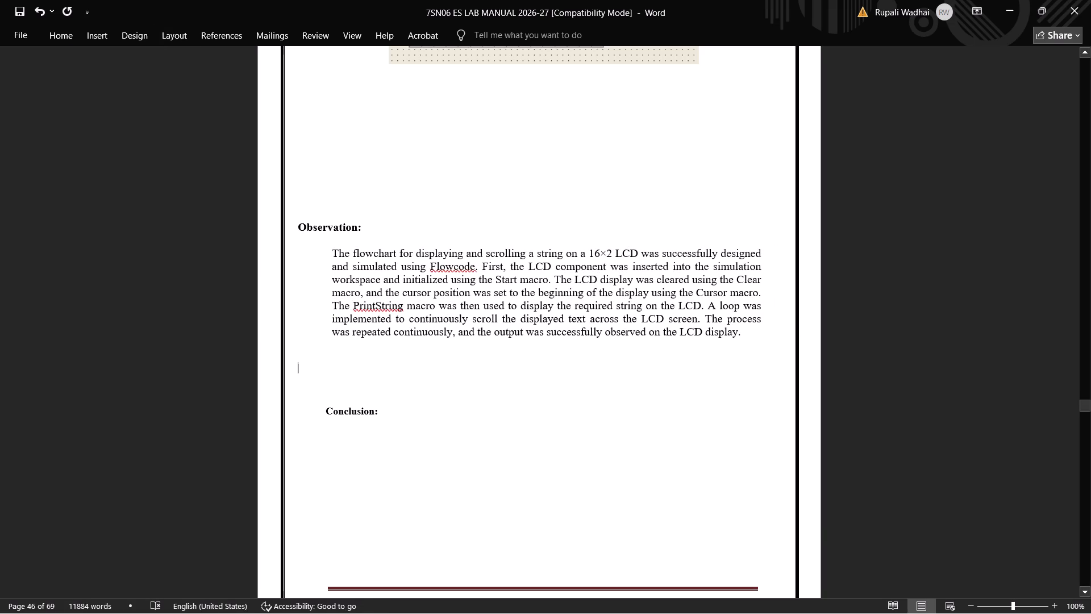
Copy the Conclusion paragraph, without its heading, from the ES SS PDF and paste it below the manual's Conclusion heading.
scroll(620, 393, down, 5)
click(432, 260)
click(497, 378)
key(ctrl+super+Left)
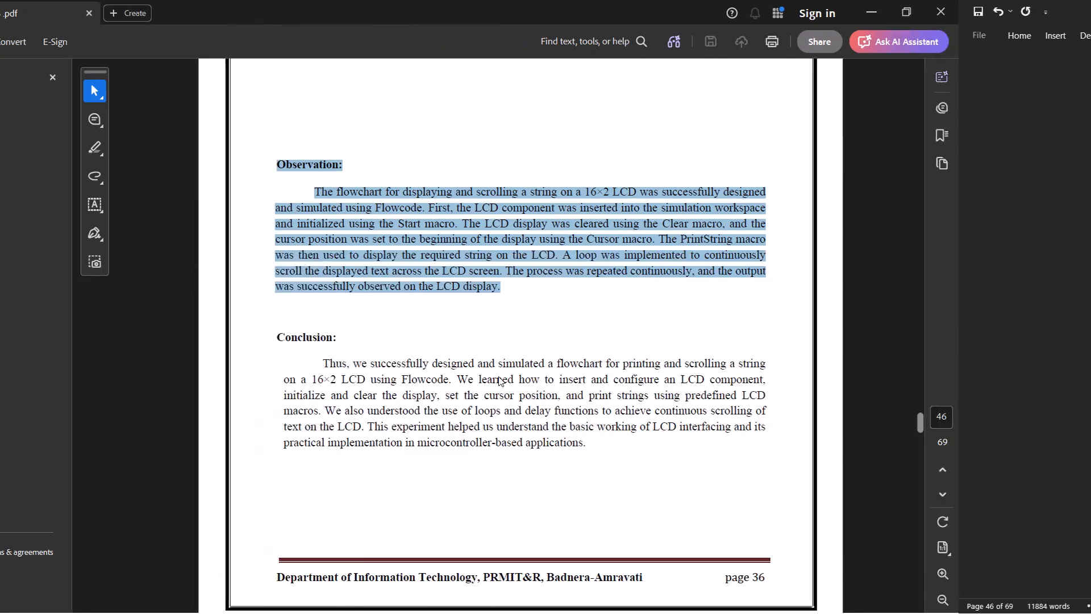
drag(737, 445, 566, 405)
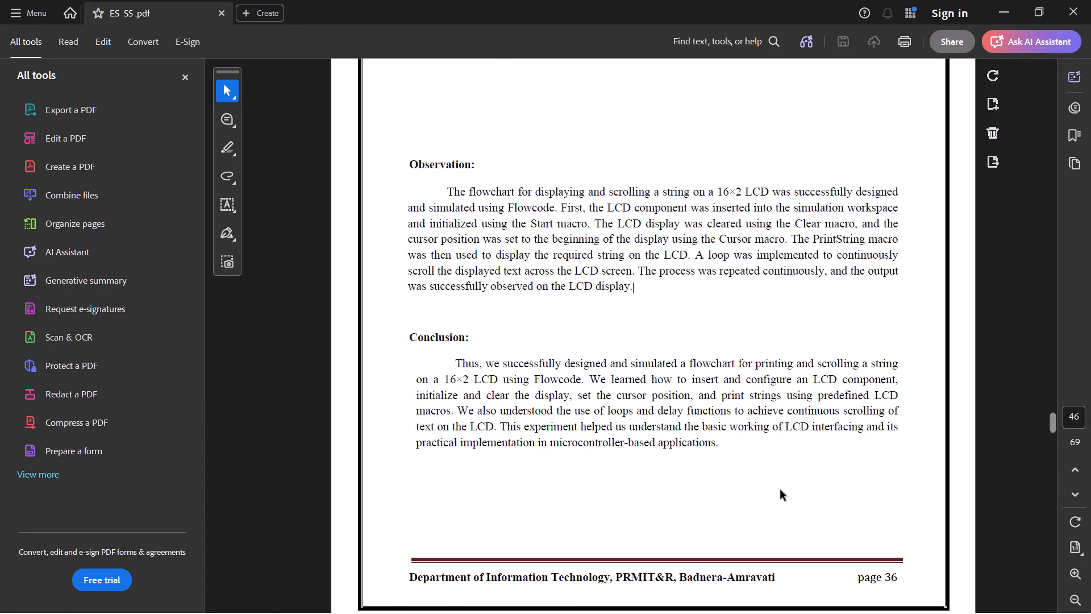
drag(728, 453, 457, 369)
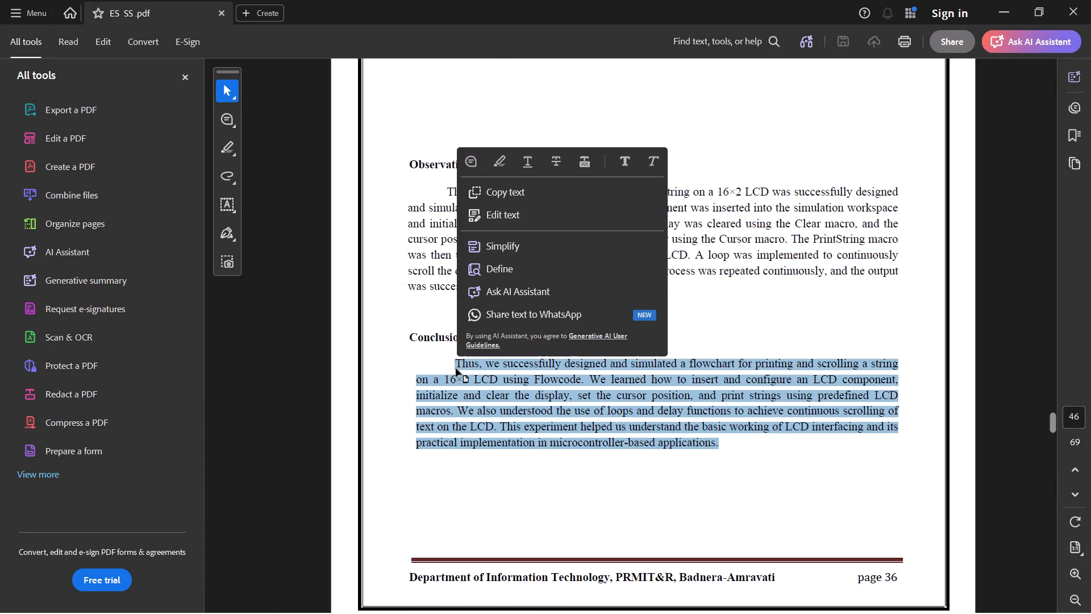
key(ctrl+c)
click(520, 381)
key(ctrl+super+Right)
click(353, 258)
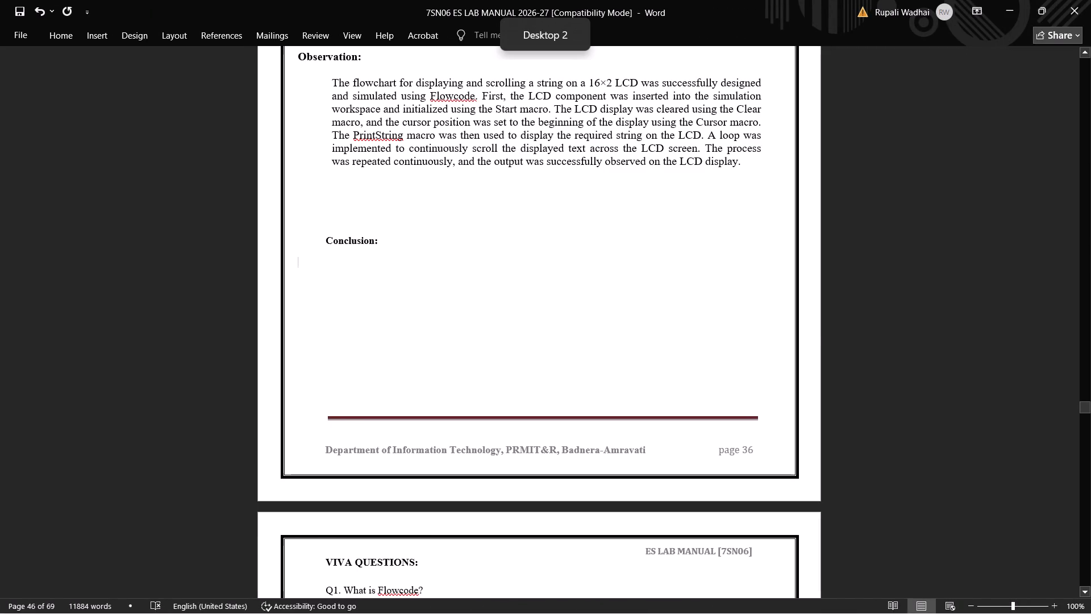
key(ctrl+v)
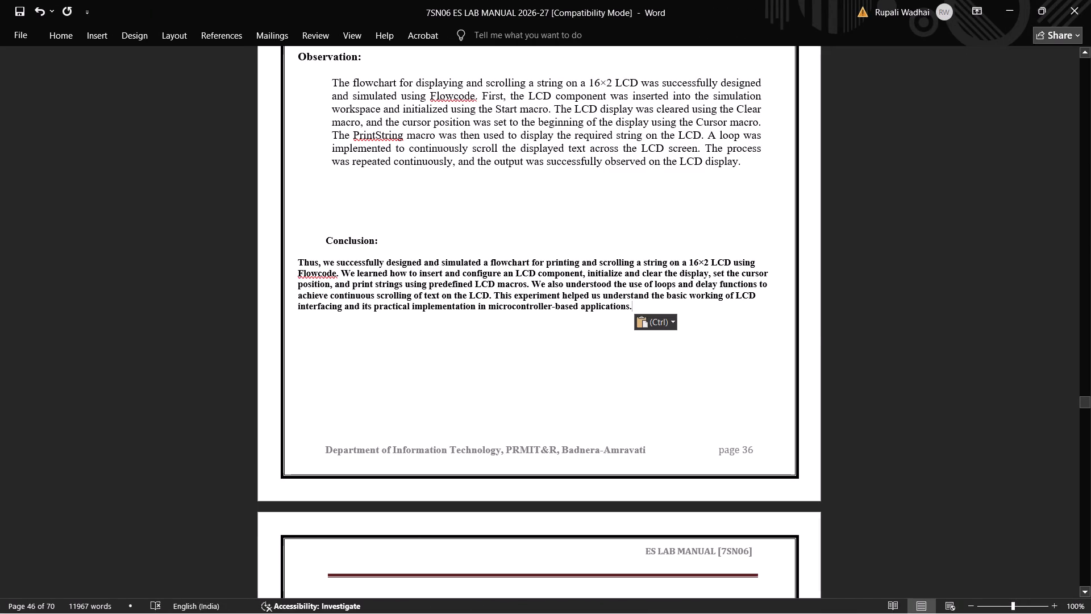
Format the pasted Conclusion paragraph as 12 pt, non-bold and justified.
drag(631, 302, 343, 260)
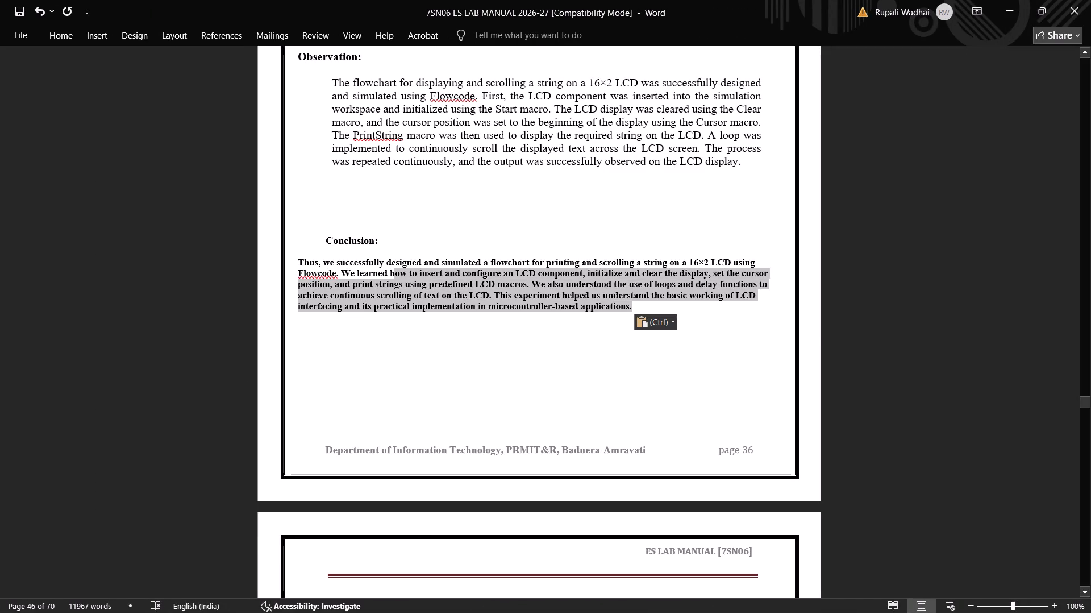
drag(343, 260, 296, 259)
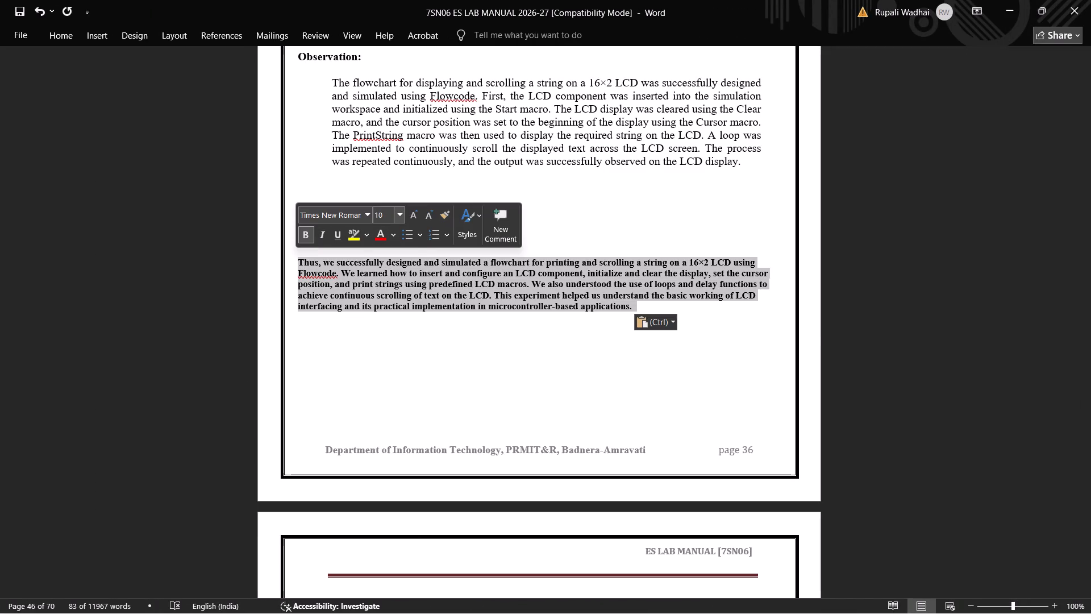
click(395, 218)
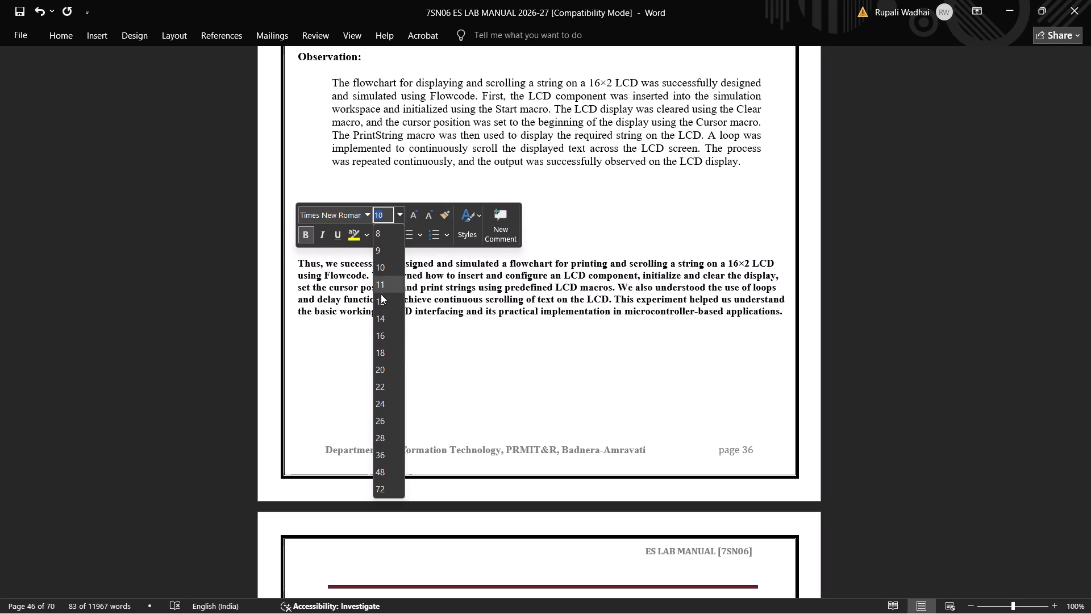
click(375, 302)
click(309, 236)
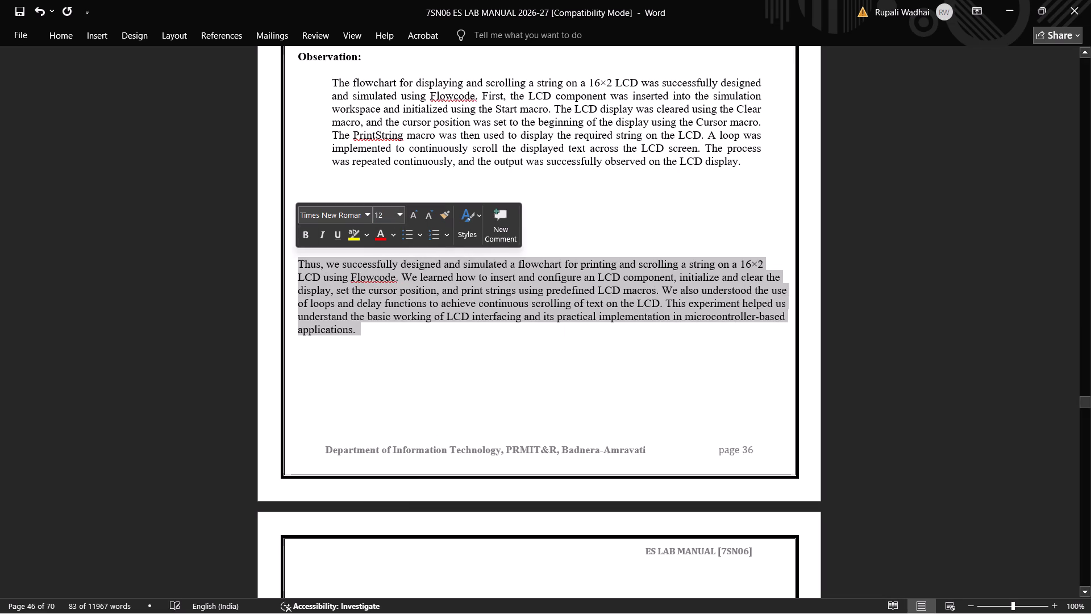
click(52, 43)
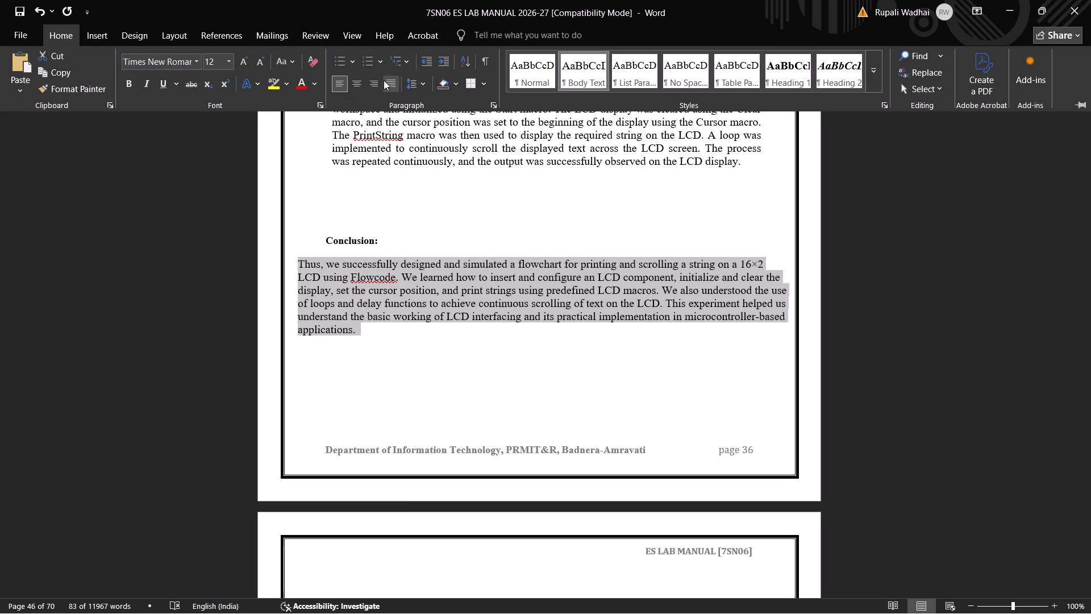
click(381, 80)
click(385, 80)
Set the Conclusion paragraph's right indent to 1 cm.
click(157, 33)
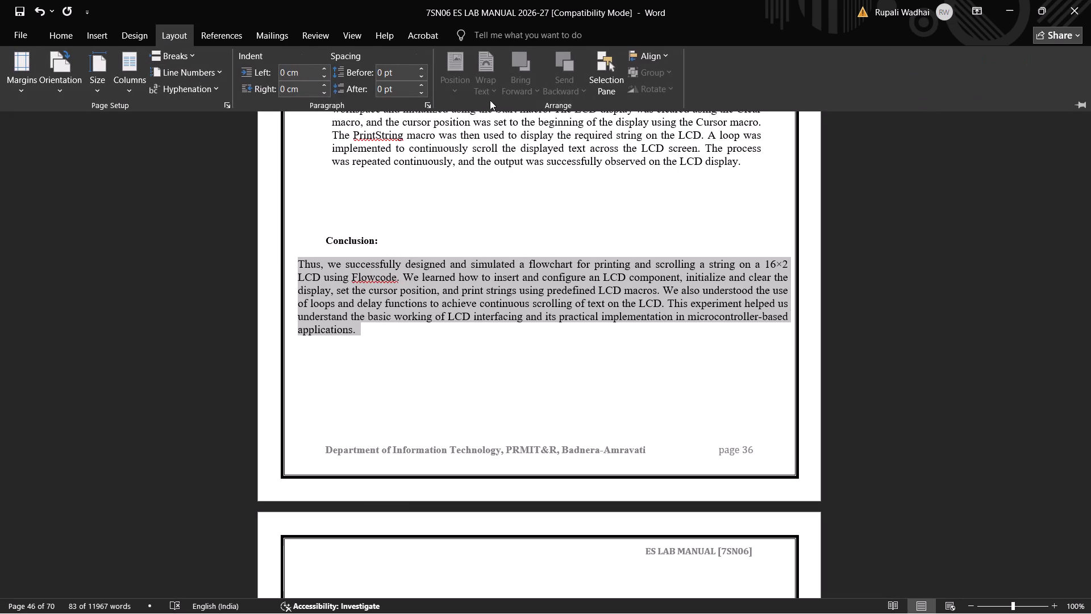
triple_click(319, 85)
triple_click(319, 85)
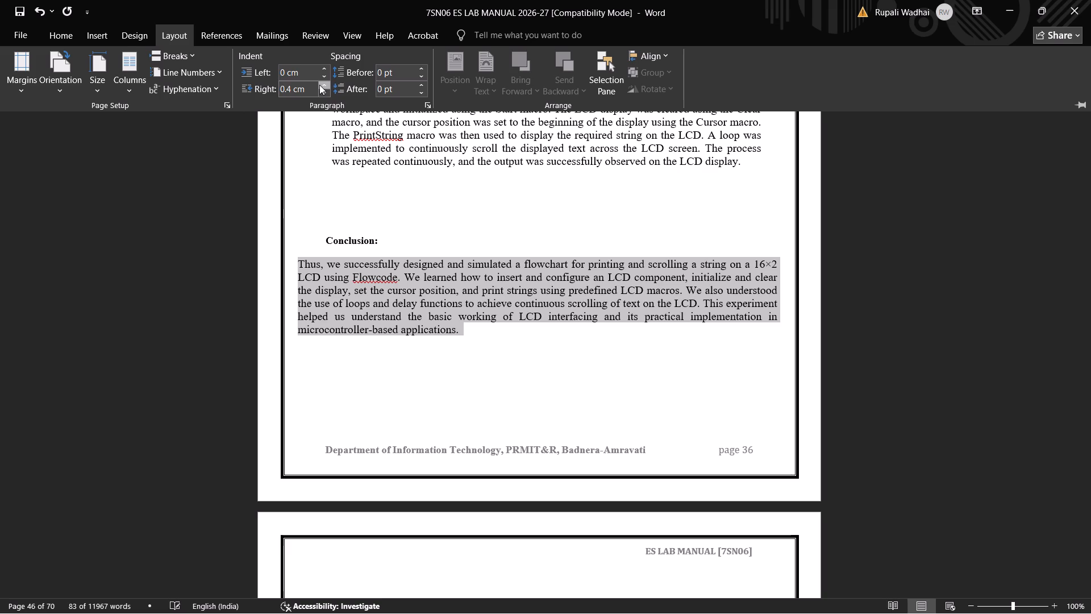
triple_click(319, 85)
click(319, 85)
click(612, 359)
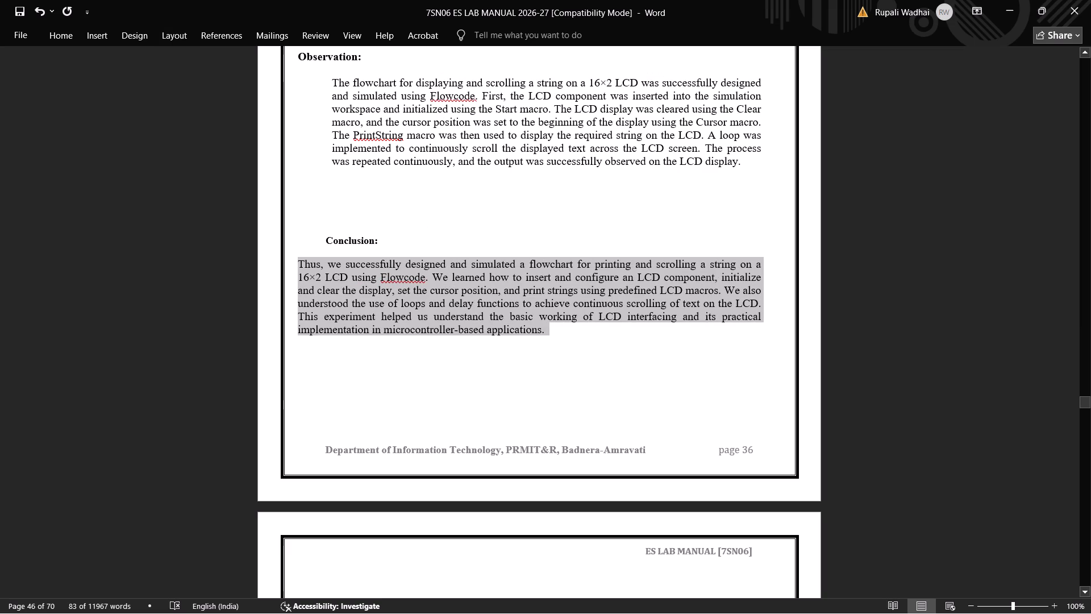
Indent the whole Conclusion paragraph by one tab so it lines up with its heading.
click(294, 259)
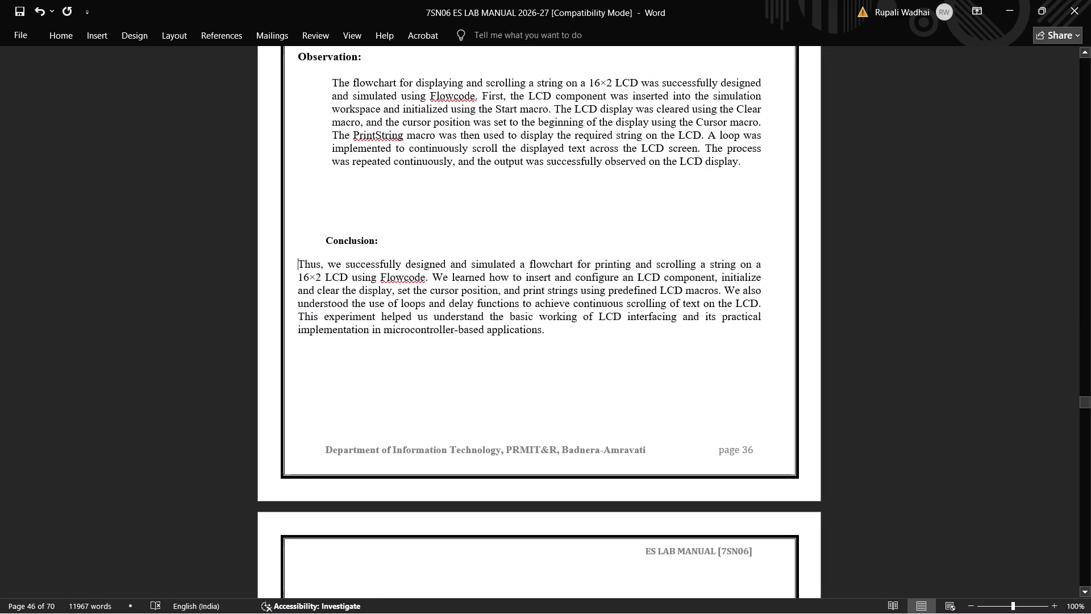
key(Tab)
click(296, 274)
key(Tab)
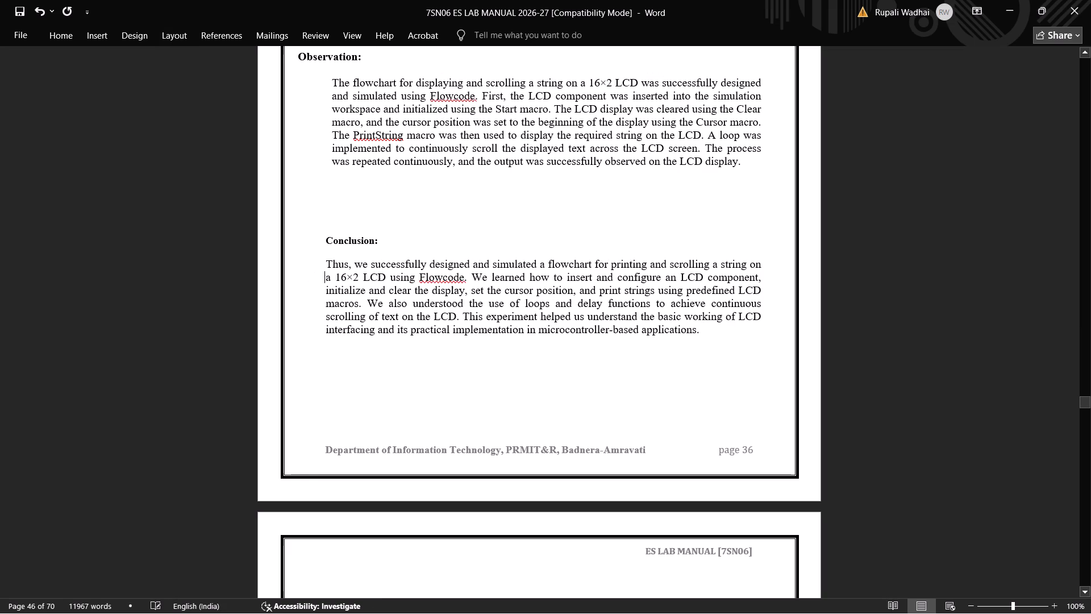
click(710, 400)
Review the experiment's preceding pages and check the left and right indents of the last theory paragraph on page 34.
scroll(668, 397, up, 5)
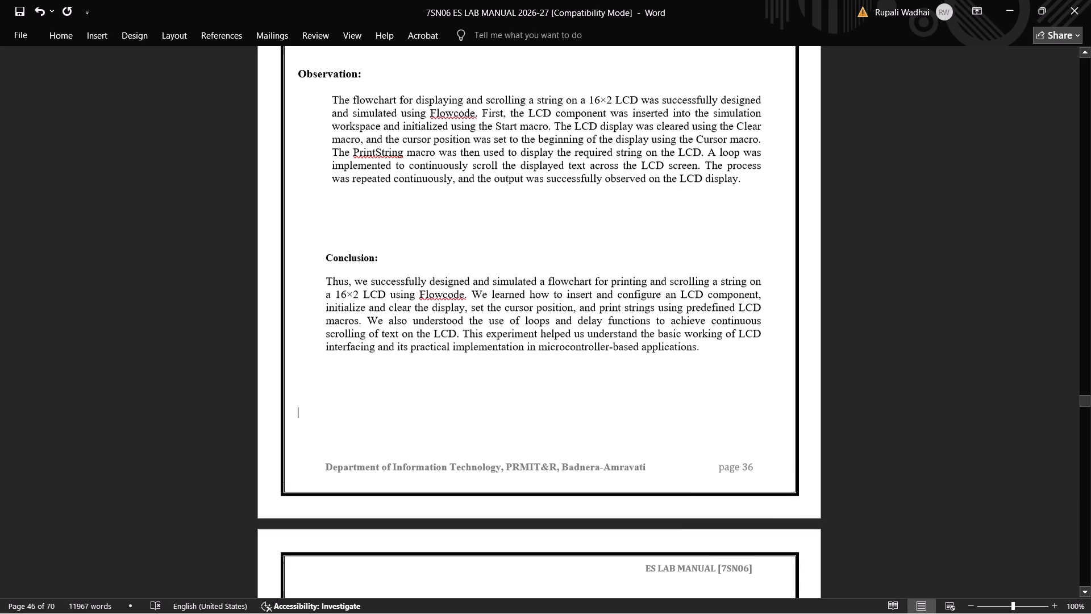
scroll(668, 397, up, 1)
scroll(668, 397, up, 20)
scroll(668, 397, up, 15)
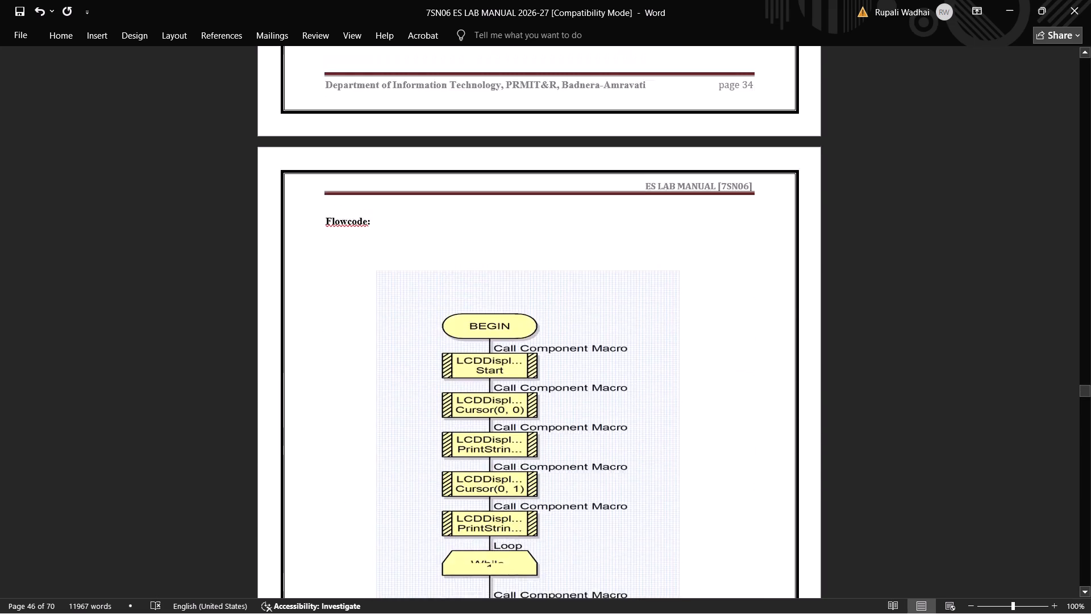
scroll(668, 390, up, 10)
scroll(668, 383, down, 17)
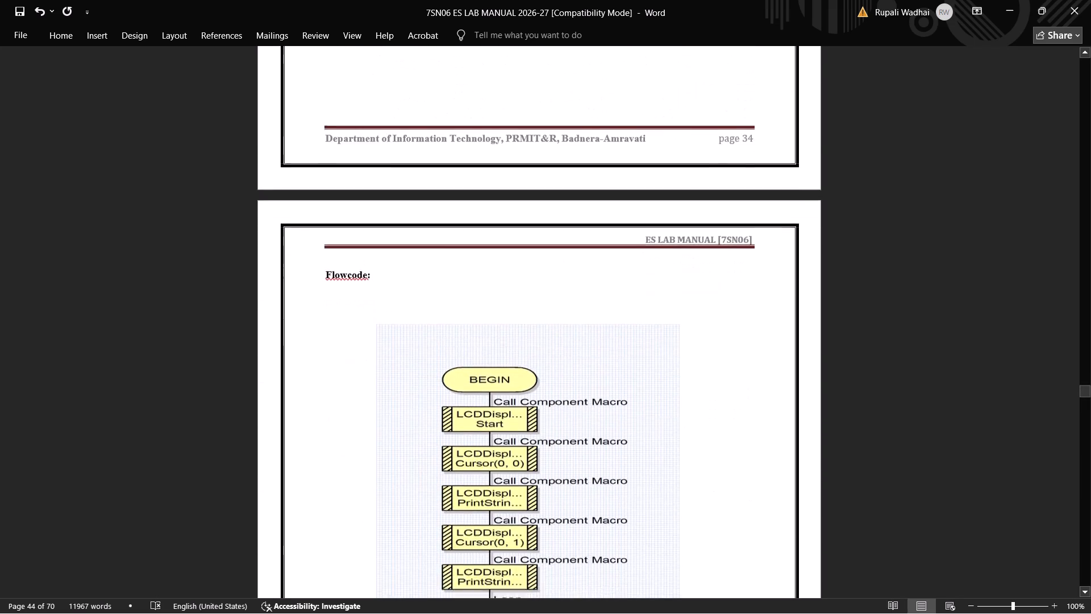
scroll(668, 383, down, 18)
scroll(668, 367, down, 5)
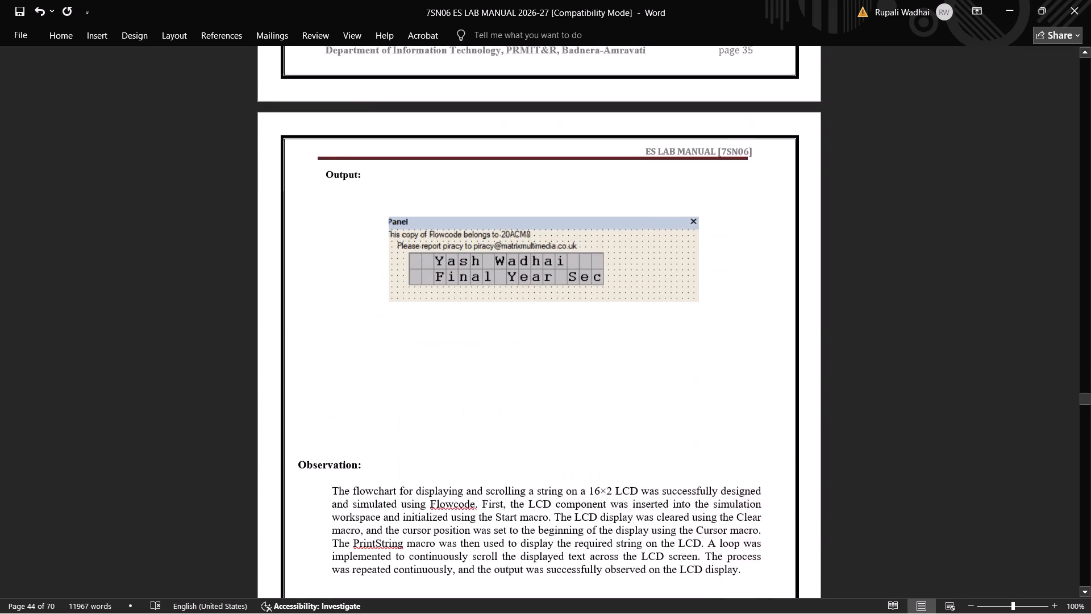
scroll(668, 367, up, 20)
scroll(668, 367, up, 10)
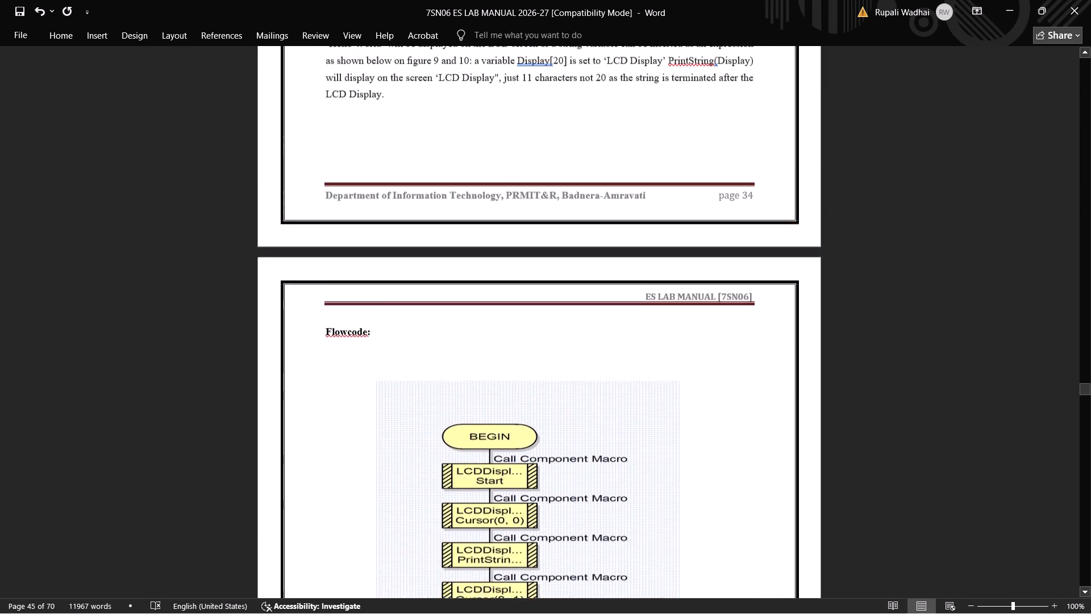
click(755, 107)
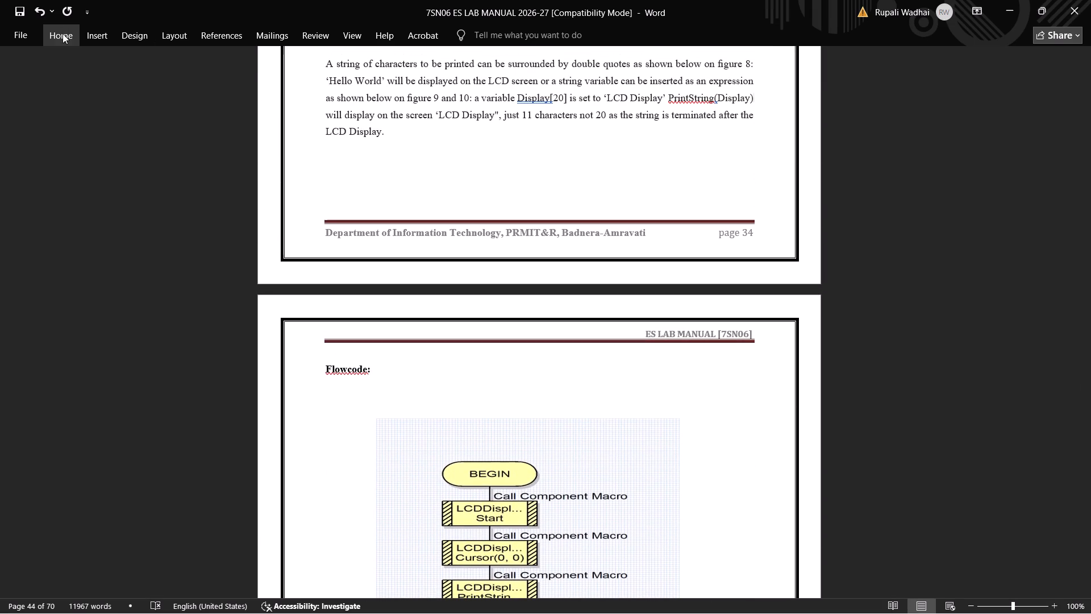
drag(476, 114, 384, 99)
click(94, 38)
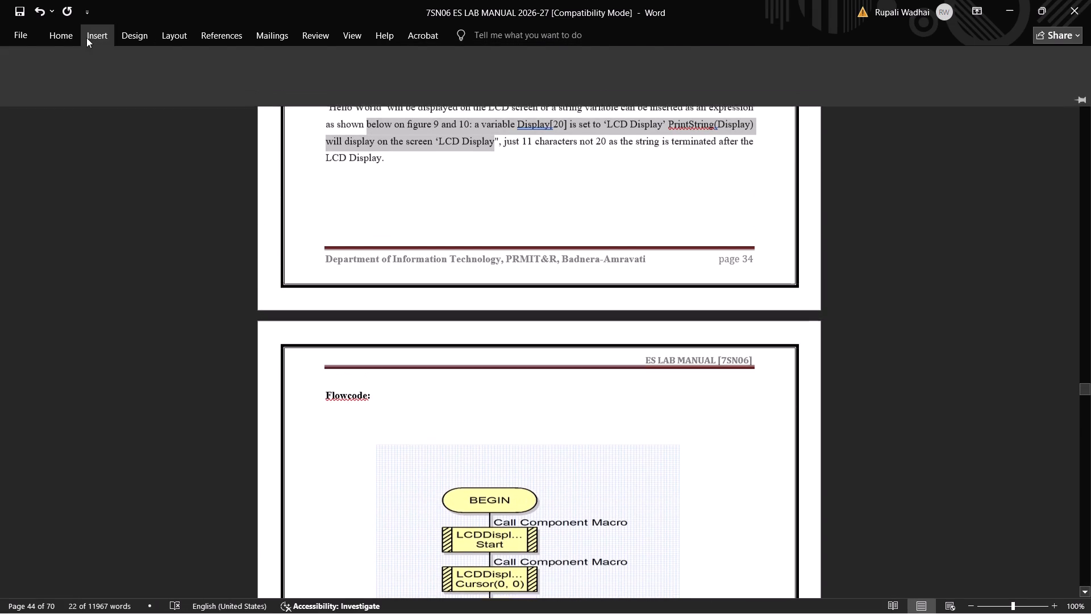
click(181, 29)
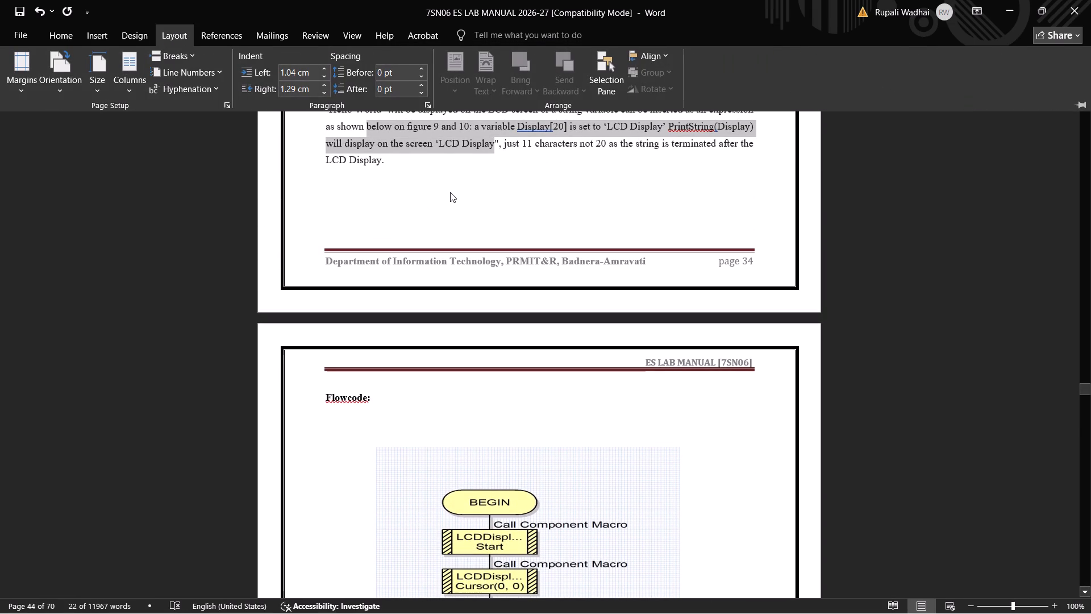
click(450, 192)
click(457, 192)
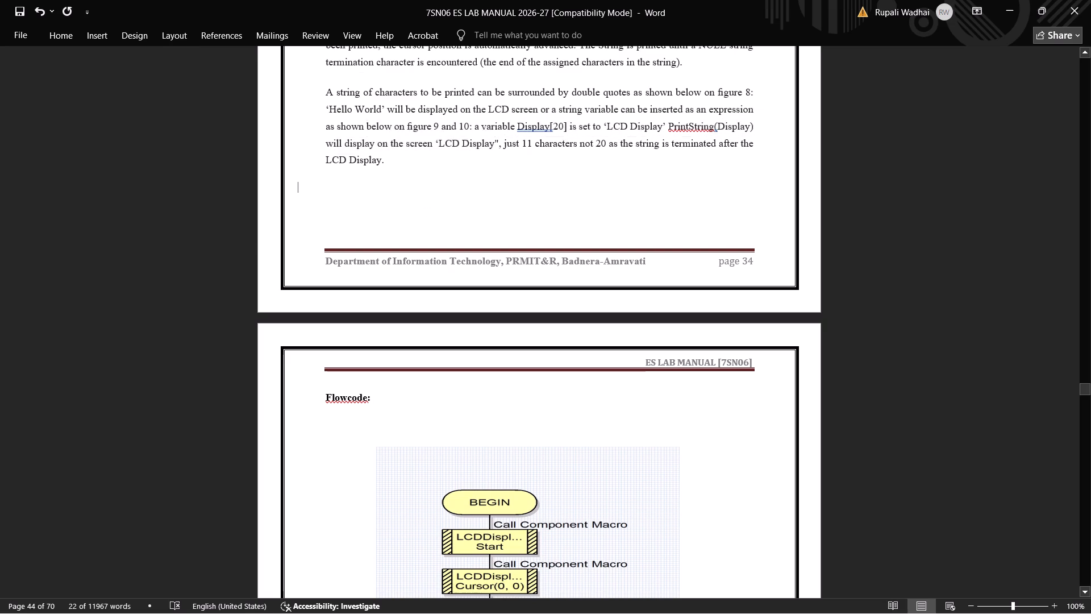
Set the Observation paragraph's right indent to 1.3 cm.
scroll(457, 192, down, 20)
scroll(457, 192, down, 18)
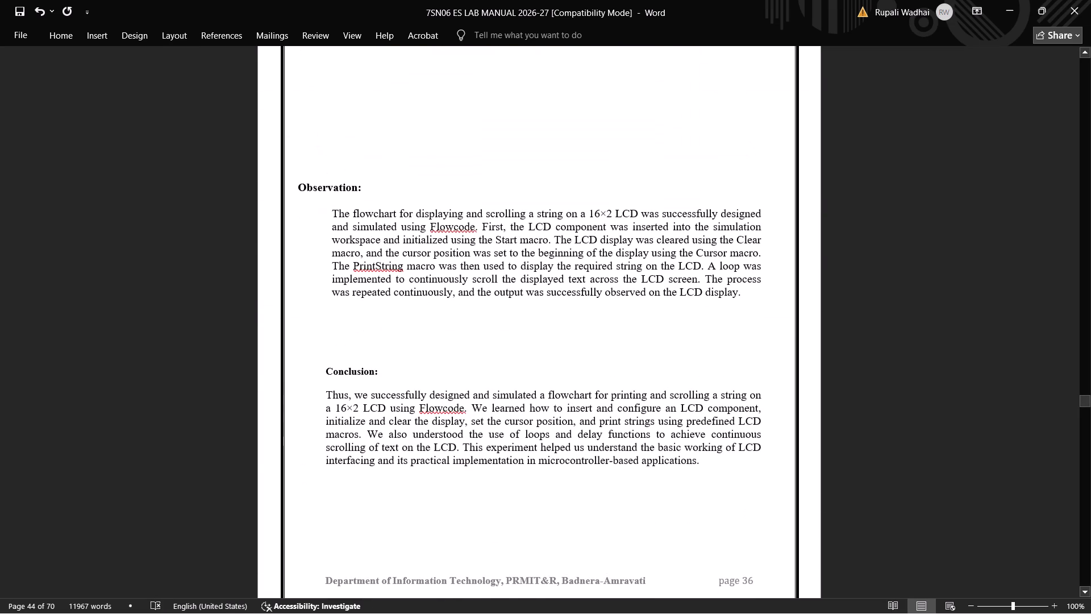
drag(744, 300, 325, 228)
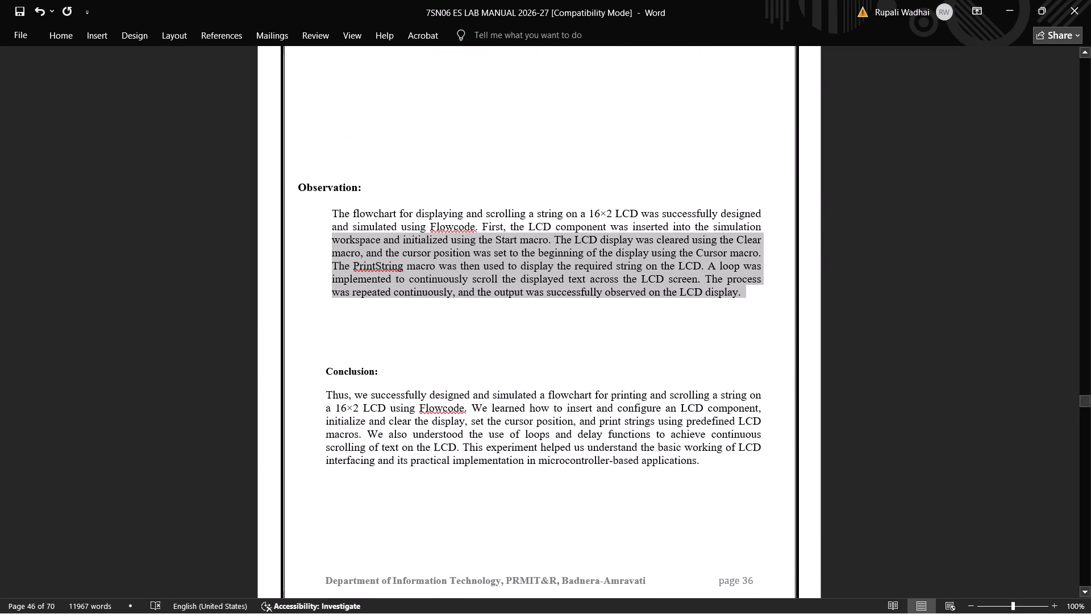
drag(325, 228, 330, 213)
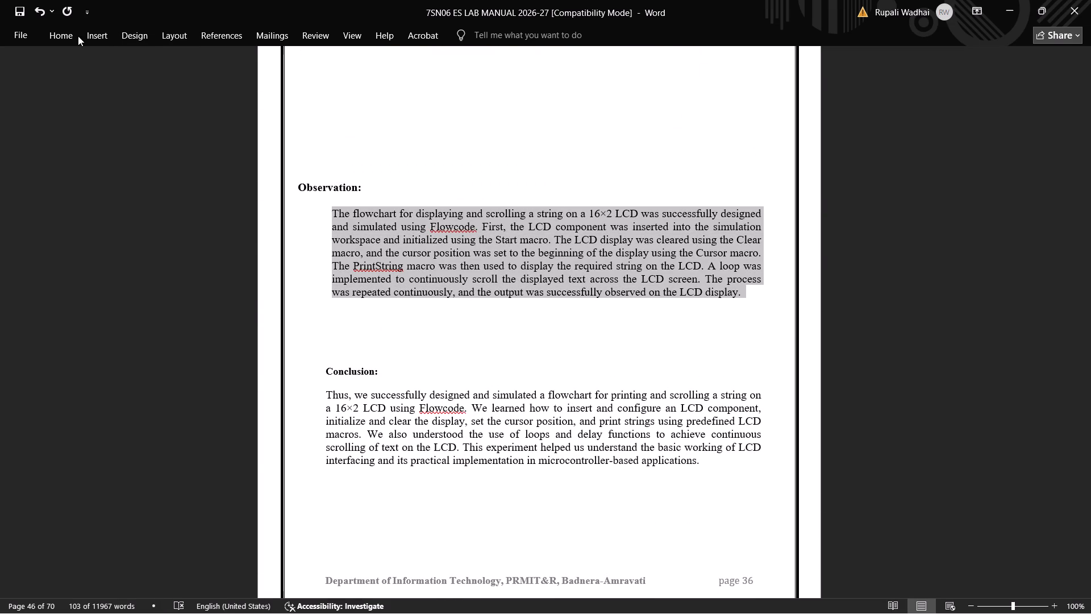
click(182, 32)
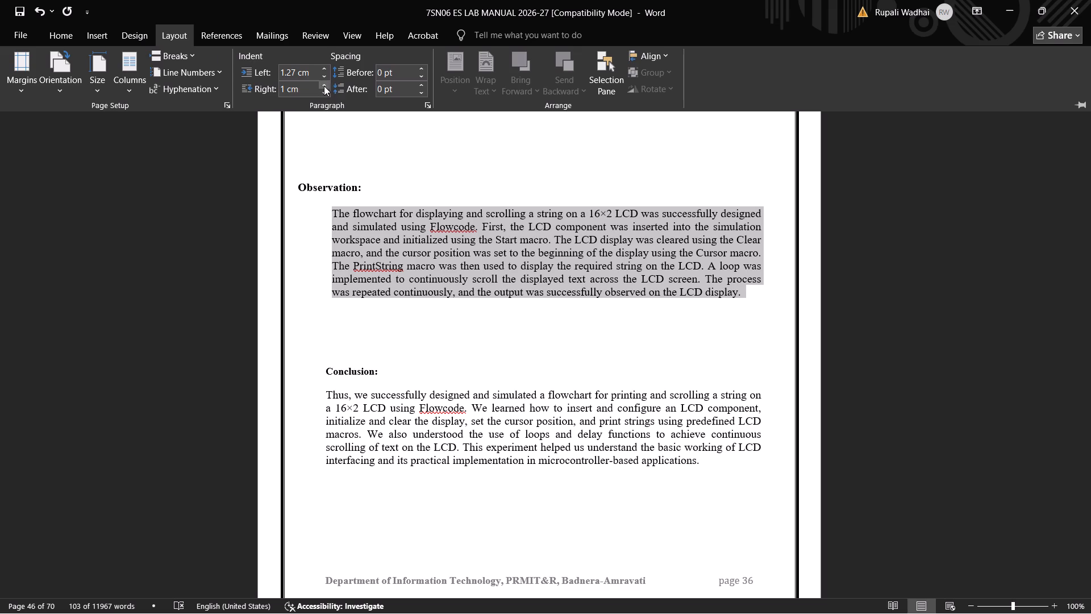
triple_click(323, 86)
click(323, 87)
click(323, 87)
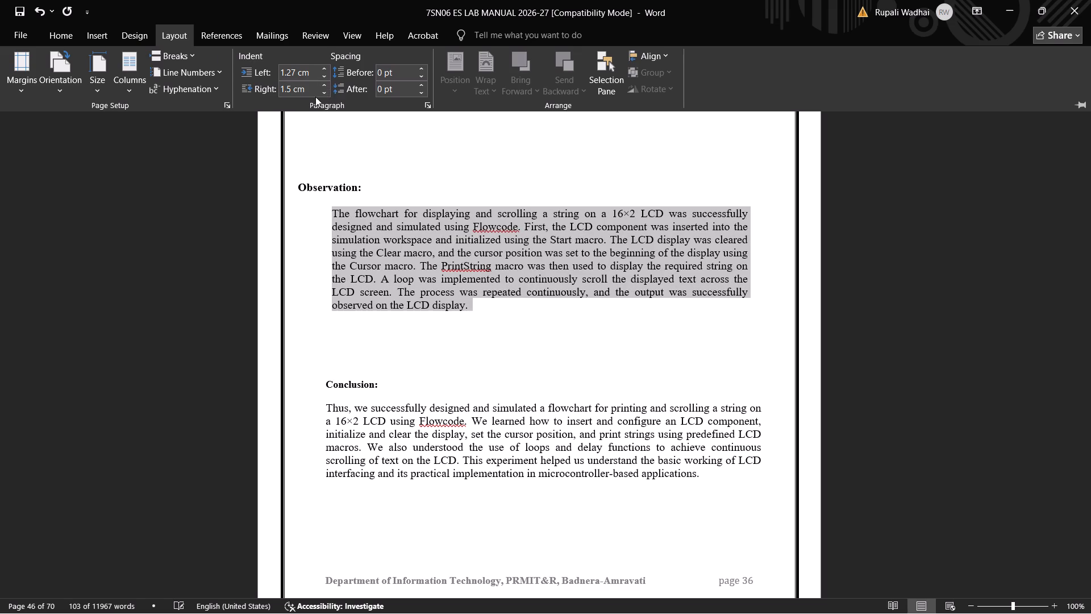
double_click(318, 94)
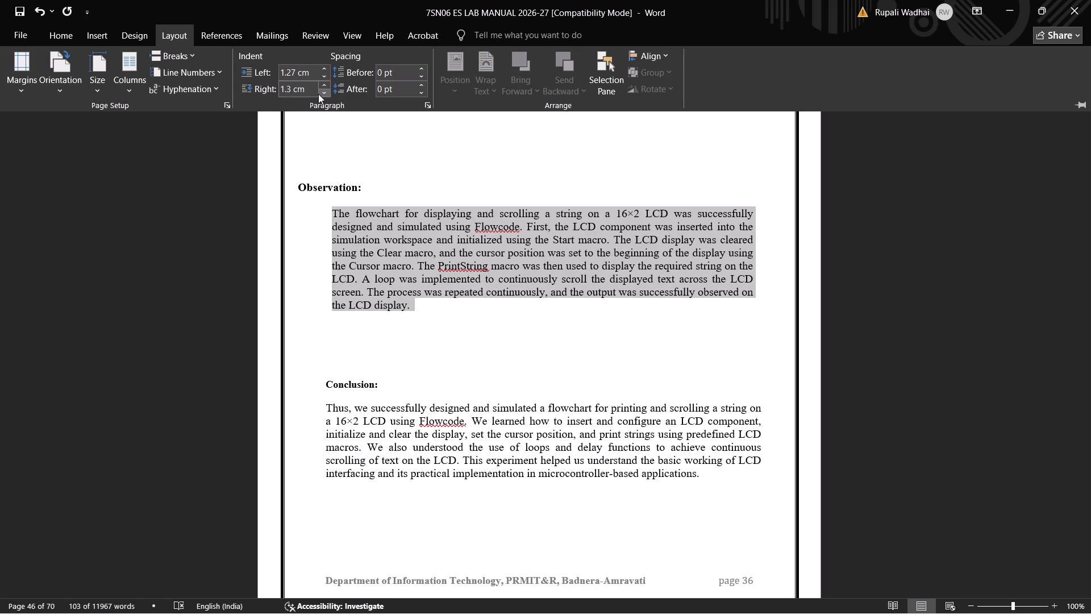
click(611, 455)
click(657, 515)
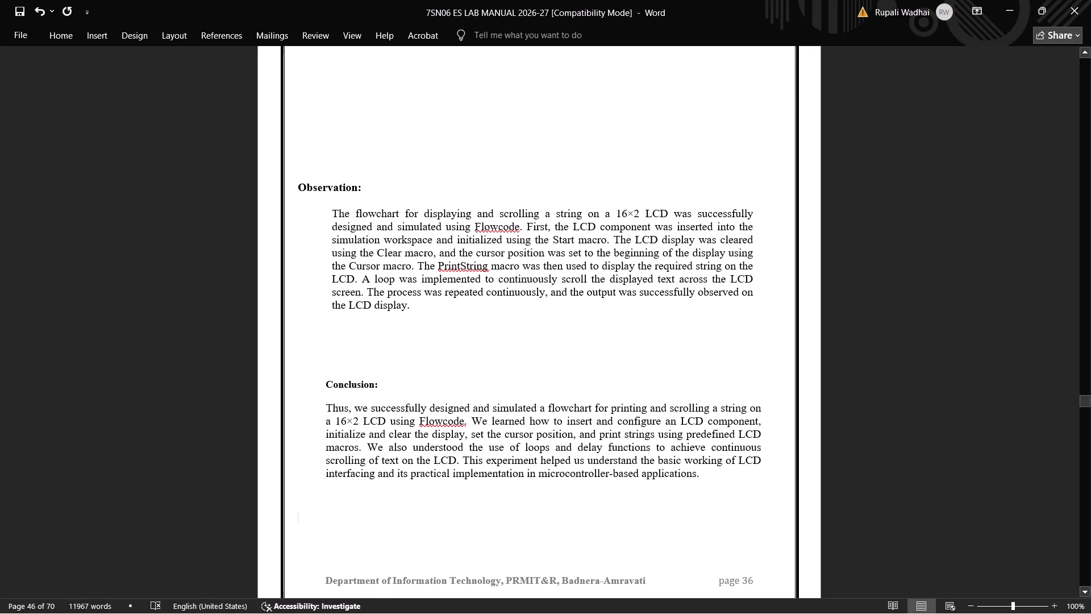
Set the Conclusion paragraph's right indent to 1.3 cm so its edge matches the Observation paragraph.
drag(701, 484, 327, 406)
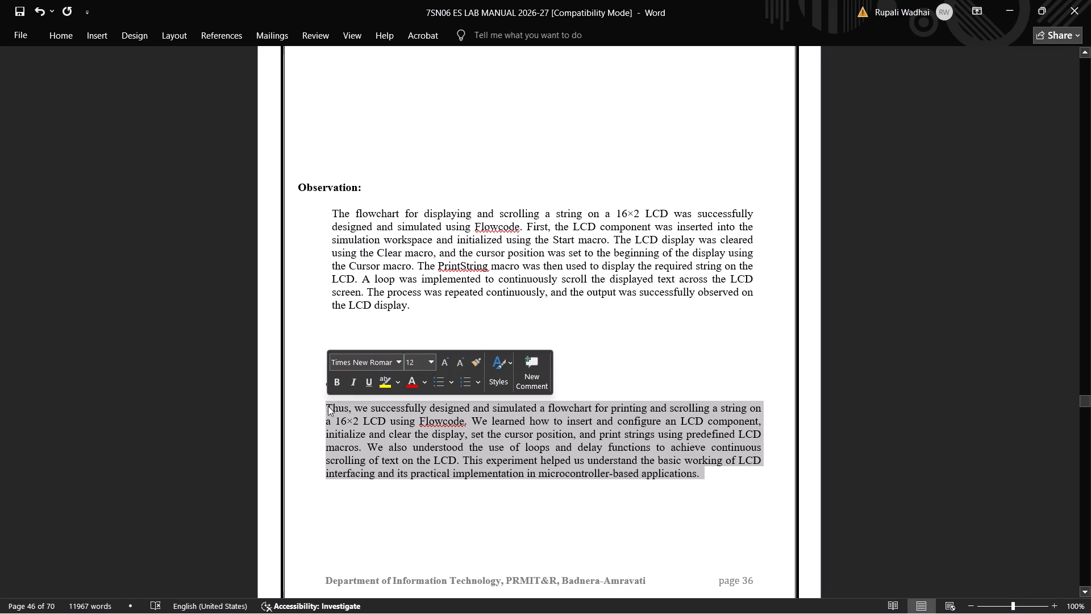
click(176, 36)
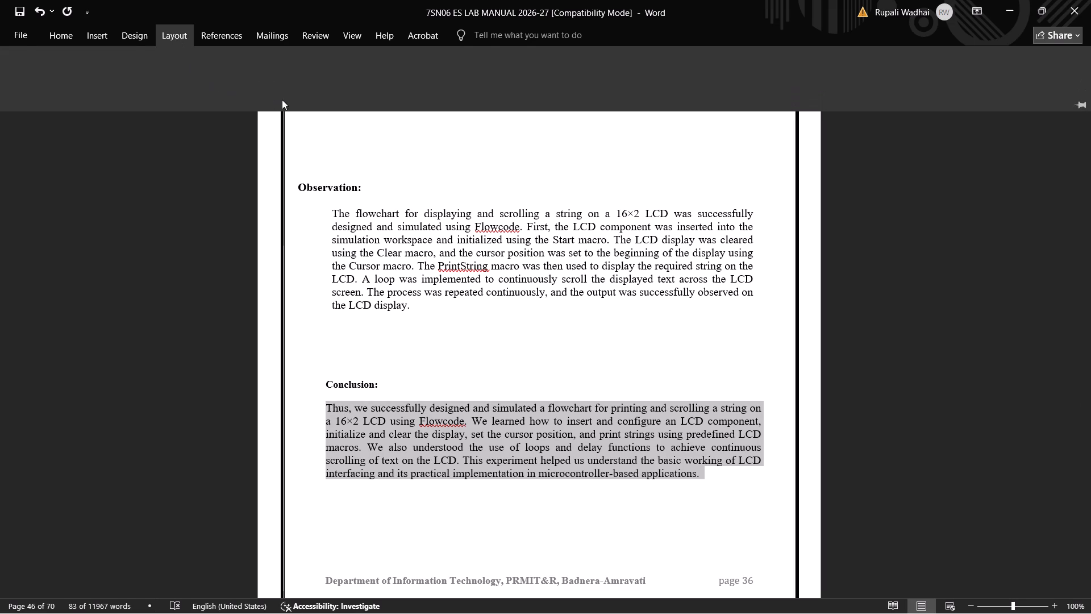
click(327, 89)
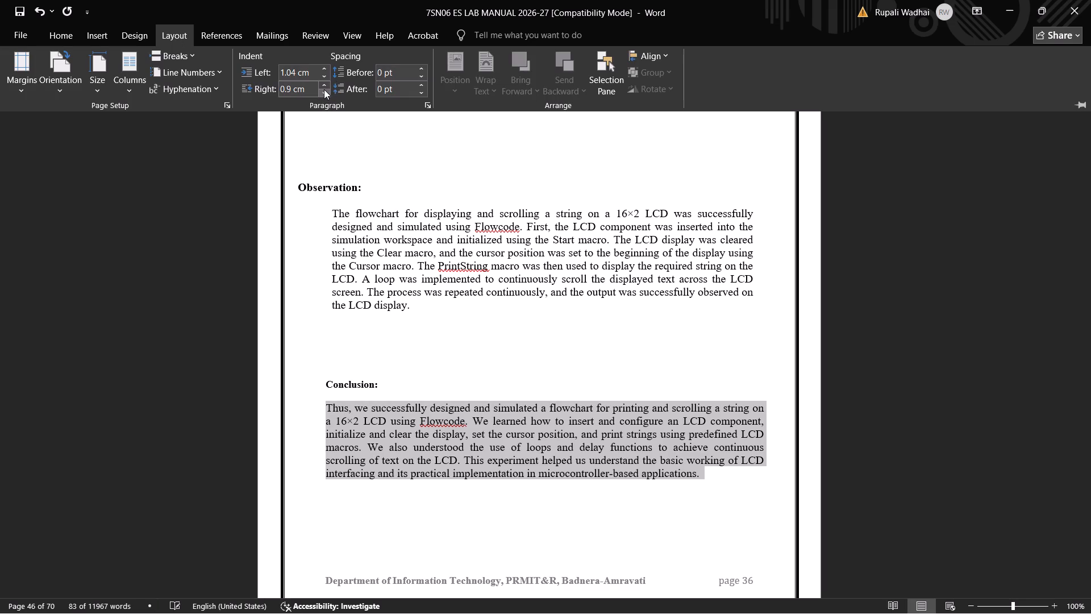
triple_click(323, 90)
triple_click(323, 88)
triple_click(323, 88)
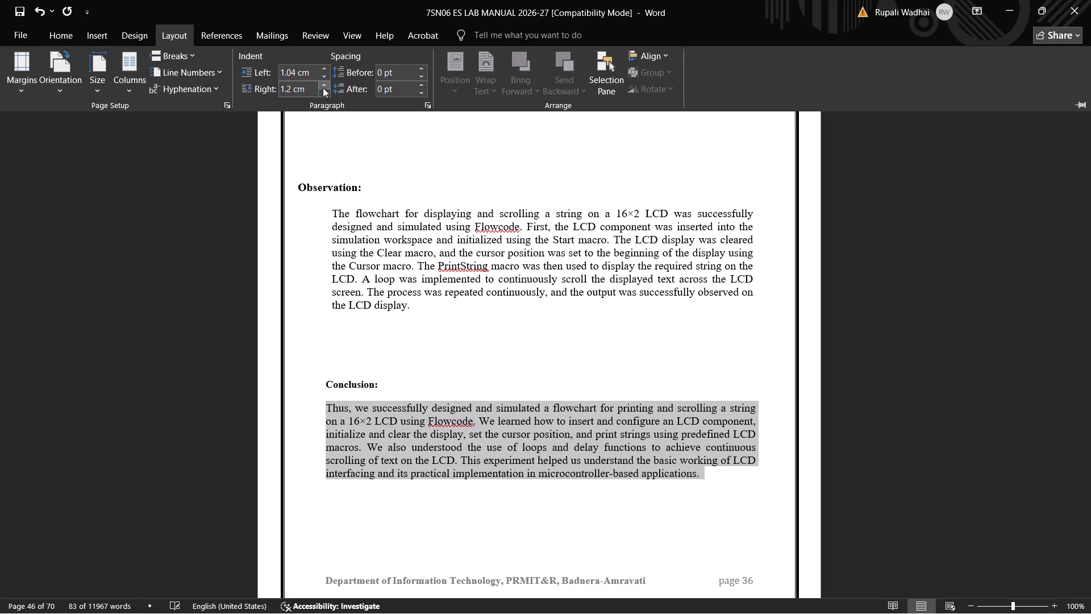
click(323, 88)
click(455, 337)
click(481, 349)
Move the horizontal line above the VIVA QUESTIONS heading up to just beneath the page header text.
scroll(483, 350, down, 11)
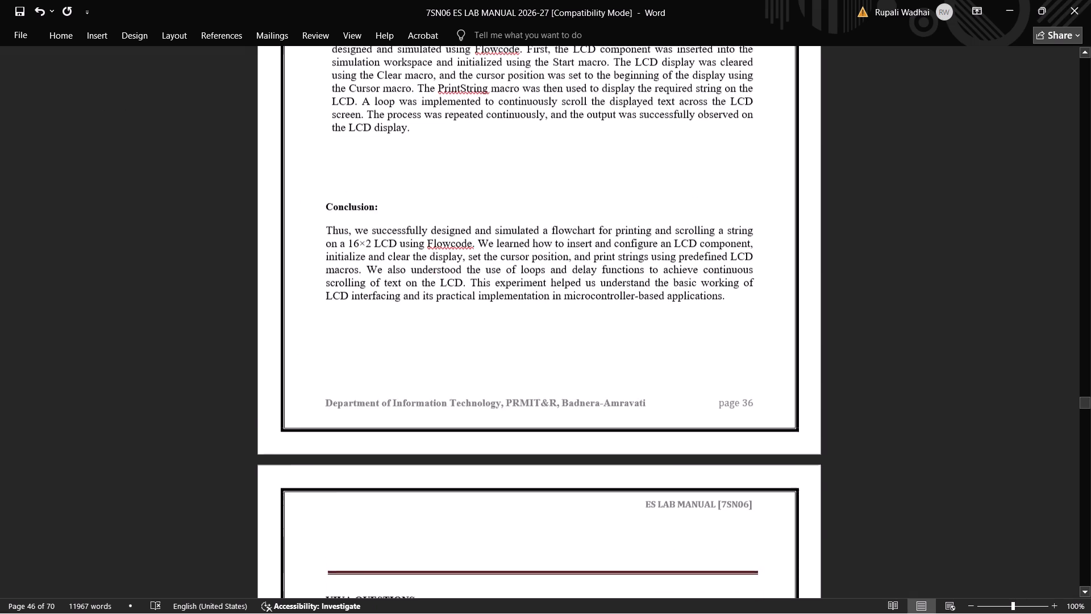
scroll(484, 350, down, 9)
scroll(484, 350, up, 8)
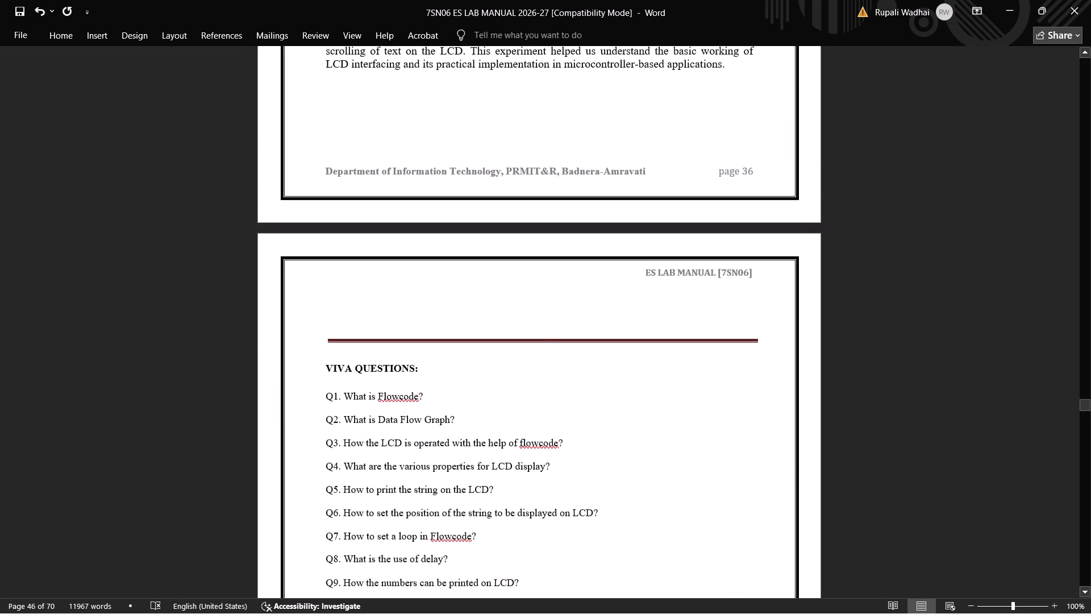
drag(521, 341, 519, 283)
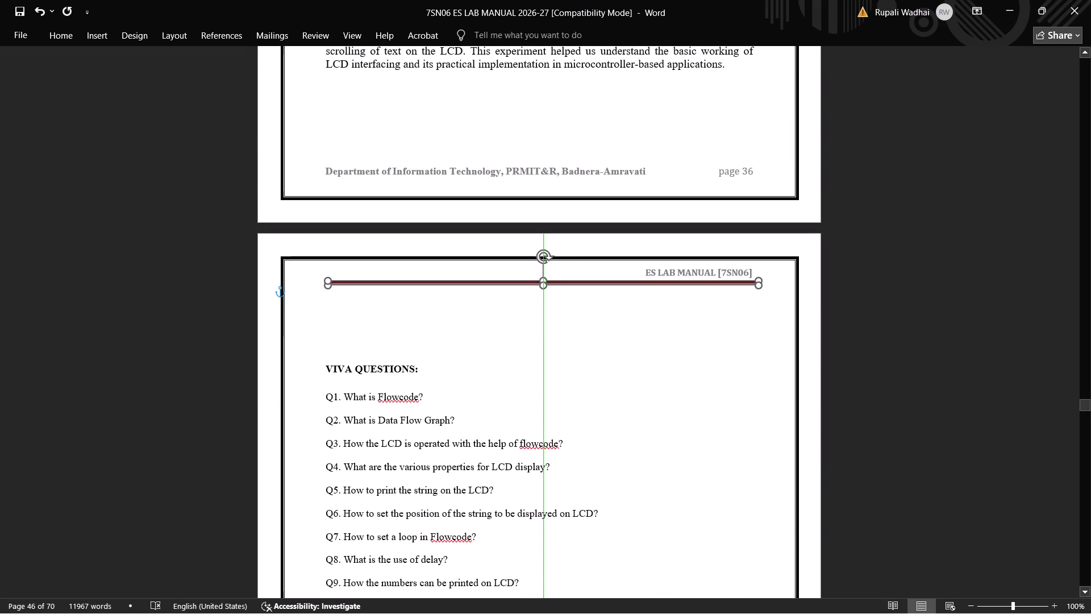
drag(519, 283, 519, 277)
Delete the extra blank lines above the VIVA QUESTIONS heading so it moves up towards the page header.
click(328, 350)
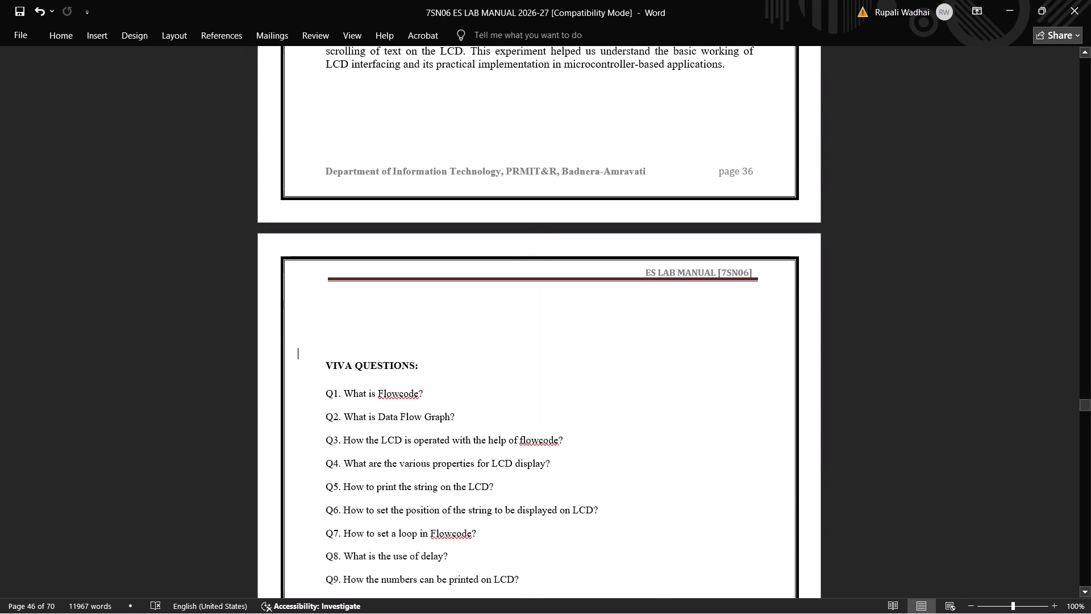
key(BackSpace)
key(BackSpace)
key(BackSpace)
key(BackSpace)
key(BackSpace)
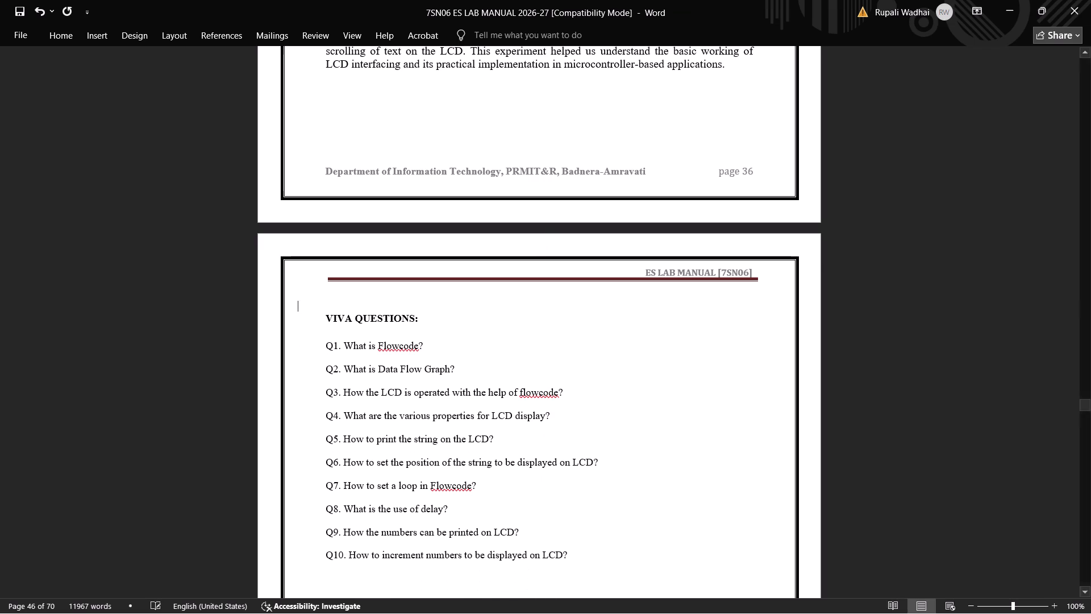
Indent the Observation heading on page 36 by one tab so it lines up with its paragraph.
scroll(485, 354, up, 17)
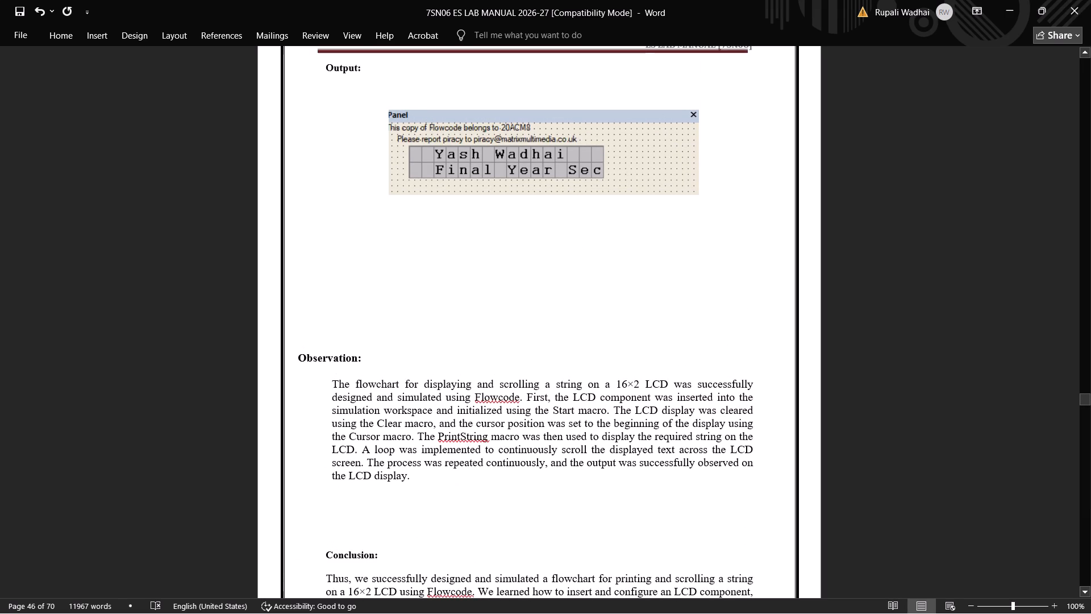
click(294, 361)
key(Tab)
Compare the font size of the Observation and Conclusion headings with that of the last theory paragraph on page 34.
drag(419, 358, 338, 354)
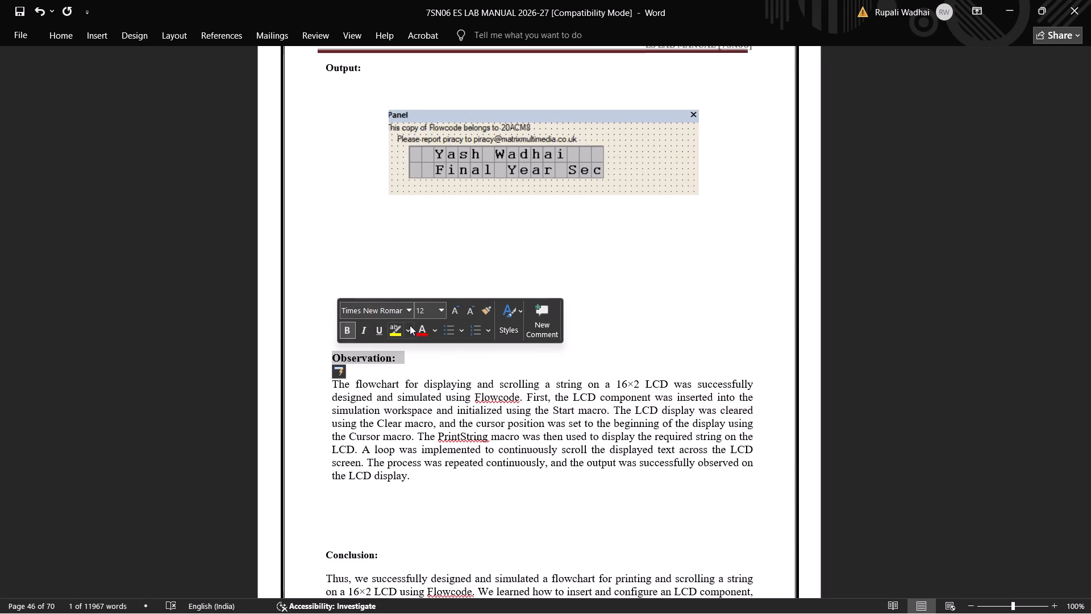
click(381, 546)
drag(379, 556, 330, 553)
click(442, 318)
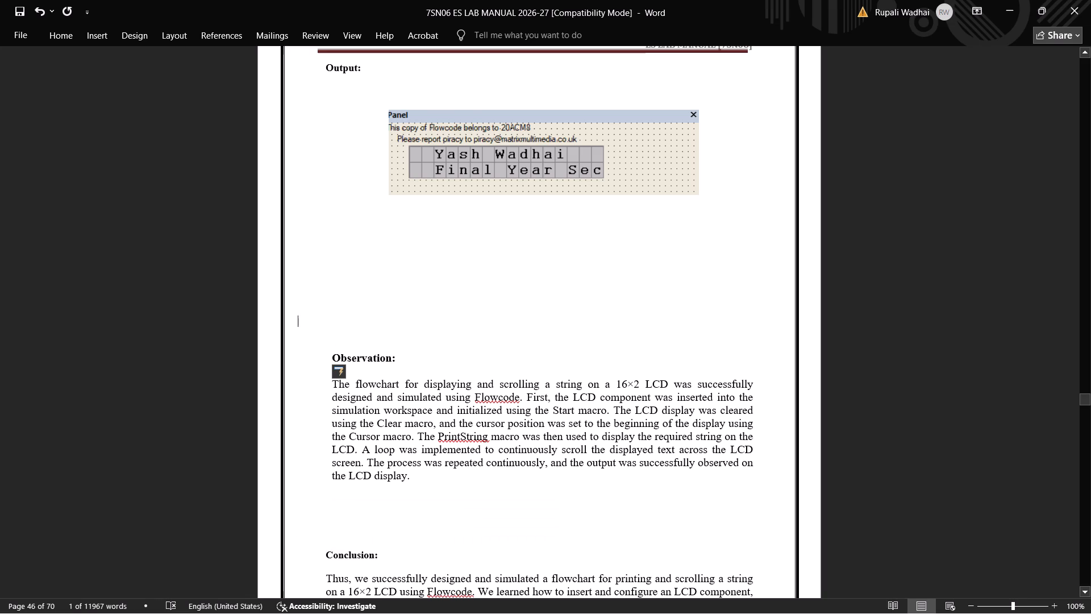
scroll(444, 312, up, 18)
scroll(446, 308, down, 1)
scroll(446, 308, up, 17)
scroll(460, 246, up, 6)
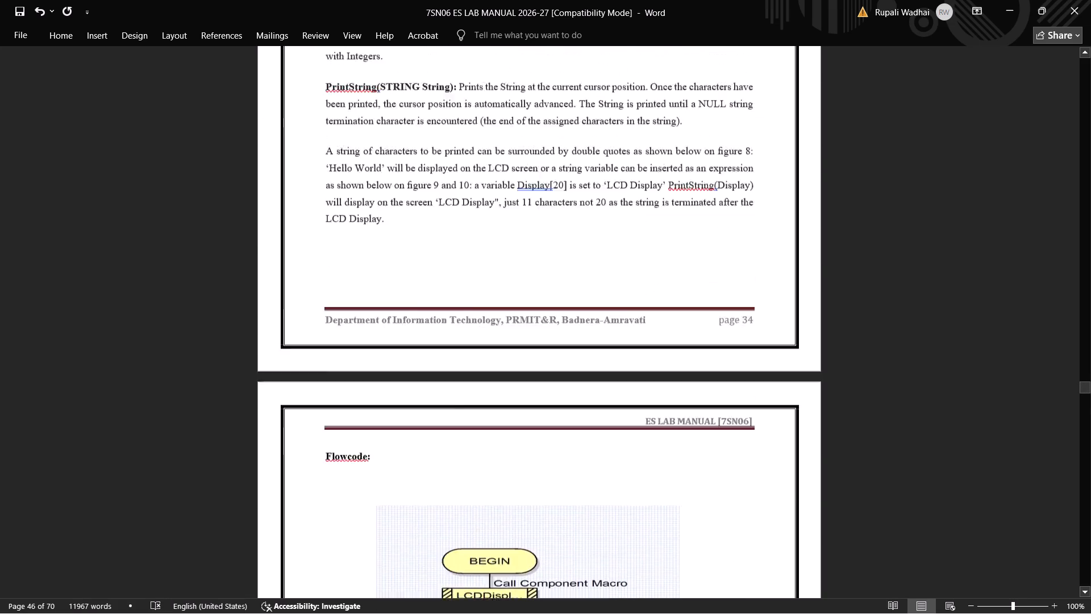
drag(448, 333, 390, 269)
click(453, 421)
drag(437, 407, 361, 373)
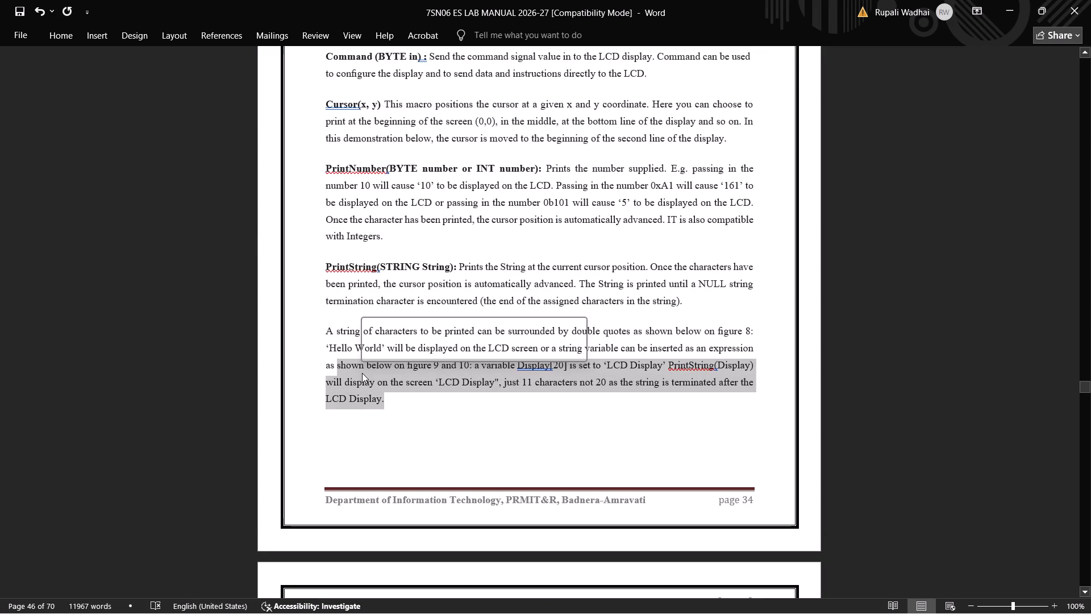
click(423, 413)
drag(480, 391, 409, 367)
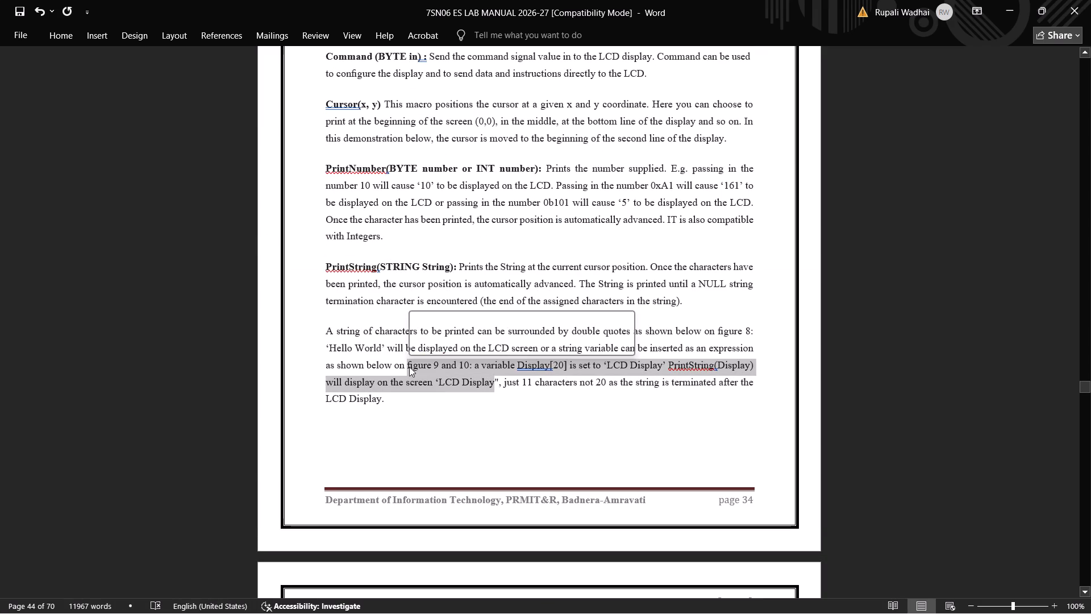
scroll(524, 428, down, 13)
scroll(529, 418, up, 1)
scroll(529, 418, down, 14)
scroll(528, 417, down, 7)
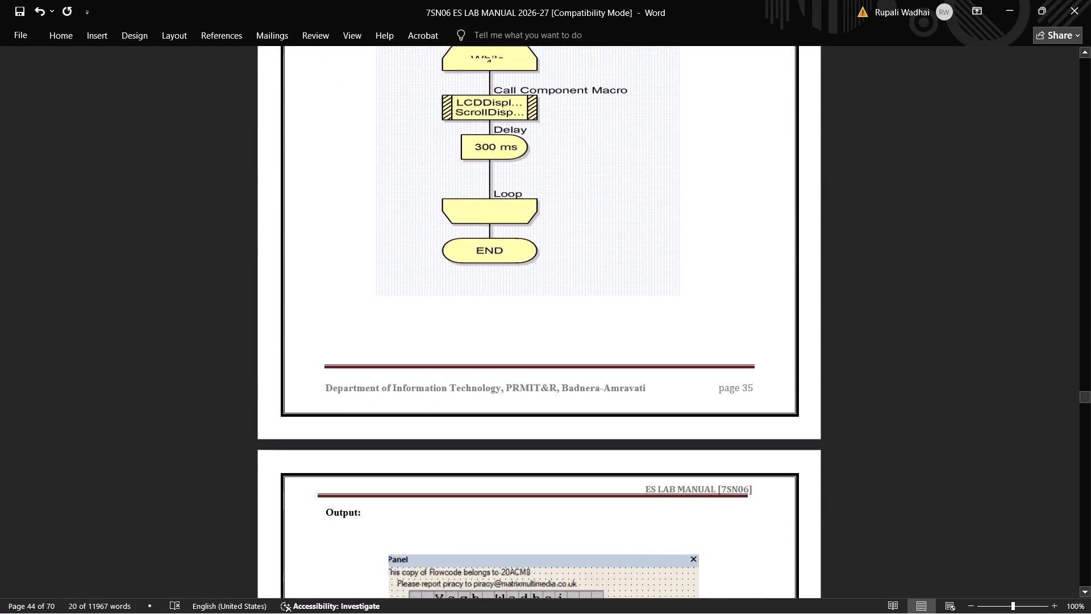
scroll(528, 417, down, 6)
drag(411, 396, 331, 393)
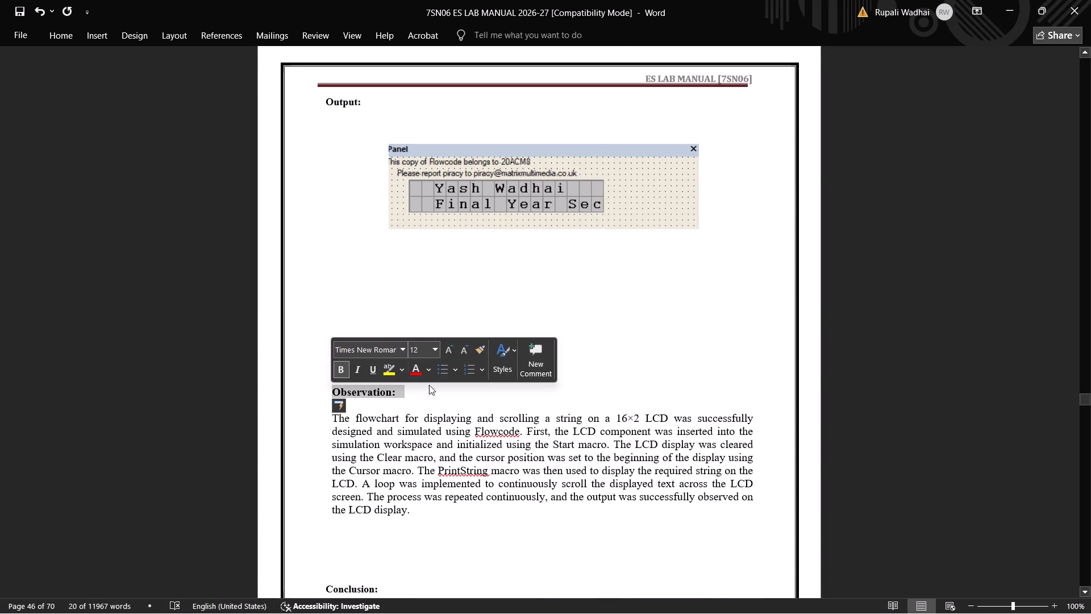
click(434, 356)
click(421, 122)
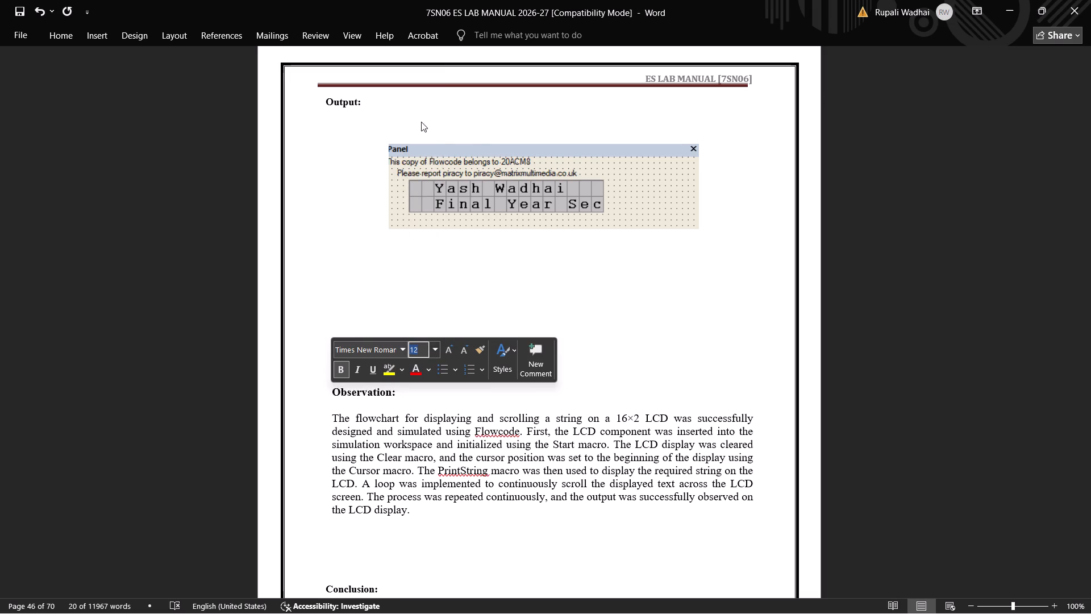
Set the Observation paragraph's font size to 11.
click(419, 503)
drag(411, 516, 323, 413)
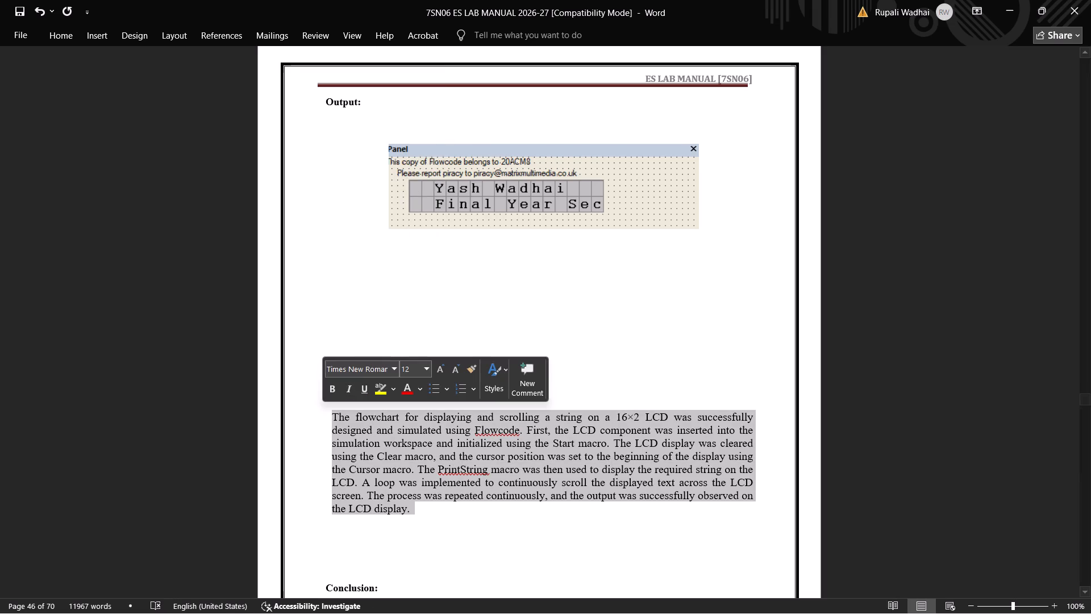
click(424, 368)
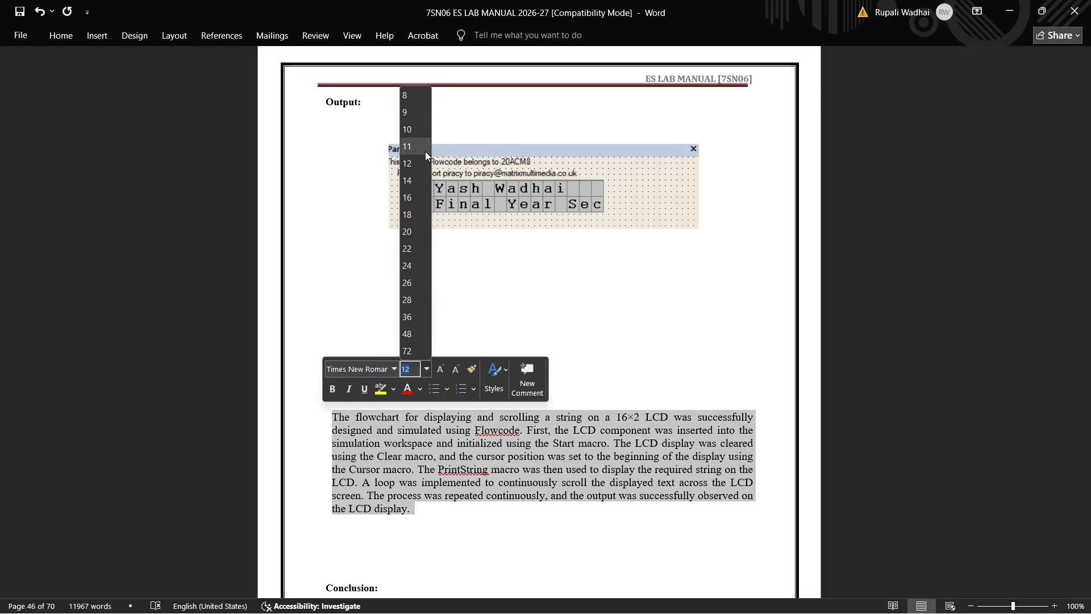
click(422, 150)
click(415, 508)
Set the Conclusion paragraph's font size to 11.
scroll(415, 508, down, 8)
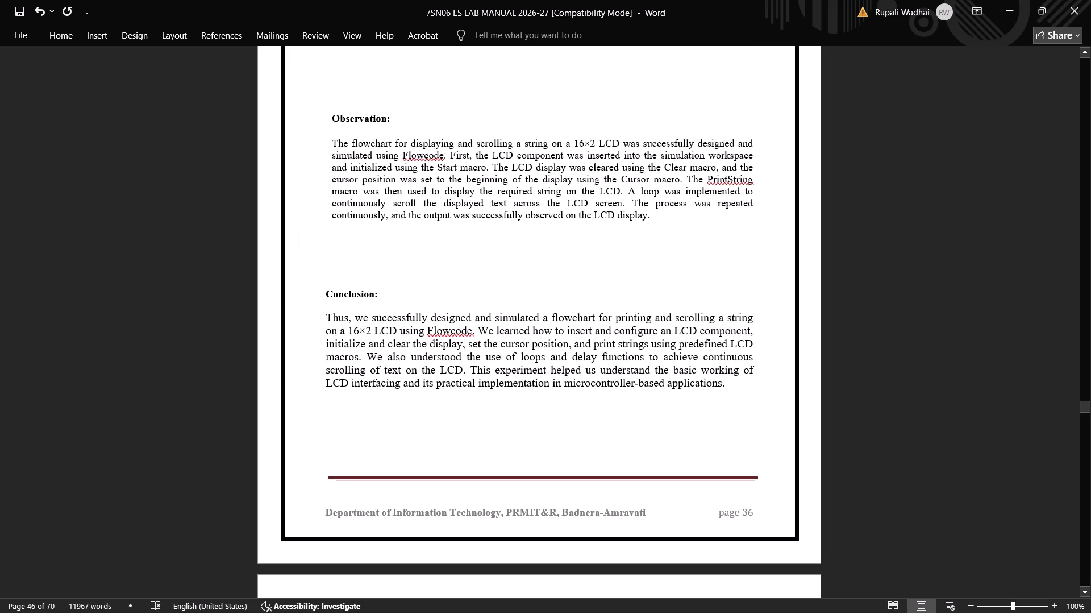
drag(723, 383, 334, 318)
click(438, 273)
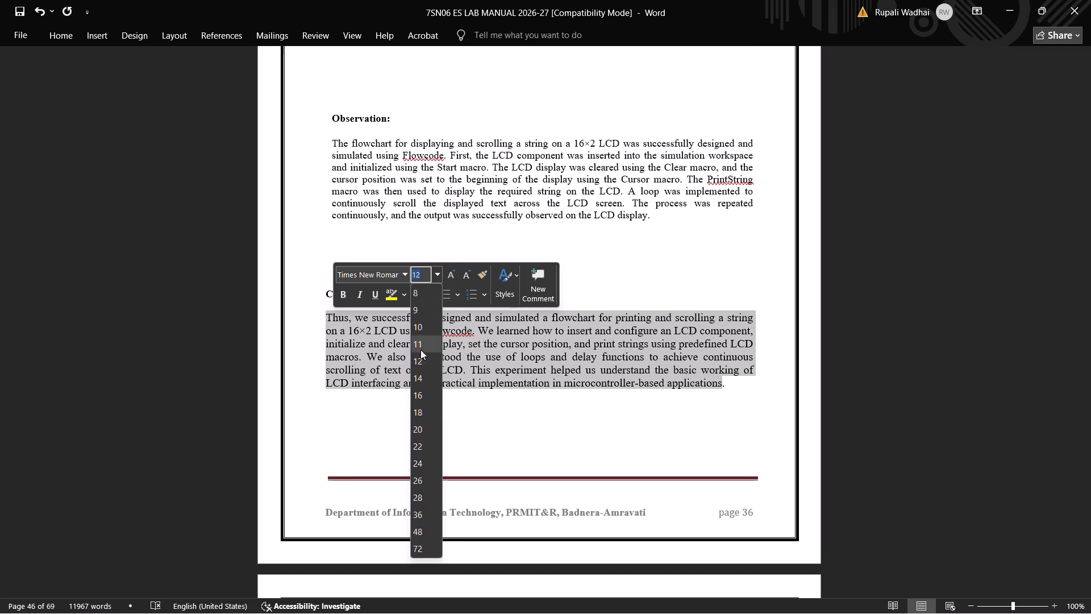
click(422, 349)
click(464, 425)
Check the font size, indents and paragraph spacing of the last theory paragraph on page 34.
scroll(569, 312, up, 3)
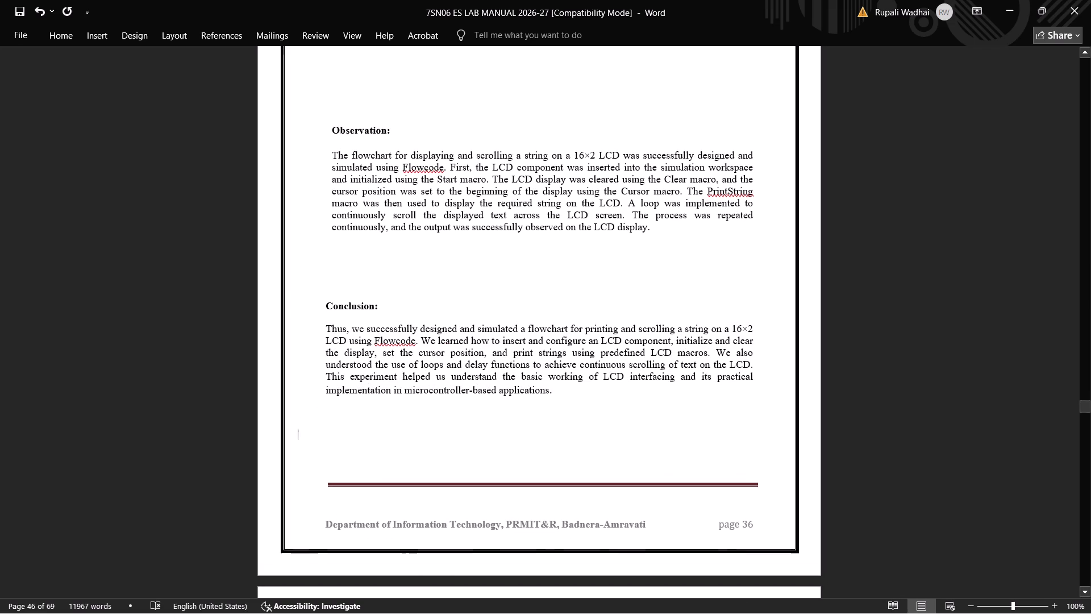
scroll(569, 312, up, 14)
scroll(444, 192, up, 20)
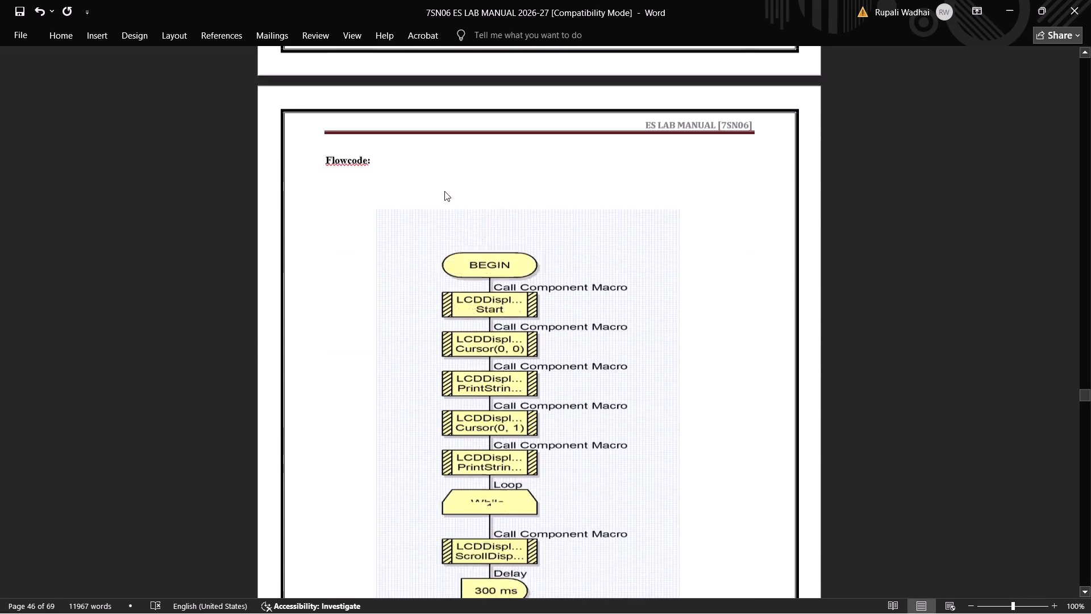
scroll(481, 177, up, 4)
drag(421, 187, 328, 131)
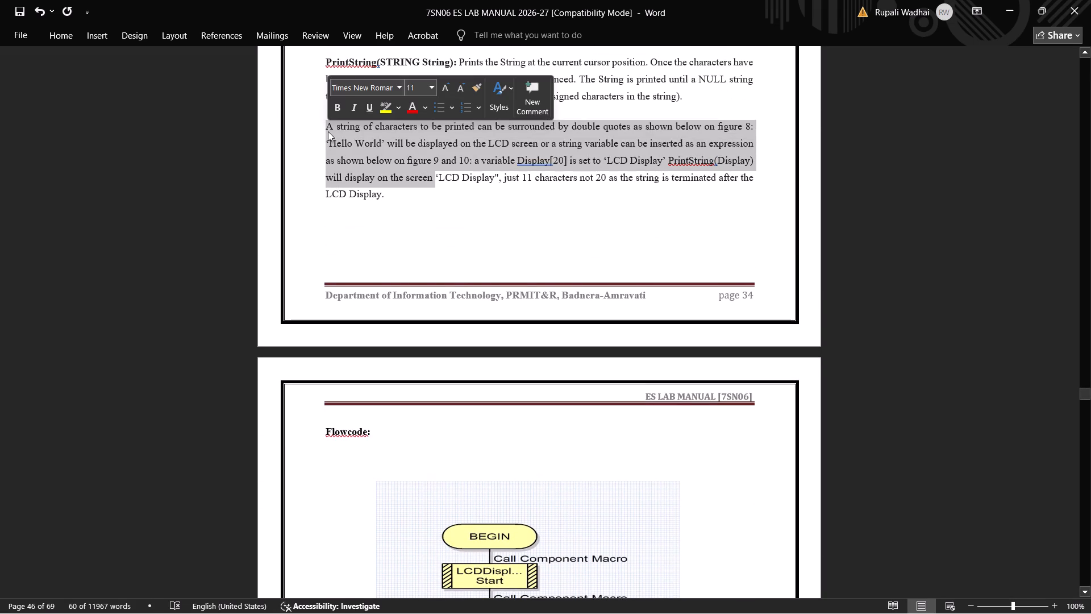
click(51, 39)
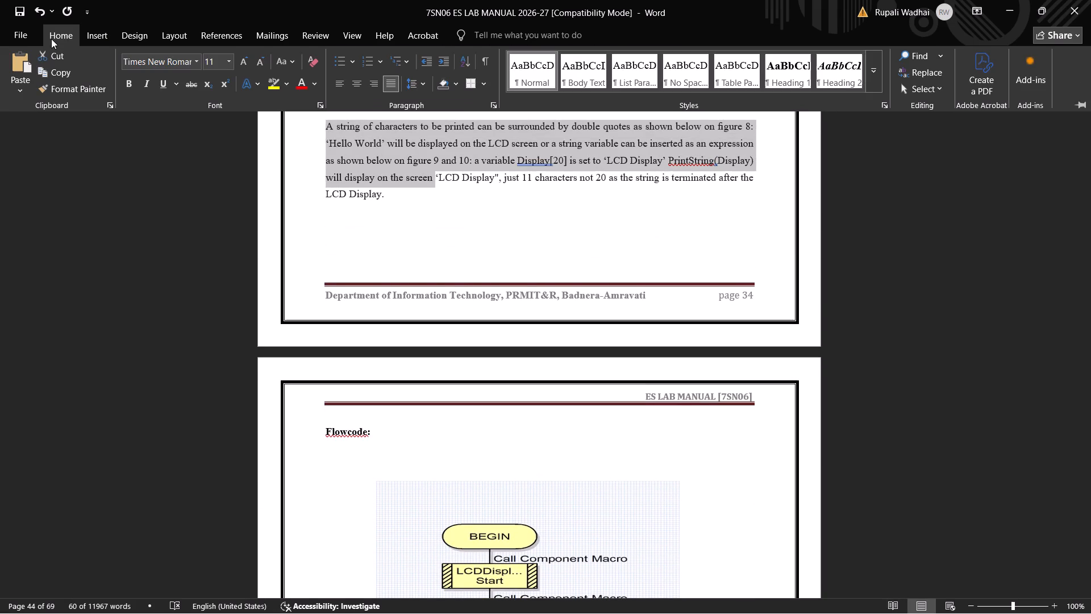
click(163, 33)
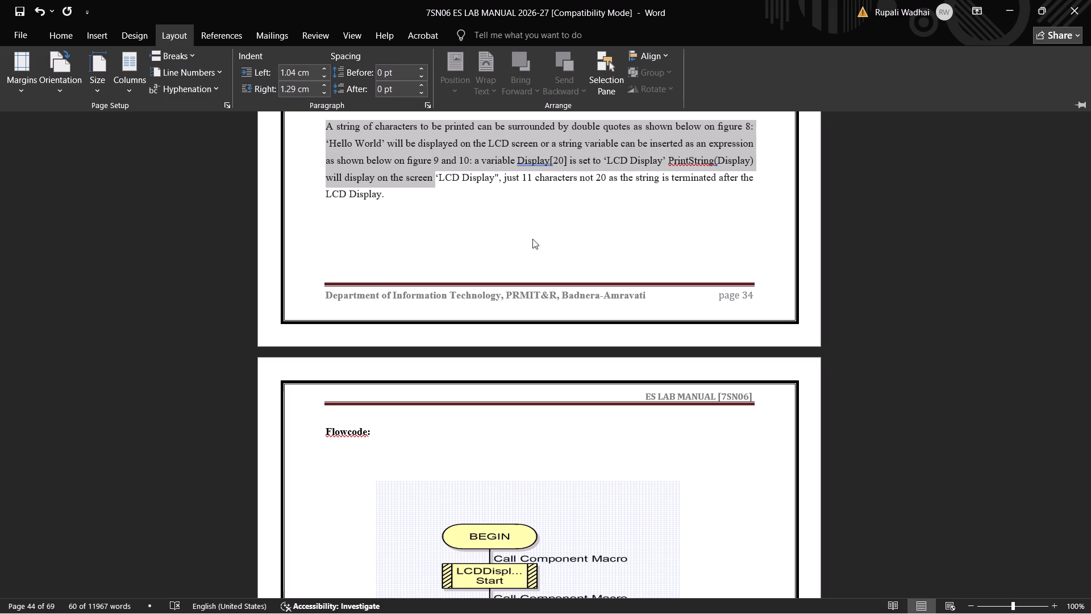
click(498, 224)
Select the whole Observation paragraph on page 36 and check its indents and spacing.
scroll(498, 224, down, 12)
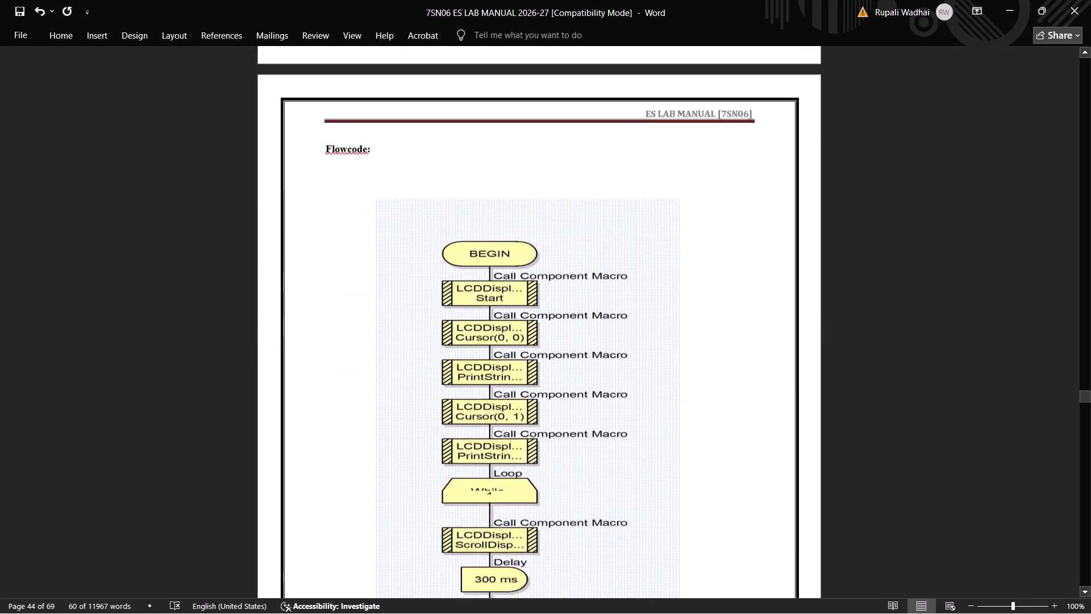
scroll(498, 224, down, 14)
scroll(498, 224, down, 19)
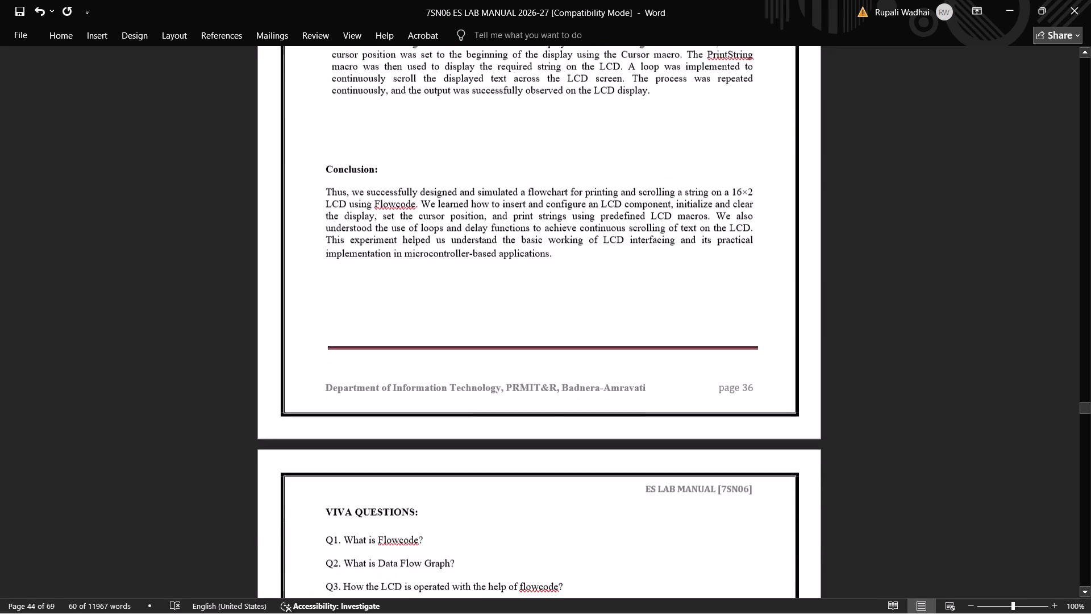
scroll(590, 205, up, 4)
drag(665, 218, 357, 167)
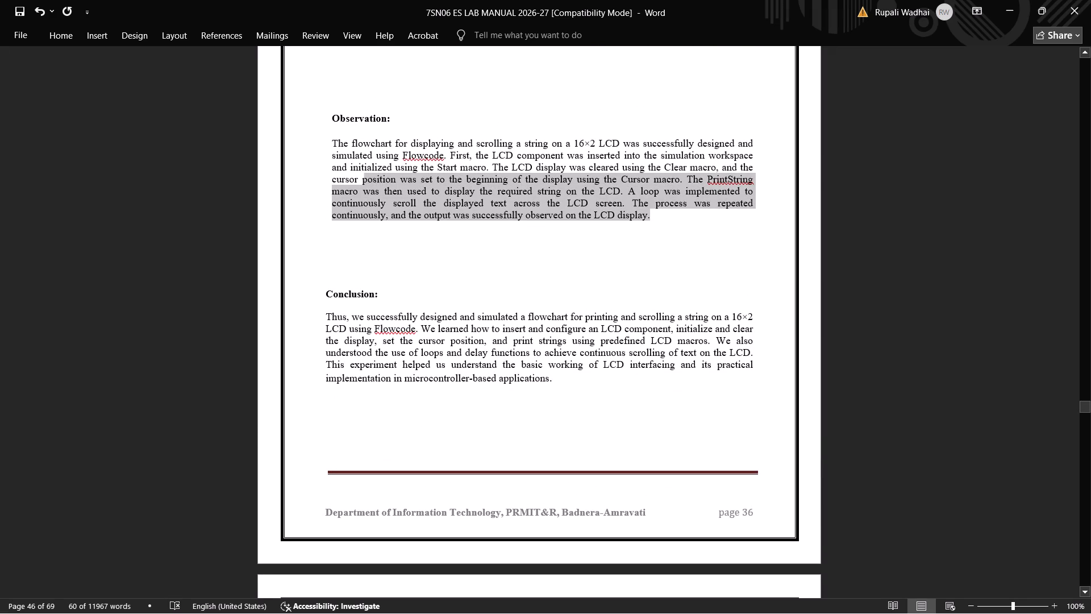
drag(357, 167, 336, 148)
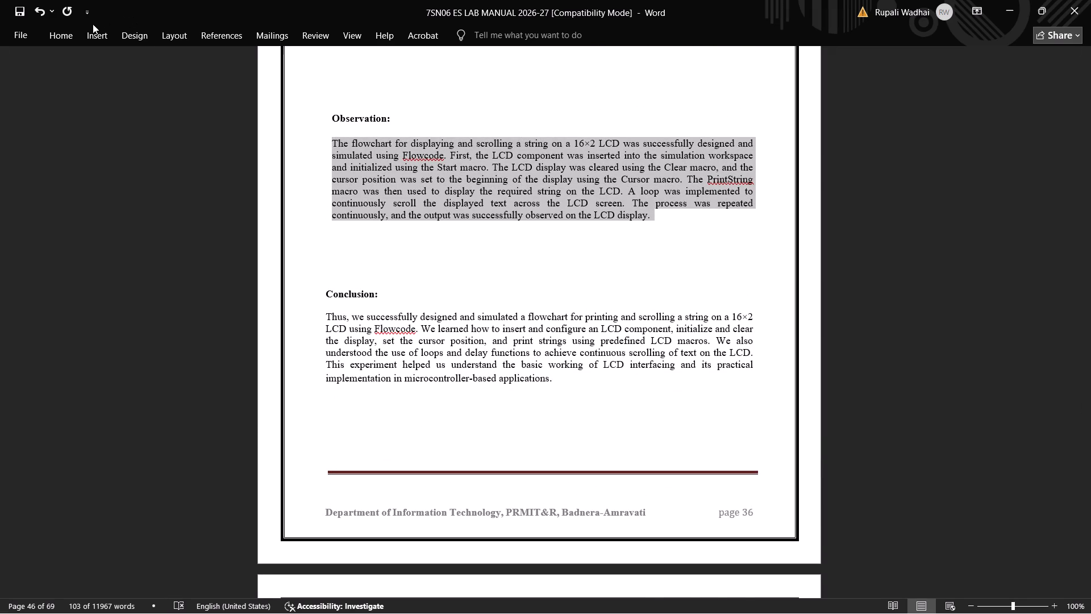
click(93, 25)
click(182, 35)
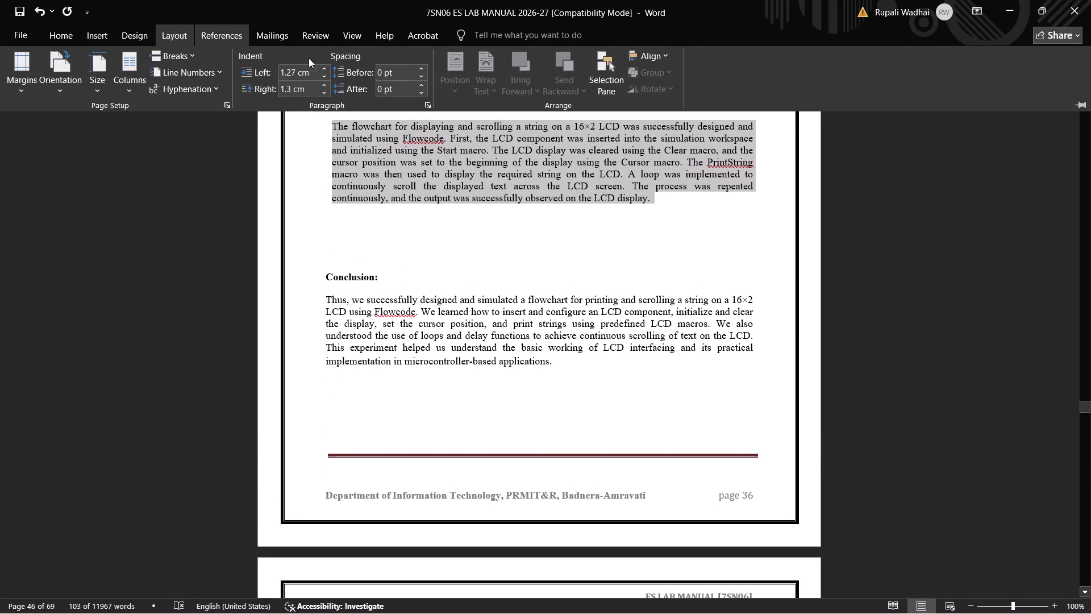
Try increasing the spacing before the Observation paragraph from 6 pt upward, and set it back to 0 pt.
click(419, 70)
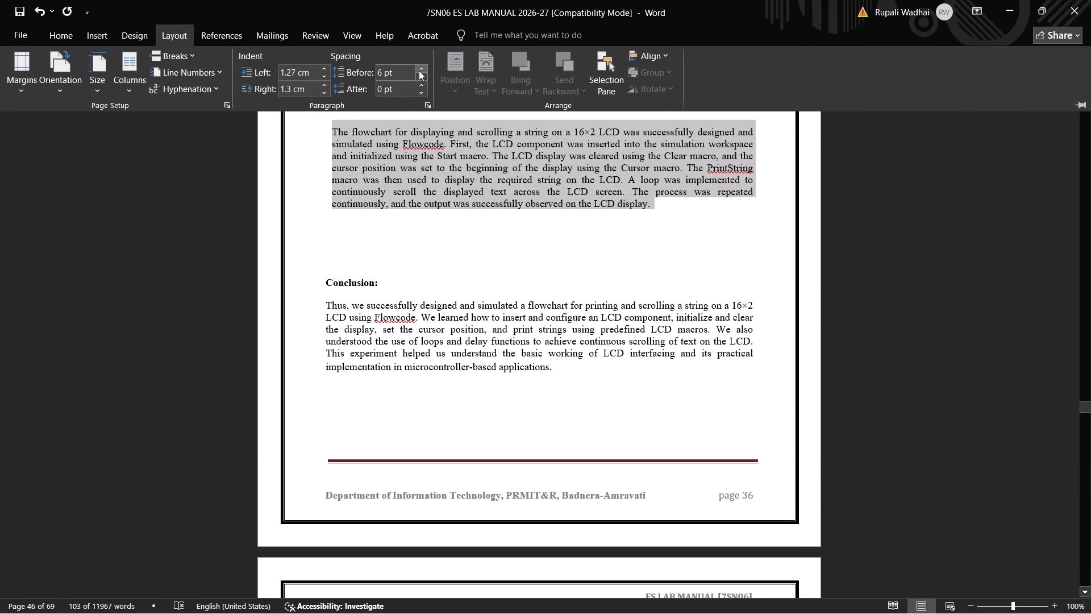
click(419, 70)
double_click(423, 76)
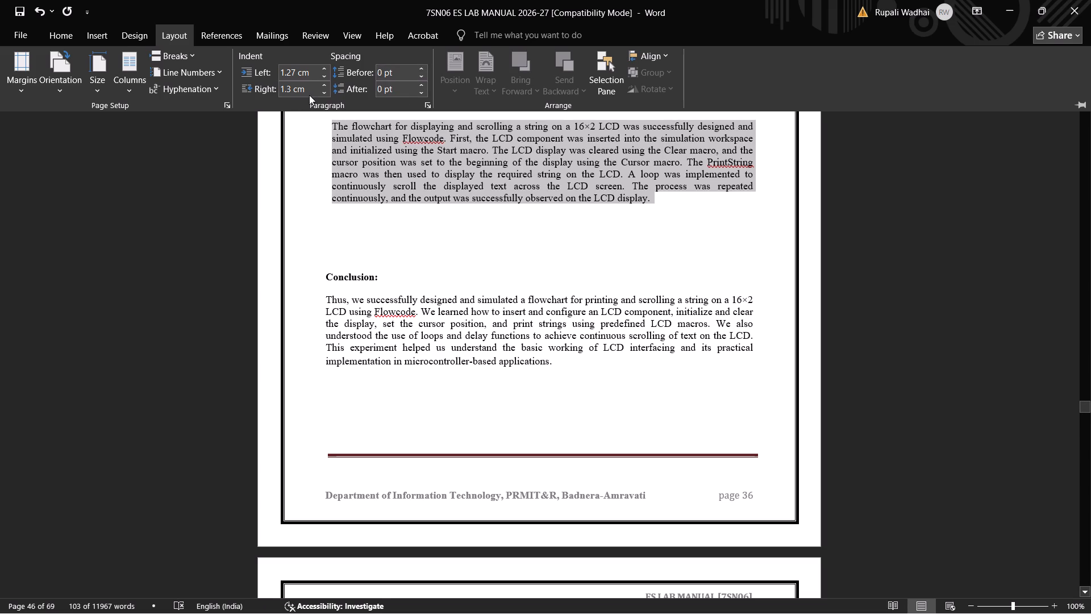
Check the line spacing options for the Observation paragraph on page 36.
click(115, 31)
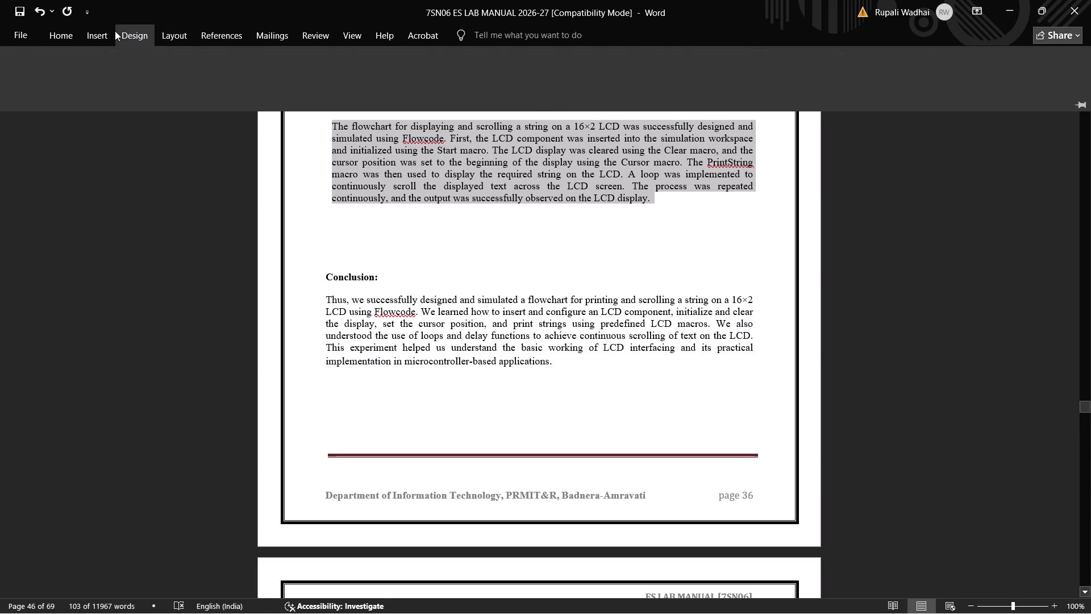
click(100, 31)
click(62, 36)
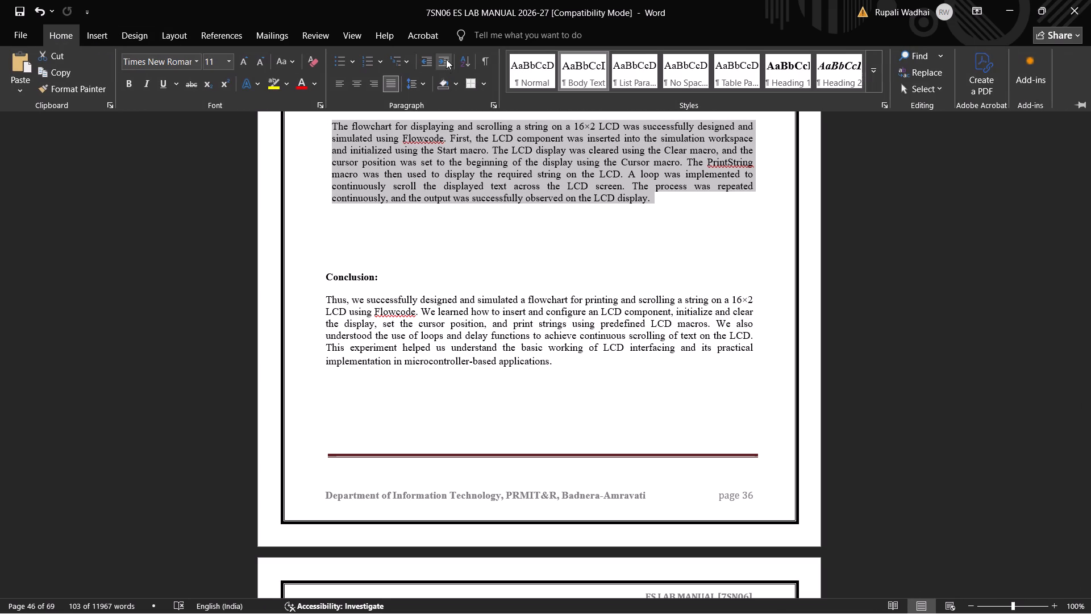
click(420, 84)
click(420, 85)
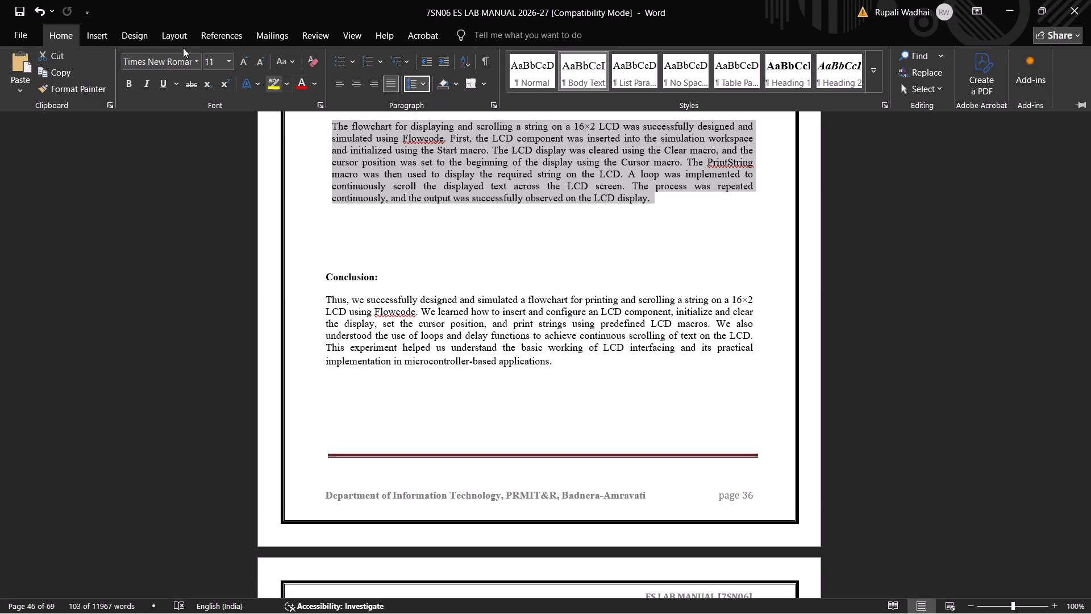
Dismiss the evaluation reminder and check the line spacing of the last theory paragraph on page 34.
click(412, 264)
scroll(518, 327, up, 20)
scroll(518, 327, up, 4)
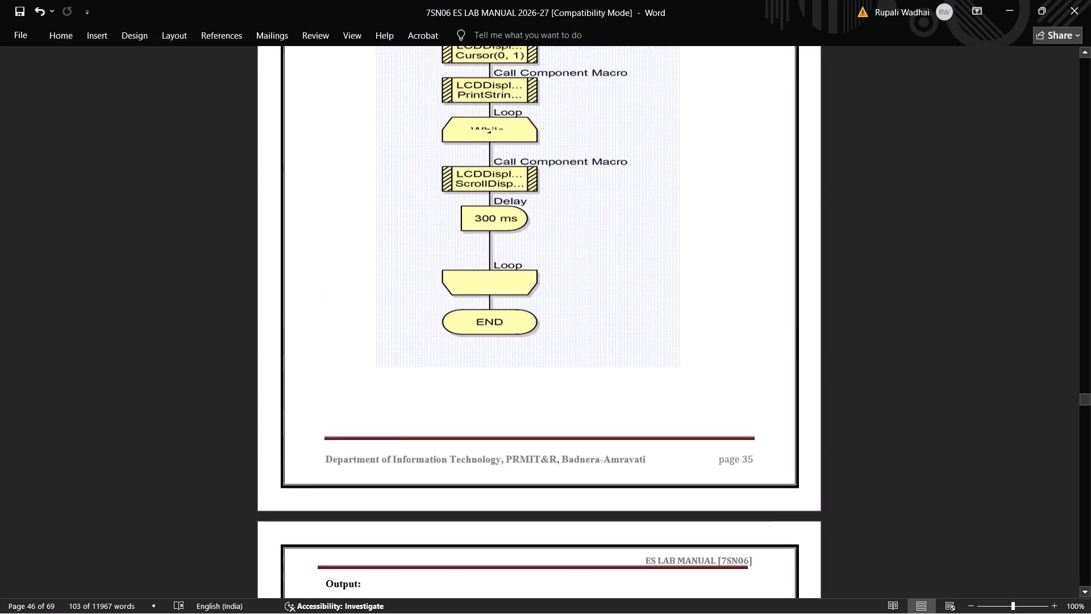
scroll(515, 296, up, 16)
scroll(503, 245, up, 1)
click(474, 337)
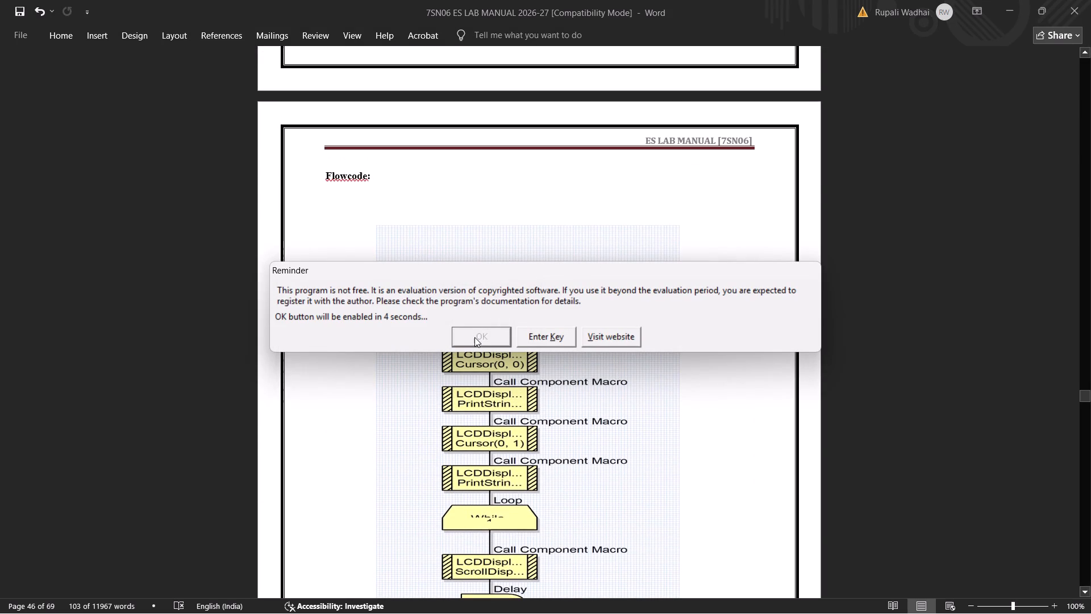
scroll(460, 201, up, 11)
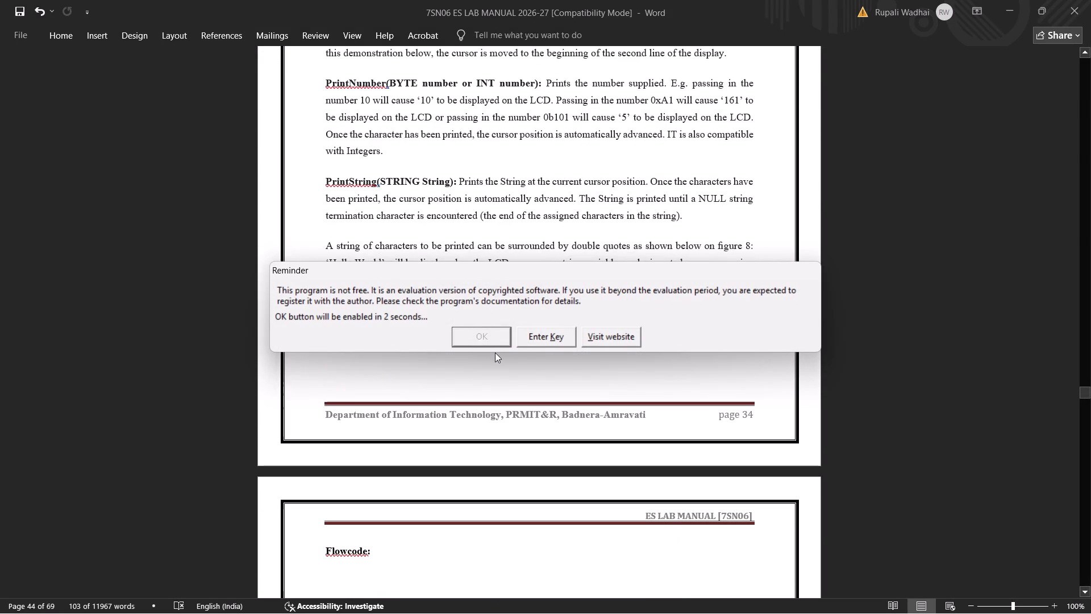
double_click(469, 336)
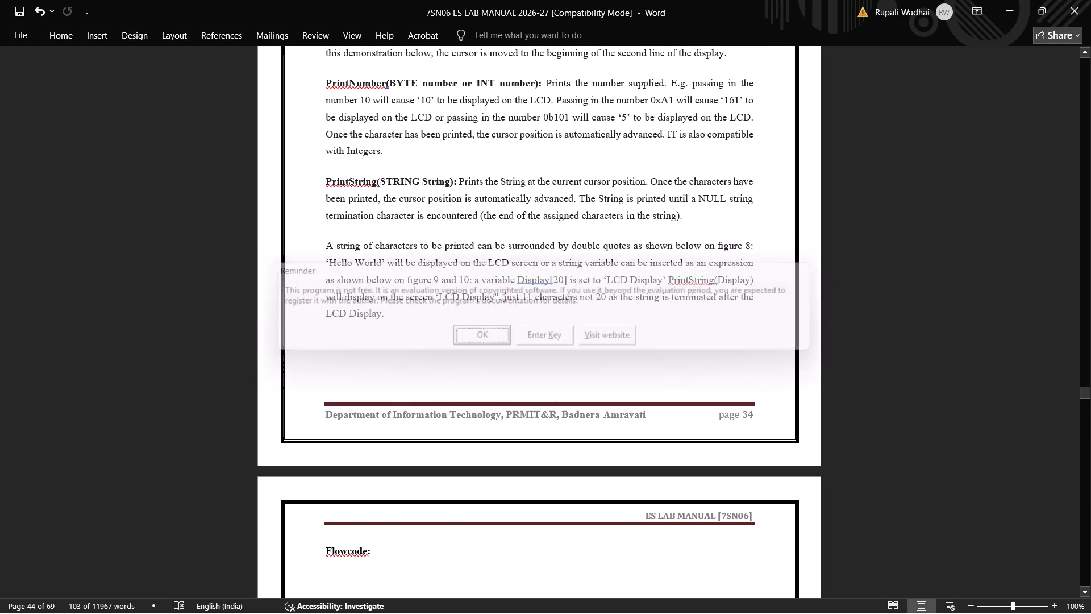
drag(495, 323, 351, 239)
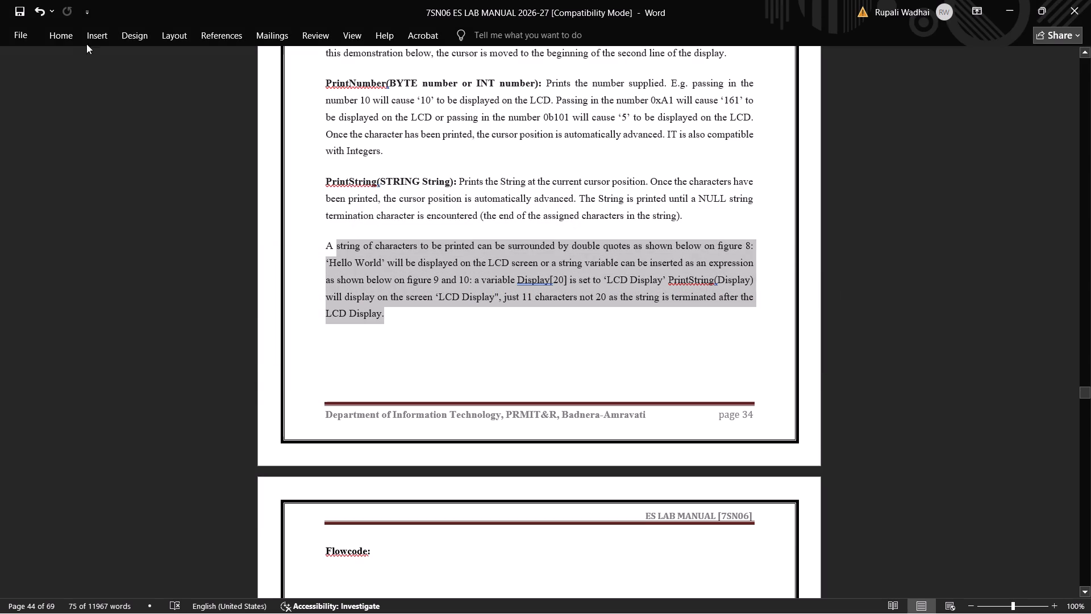
click(55, 36)
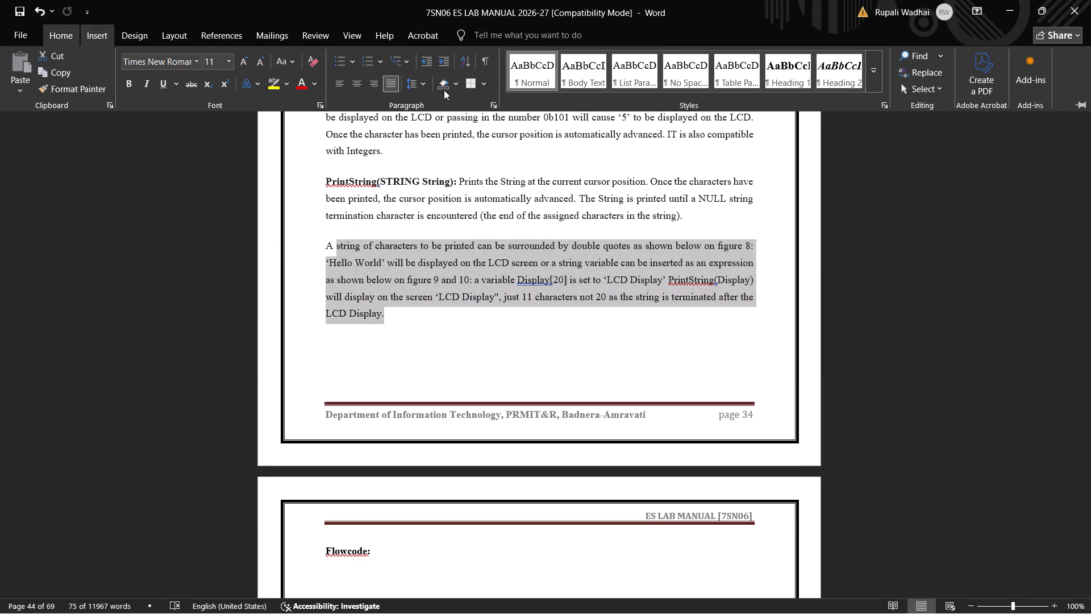
click(419, 78)
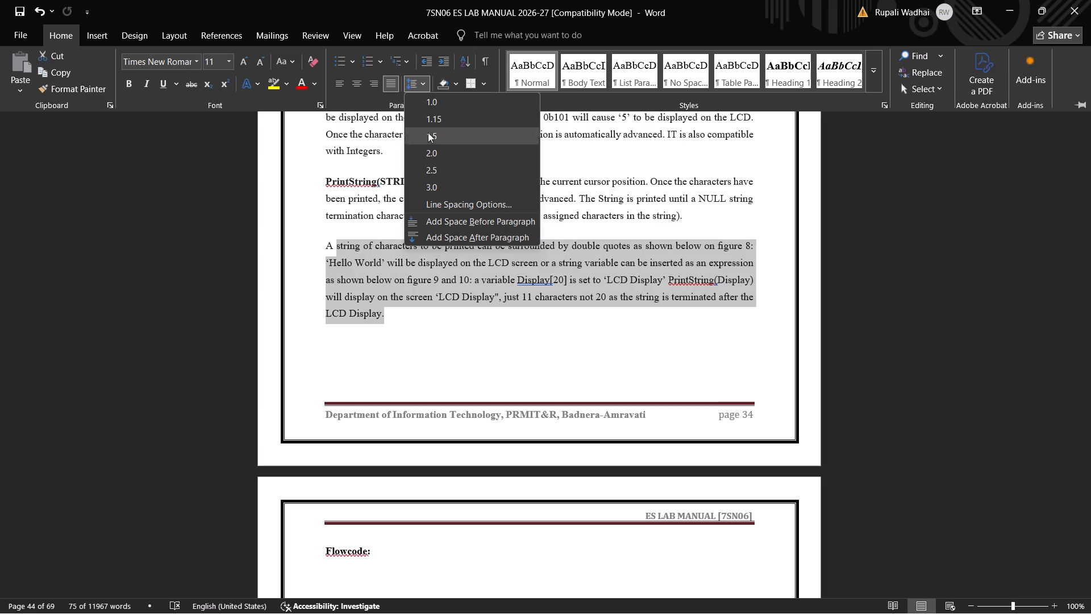
click(385, 152)
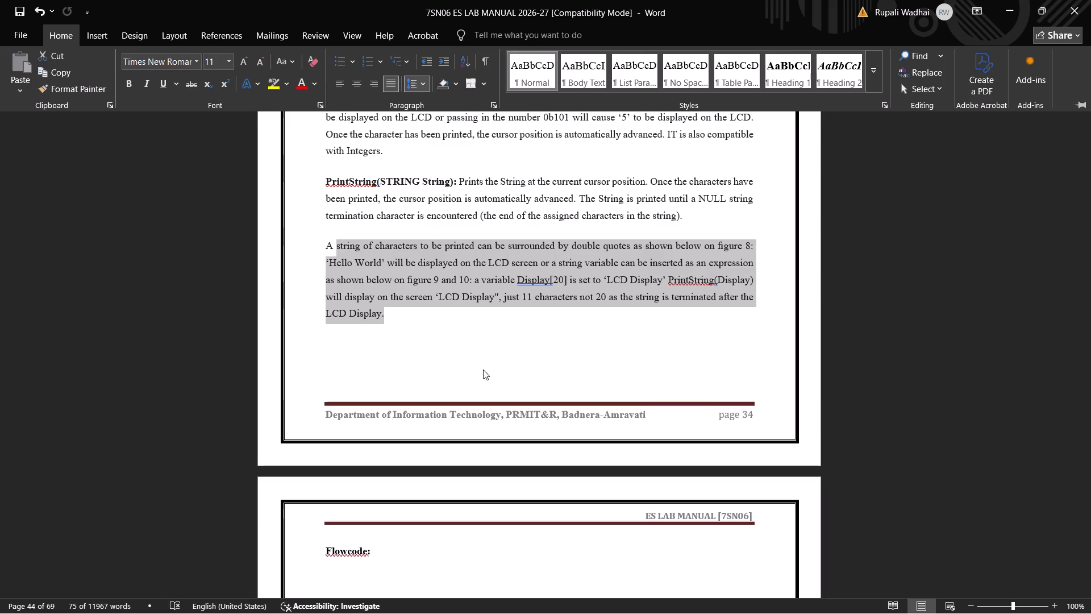
click(510, 394)
Set the line spacing of the Observation paragraph on page 36 to 1.5.
scroll(510, 394, down, 20)
scroll(510, 394, down, 18)
scroll(517, 331, down, 1)
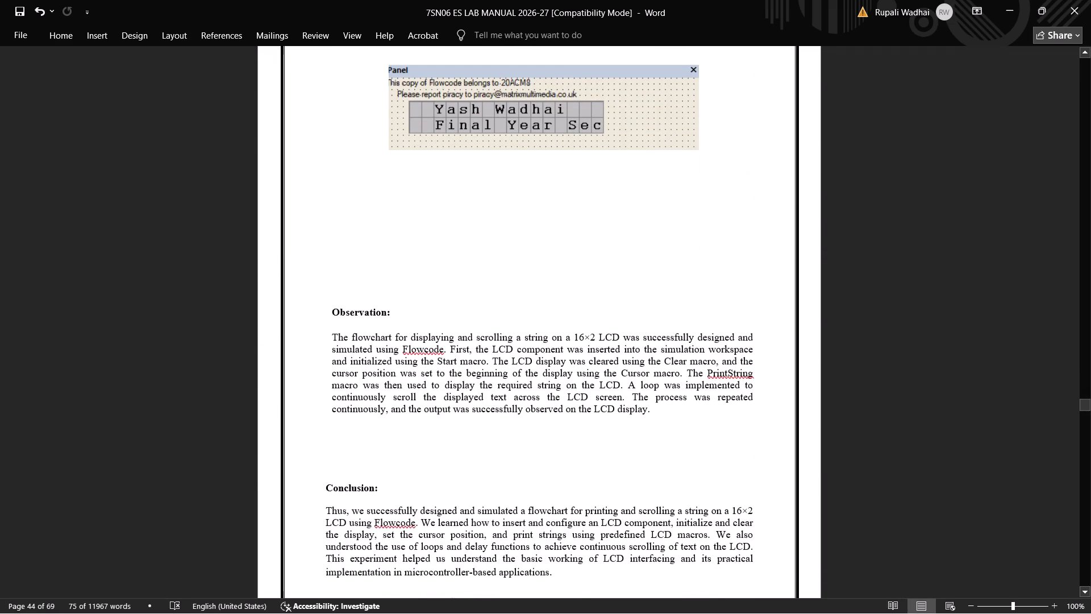
drag(661, 416, 329, 333)
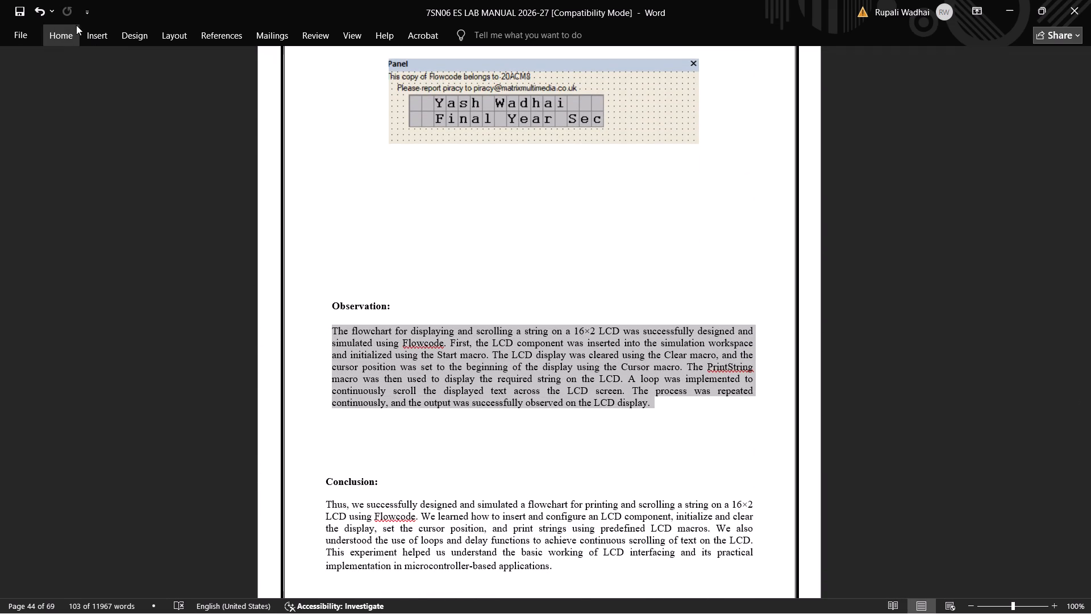
click(55, 37)
click(411, 81)
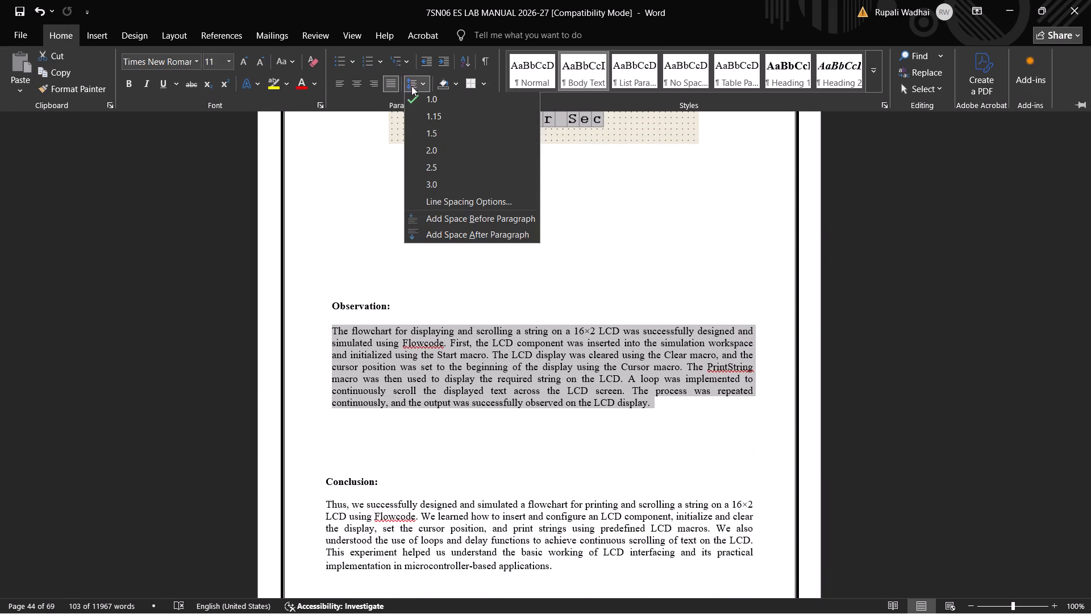
click(422, 131)
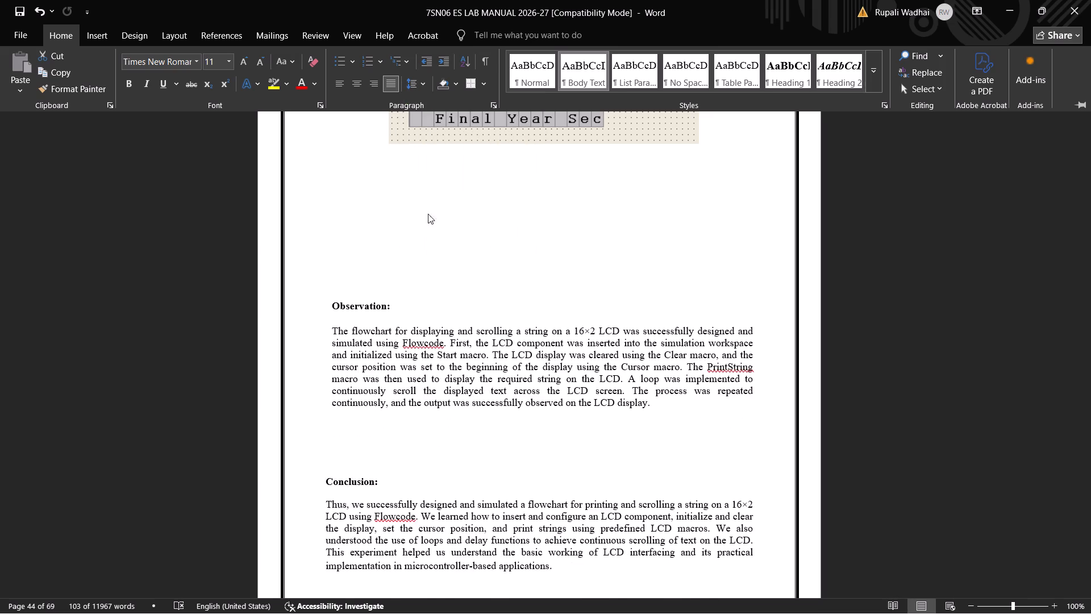
Set the line spacing of the Conclusion paragraph on page 36 to 1.5.
scroll(507, 420, down, 3)
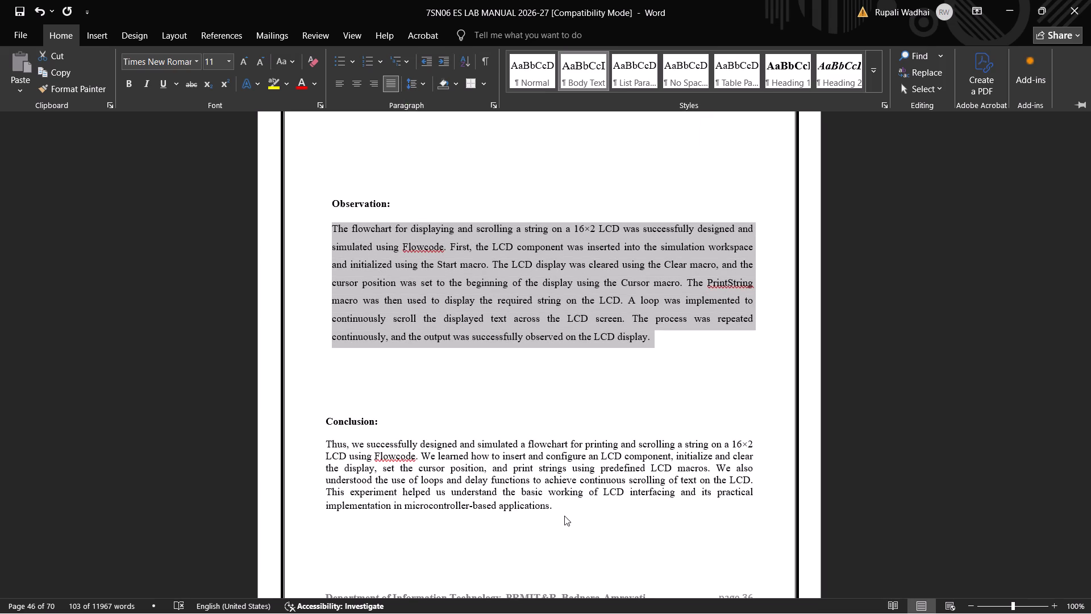
click(564, 516)
drag(564, 516, 324, 447)
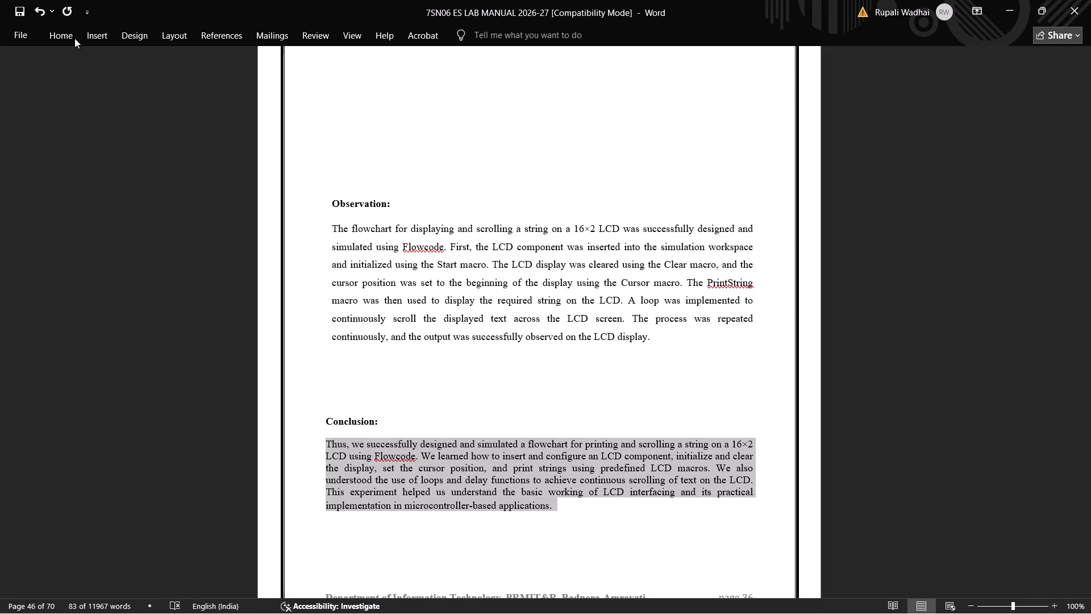
click(74, 38)
click(419, 81)
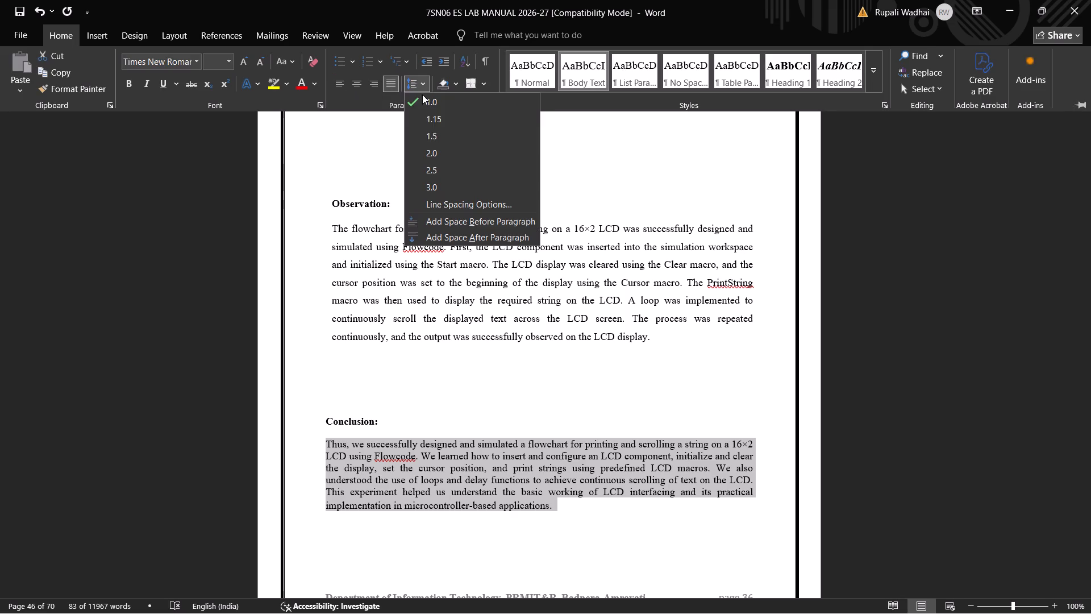
click(429, 137)
click(472, 427)
click(500, 414)
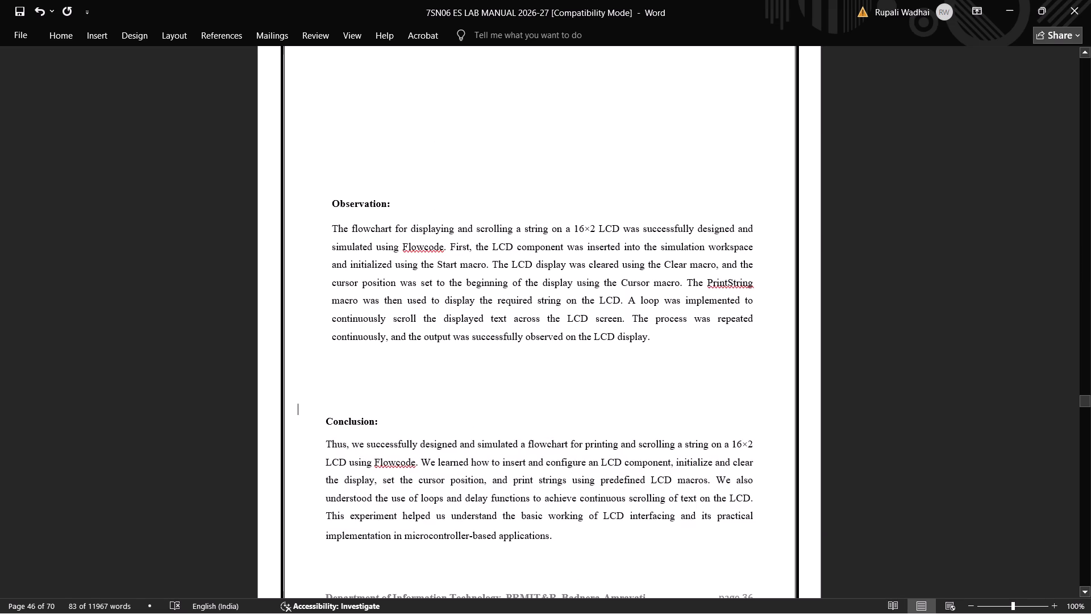
Delete the blank lines after the viva questions to bring the Signature block back to the foot of page 37.
scroll(553, 384, down, 6)
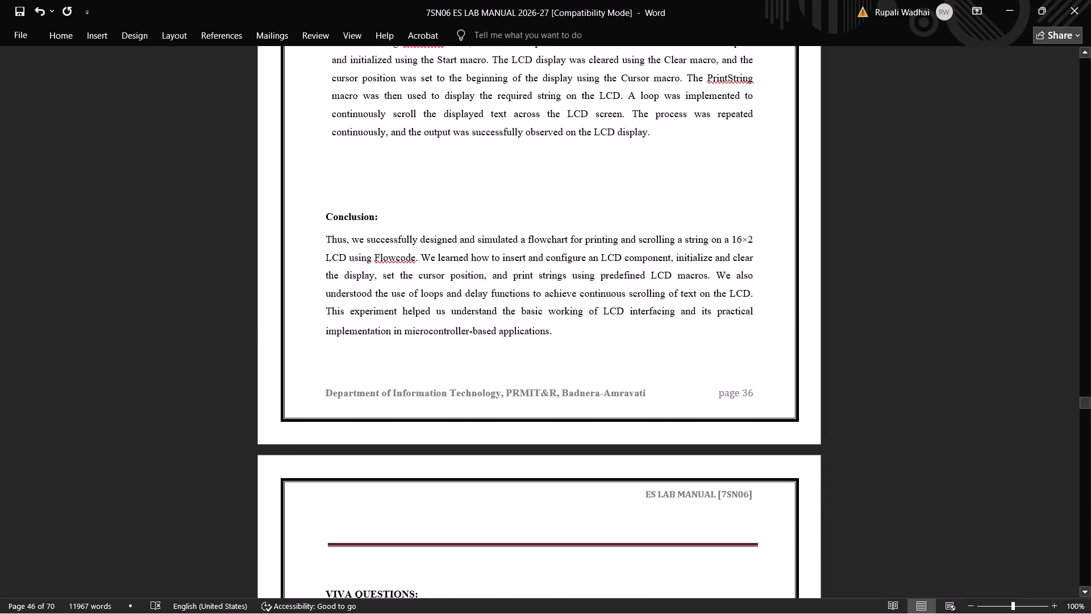
scroll(553, 384, down, 5)
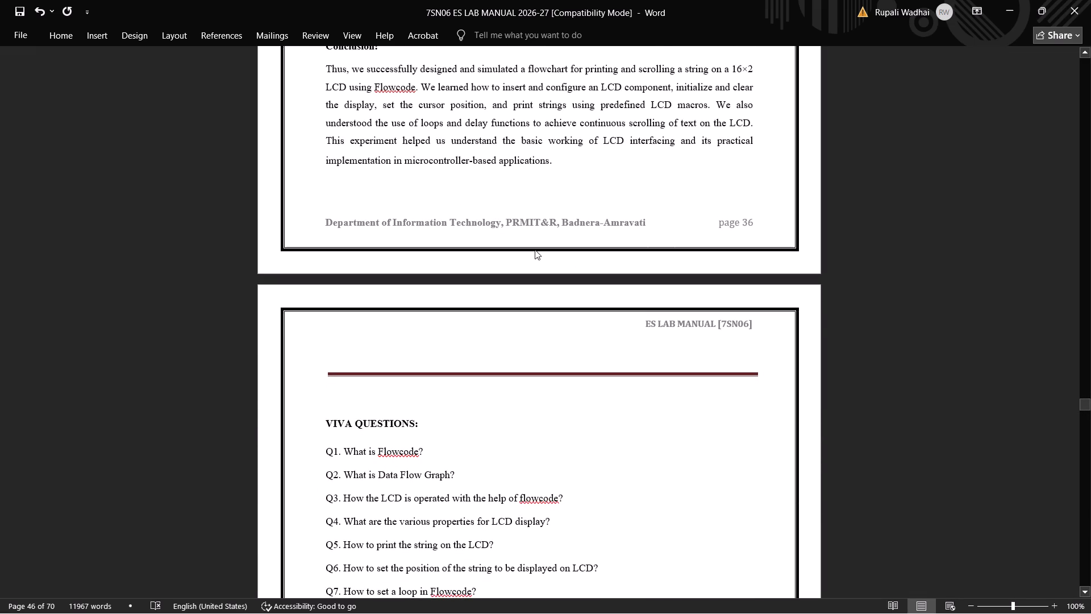
scroll(535, 250, down, 18)
scroll(535, 250, down, 13)
scroll(535, 250, up, 5)
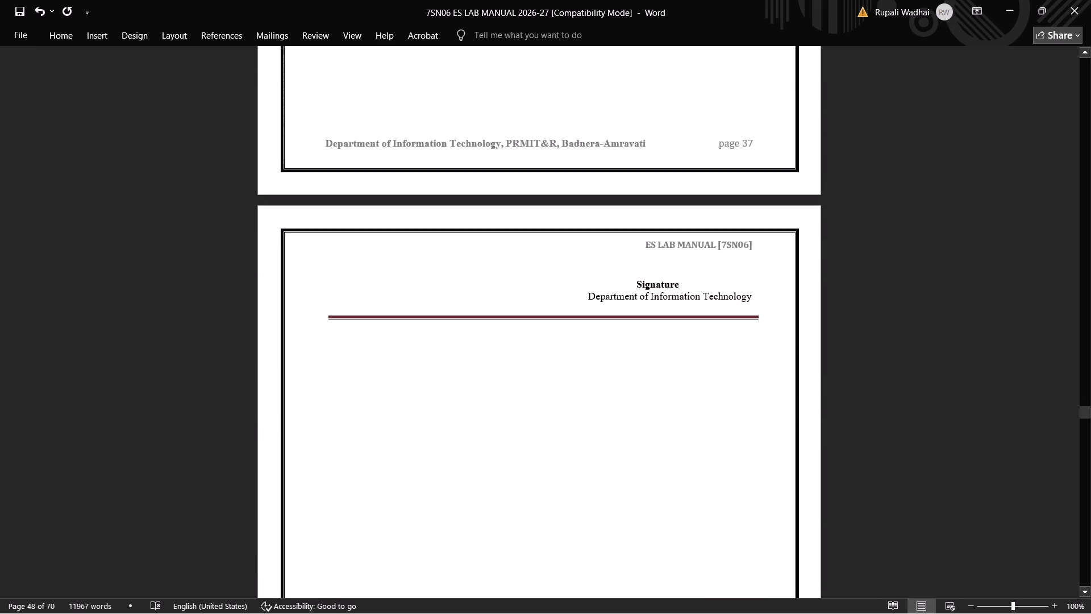
scroll(346, 250, up, 6)
click(346, 303)
key(BackSpace)
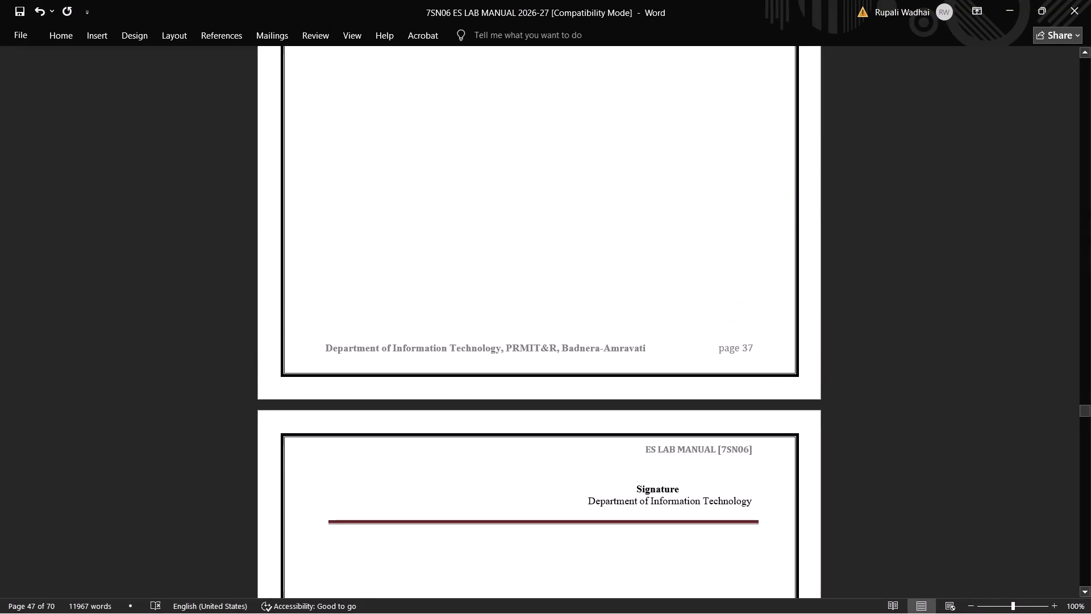
key(BackSpace)
key(BackSpace)
key(BackSpace)
key(BackSpace)
key(BackSpace)
key(BackSpace)
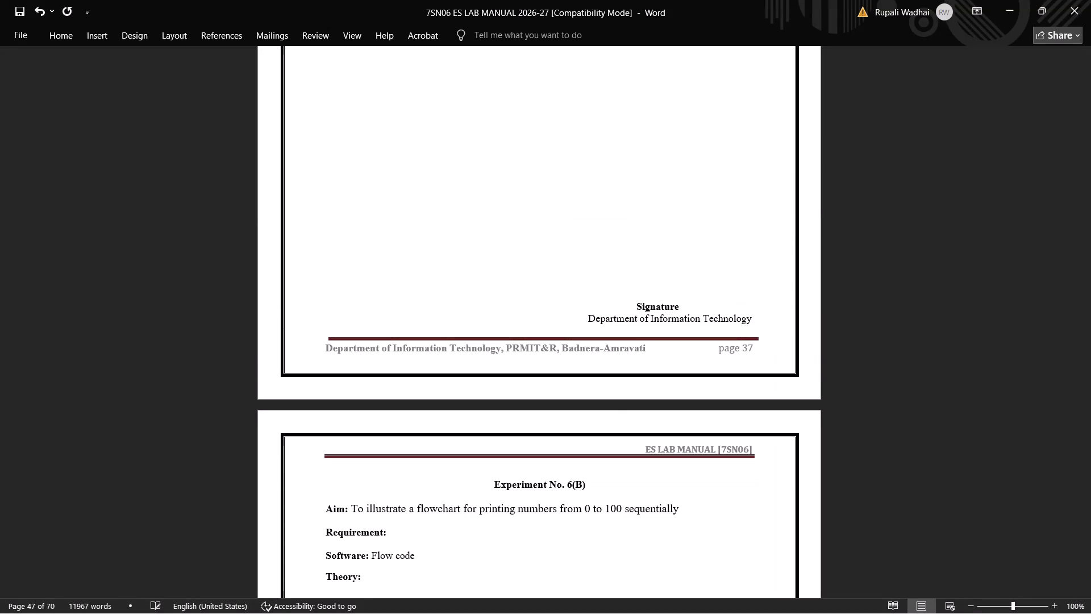
Delete blank lines above VIVA QUESTIONS to pull the heading and the dark red rule up toward the page 37 header.
scroll(399, 306, up, 18)
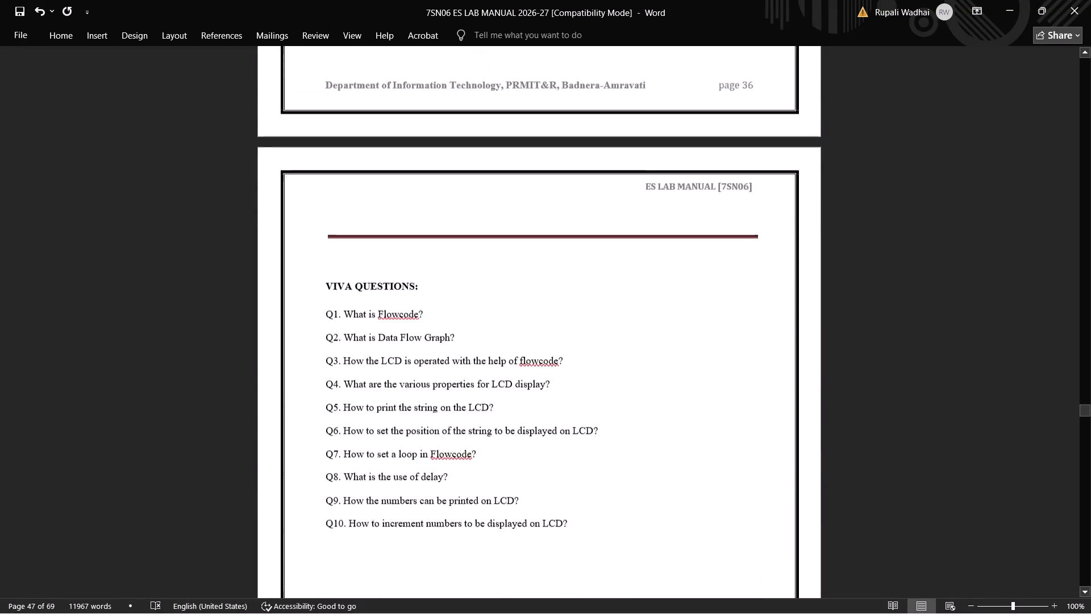
click(332, 285)
key(BackSpace)
key(BackSpace)
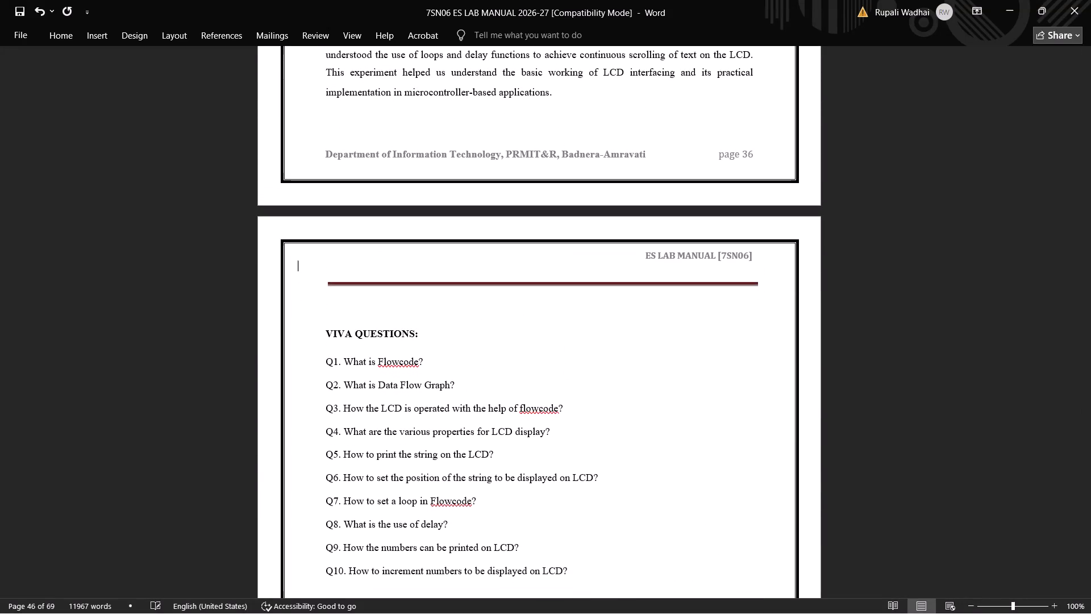
key(BackSpace)
key(BackSpace)
Copy the dark red rule under the page 37 header and place the copy just above the page 36 footer.
click(498, 262)
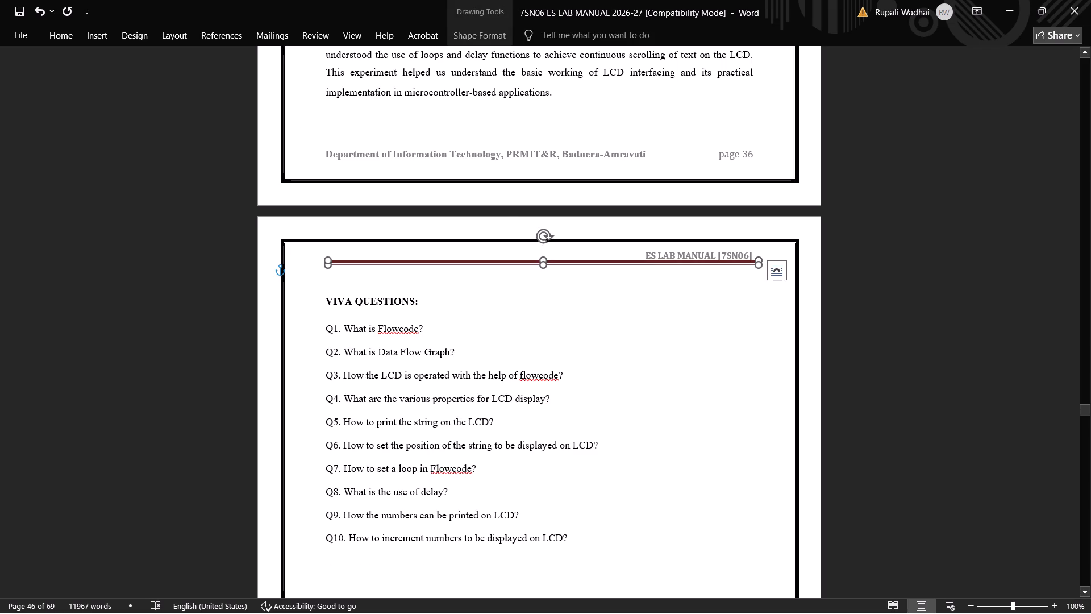
right_click(498, 262)
click(551, 309)
click(635, 118)
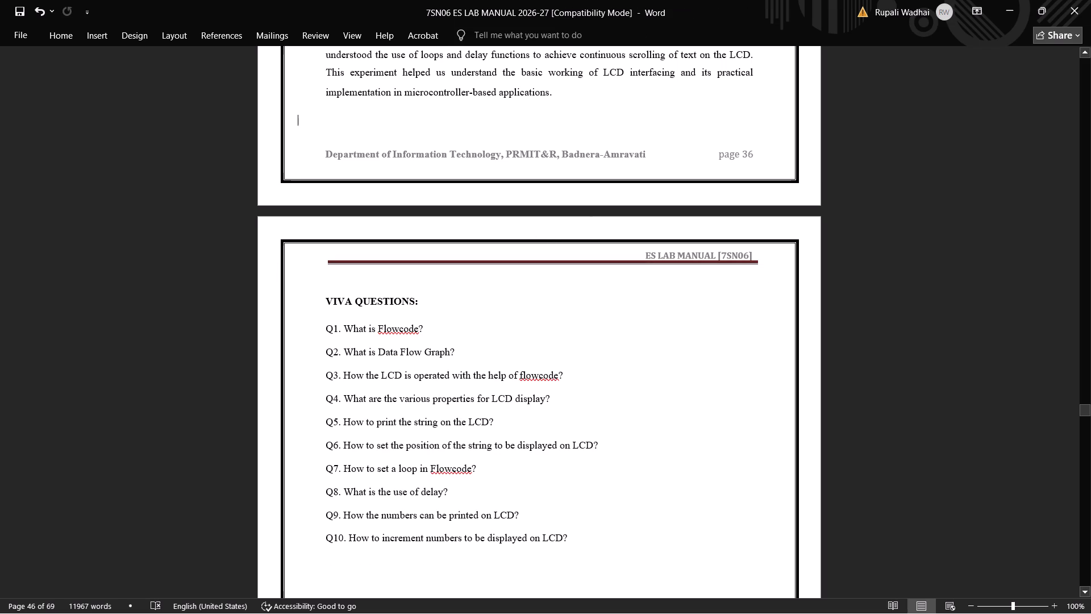
key(ctrl+v)
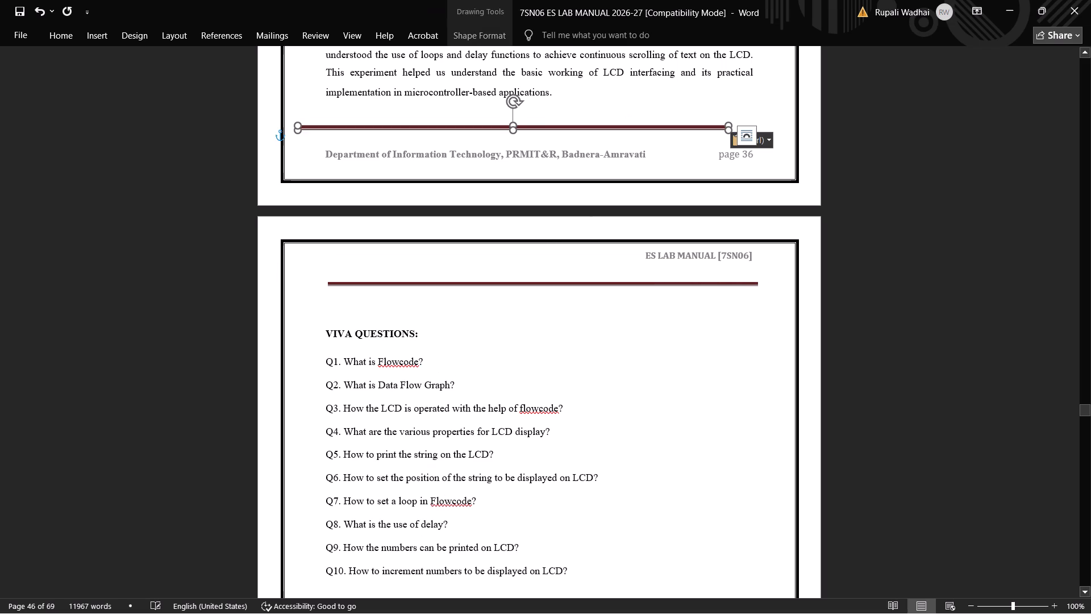
drag(490, 127, 515, 150)
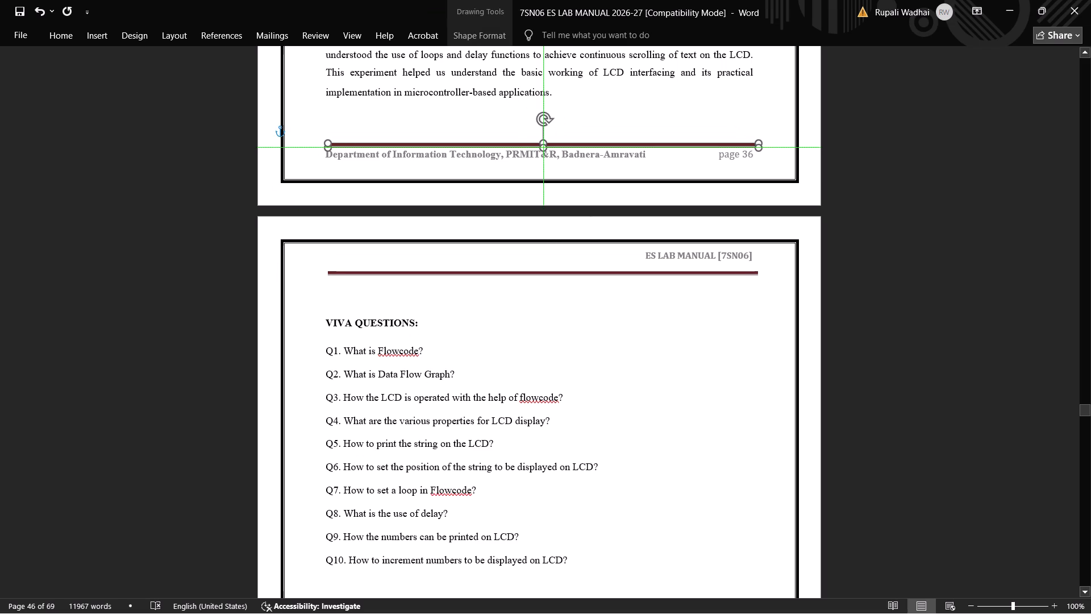
drag(515, 150, 514, 150)
Move the page 37 rule up beneath the header text and delete the extra blank lines above VIVA QUESTIONS.
click(559, 277)
drag(536, 274, 534, 265)
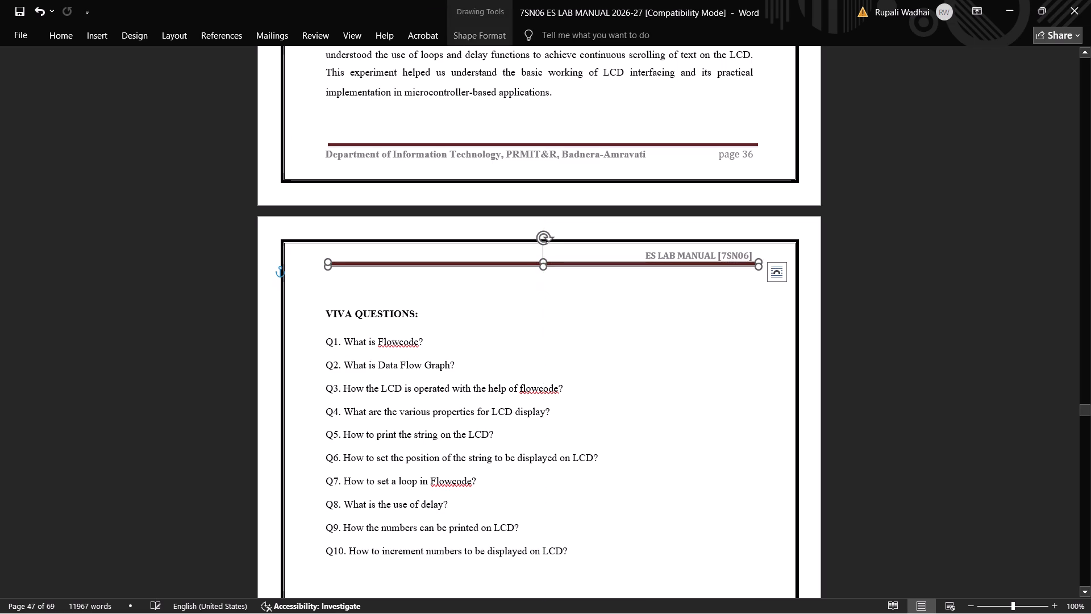
click(359, 305)
key(BackSpace)
key(BackSpace)
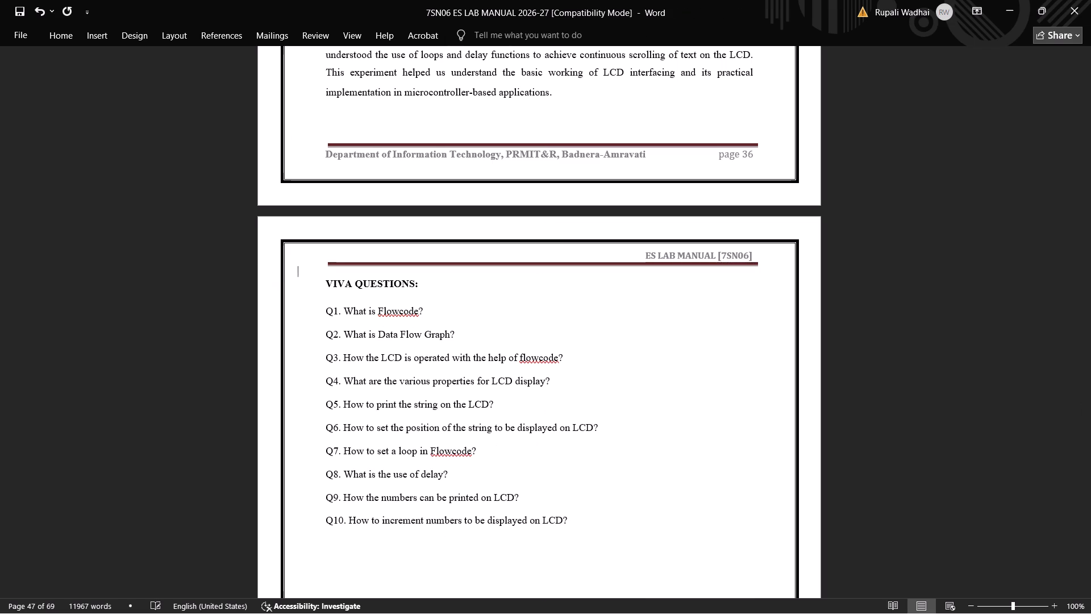
Save the lab manual document.
key(ctrl+s)
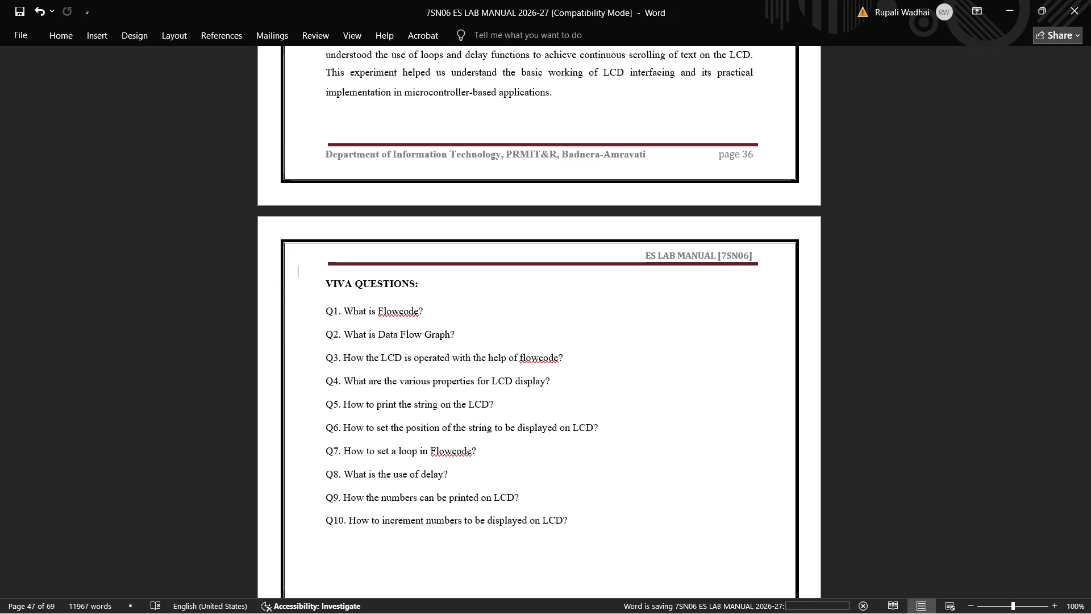
key(ctrl+s)
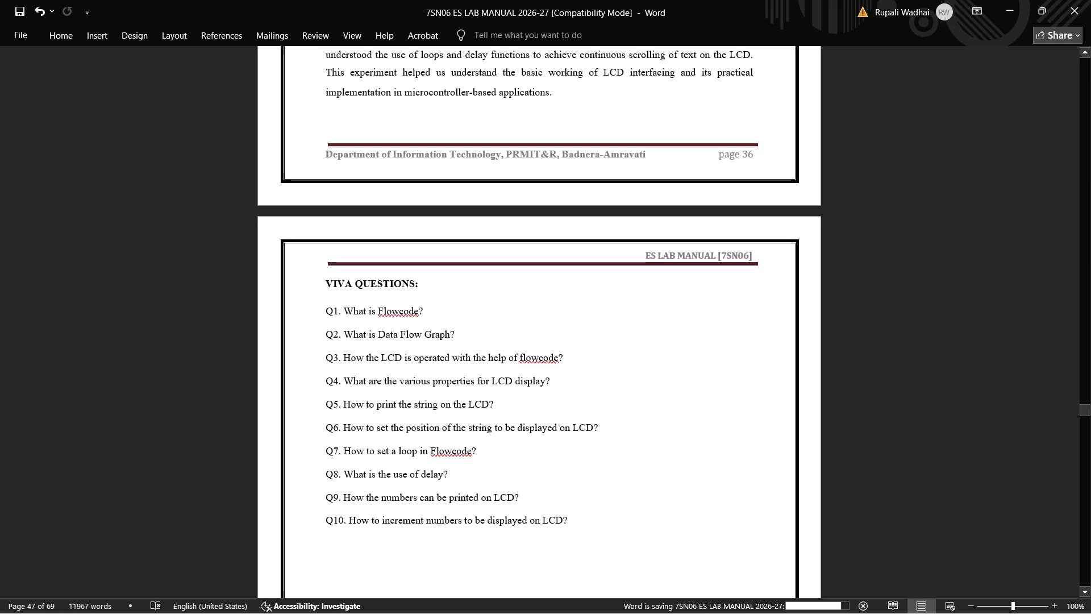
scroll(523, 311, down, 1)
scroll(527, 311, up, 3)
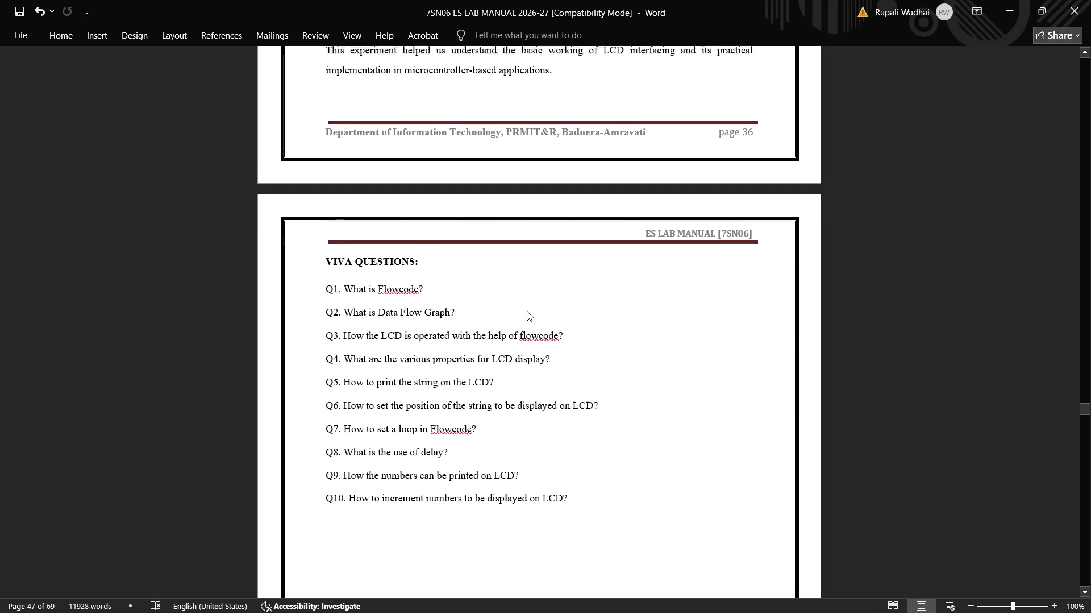
Review the flowchart, Output and Observation layout of Experiment No. 6(A) on pages 35 and 36.
scroll(527, 311, up, 20)
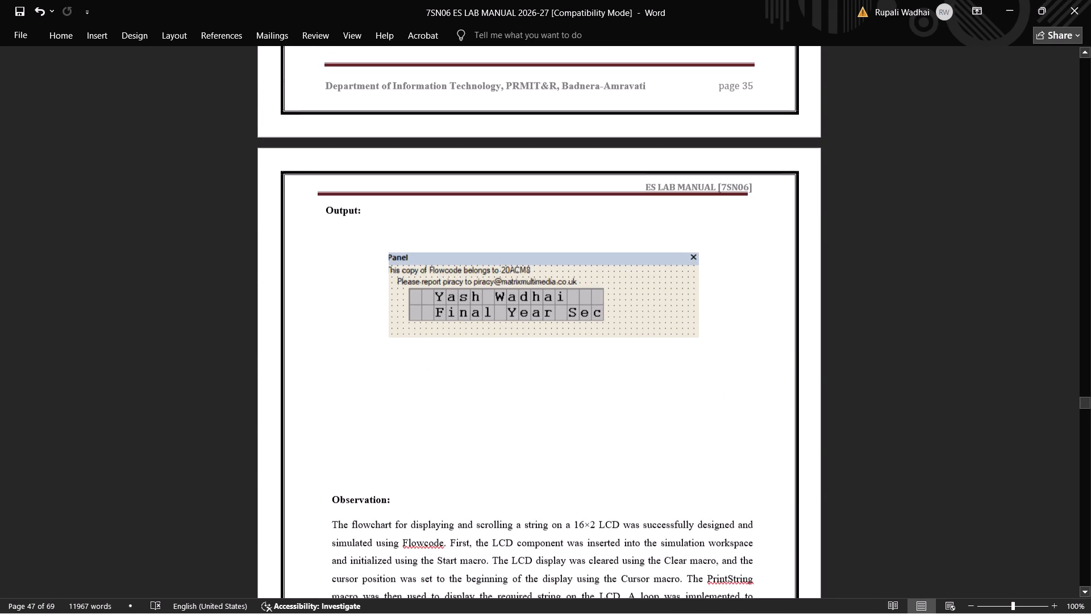
scroll(385, 322, up, 13)
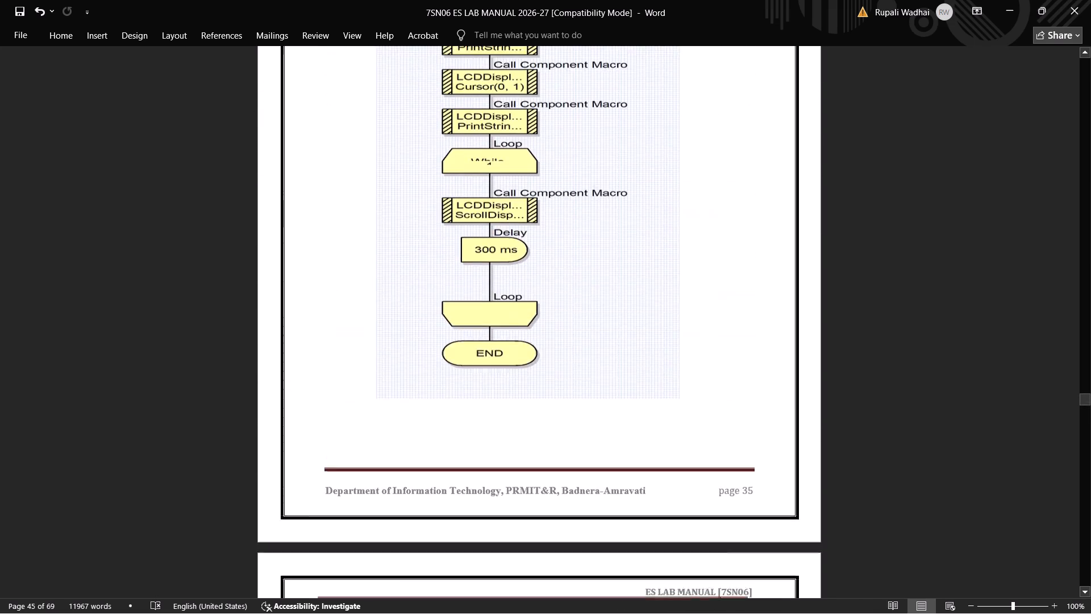
scroll(382, 320, up, 4)
scroll(382, 320, down, 16)
scroll(399, 265, down, 3)
scroll(399, 265, up, 1)
scroll(399, 265, down, 4)
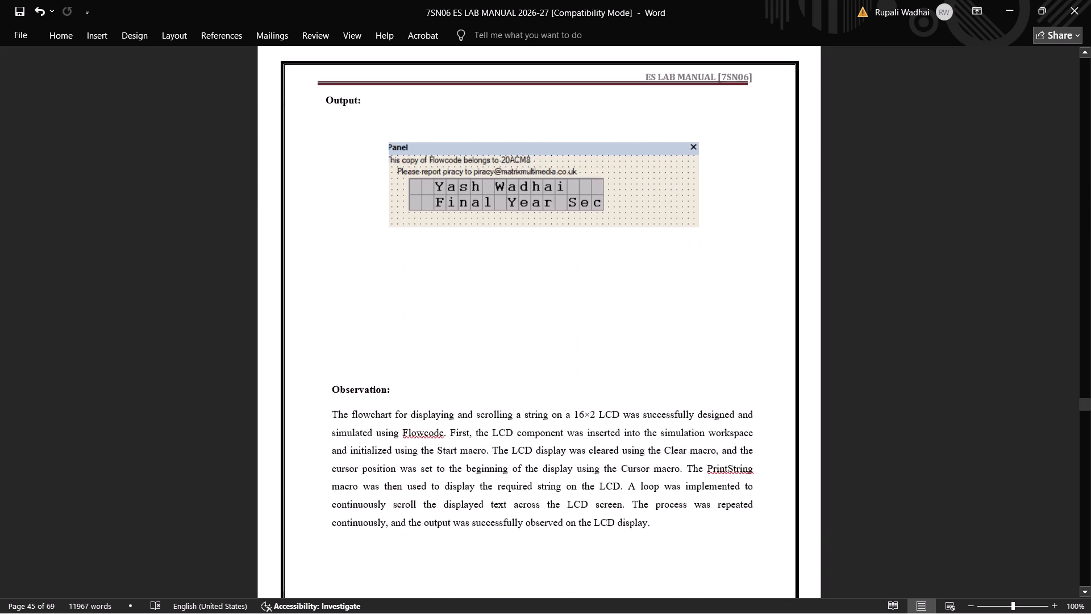
Insert blank lines above the Signature block on page 37 to push it and the dark red rule down against the footer.
scroll(399, 265, down, 15)
scroll(410, 259, down, 15)
scroll(413, 257, down, 11)
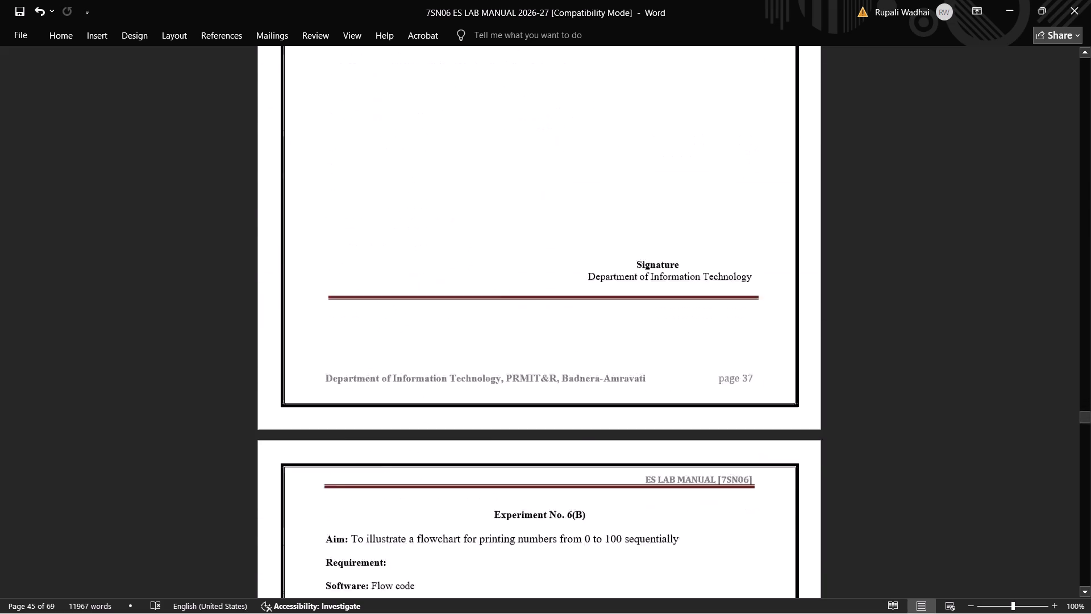
scroll(416, 256, up, 14)
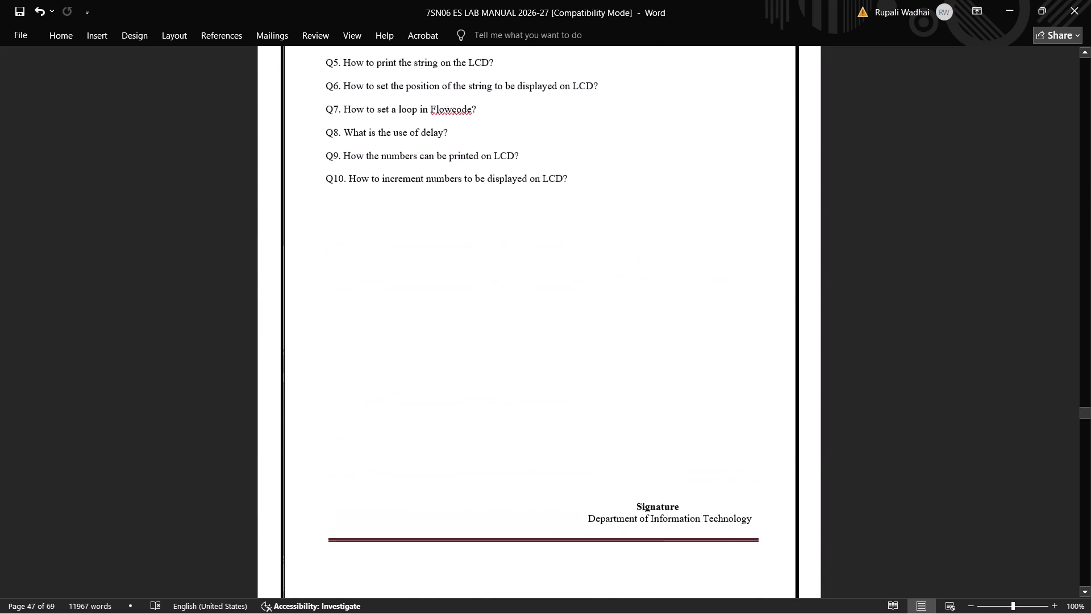
scroll(466, 352, down, 5)
click(492, 312)
key(Return)
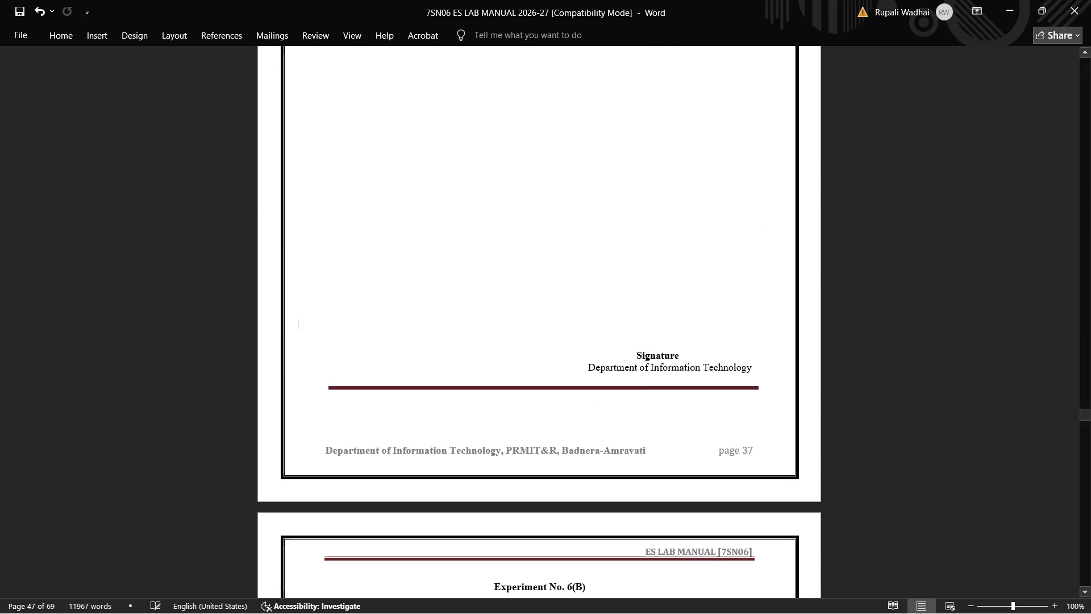
key(Return)
key(Return)
key(Return)
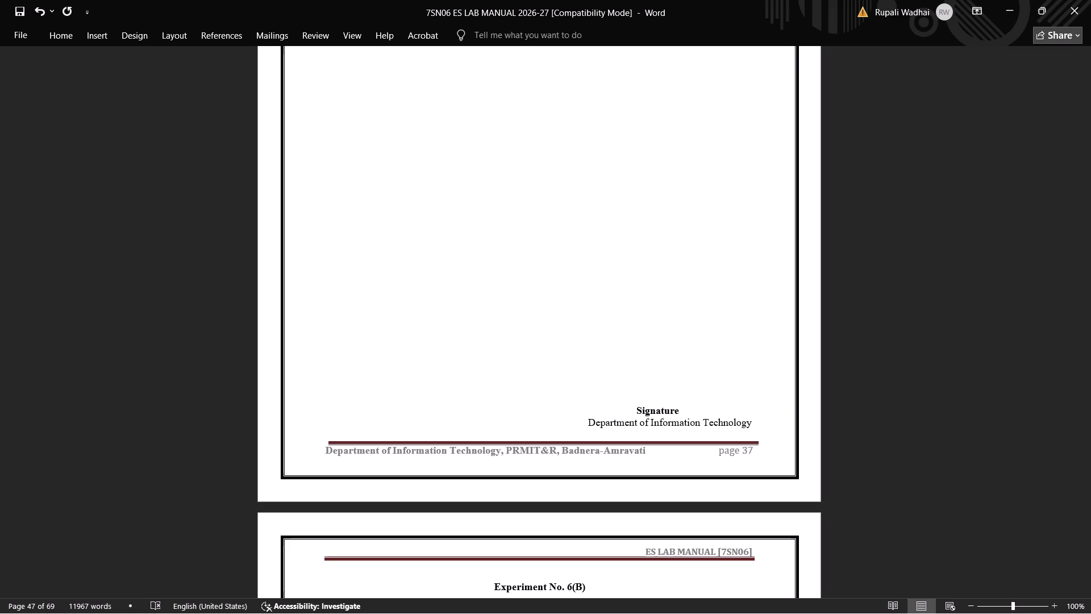
Save the lab manual document.
key(ctrl+s)
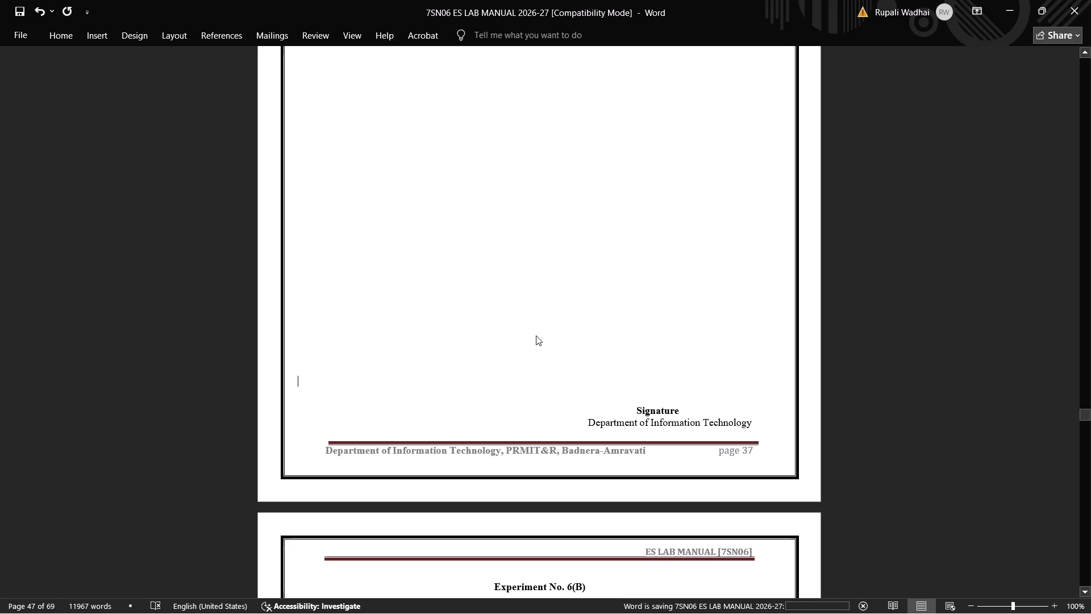
Check the layout of the Experiment No. 6(A) pages from its first page through the page 35 flowchart.
scroll(536, 335, up, 20)
scroll(536, 335, up, 2)
scroll(535, 331, down, 1)
scroll(535, 331, up, 14)
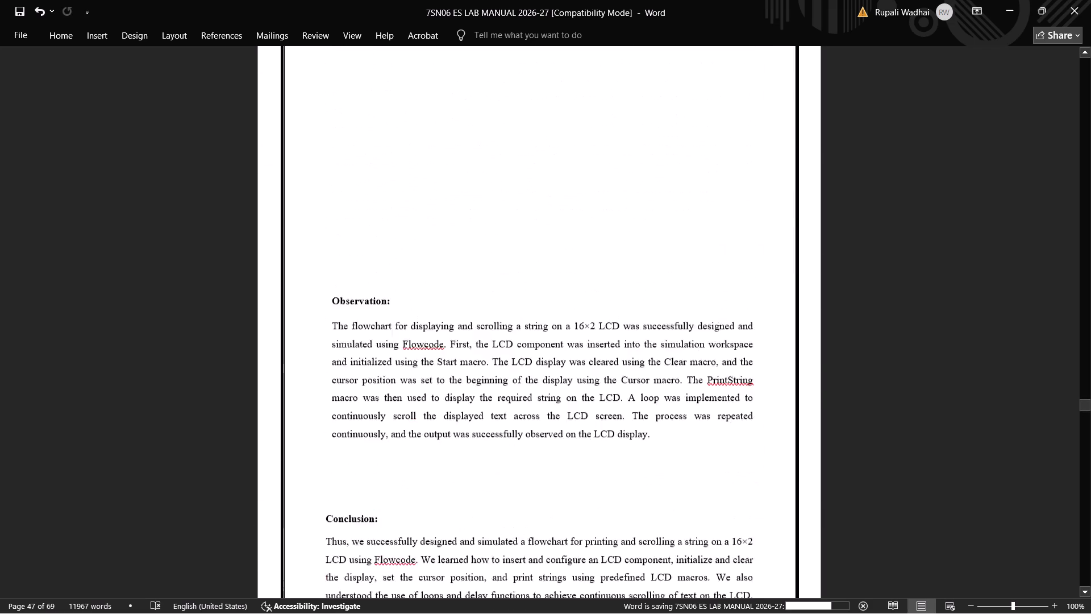
scroll(534, 318, up, 20)
scroll(534, 318, up, 20)
scroll(534, 318, up, 6)
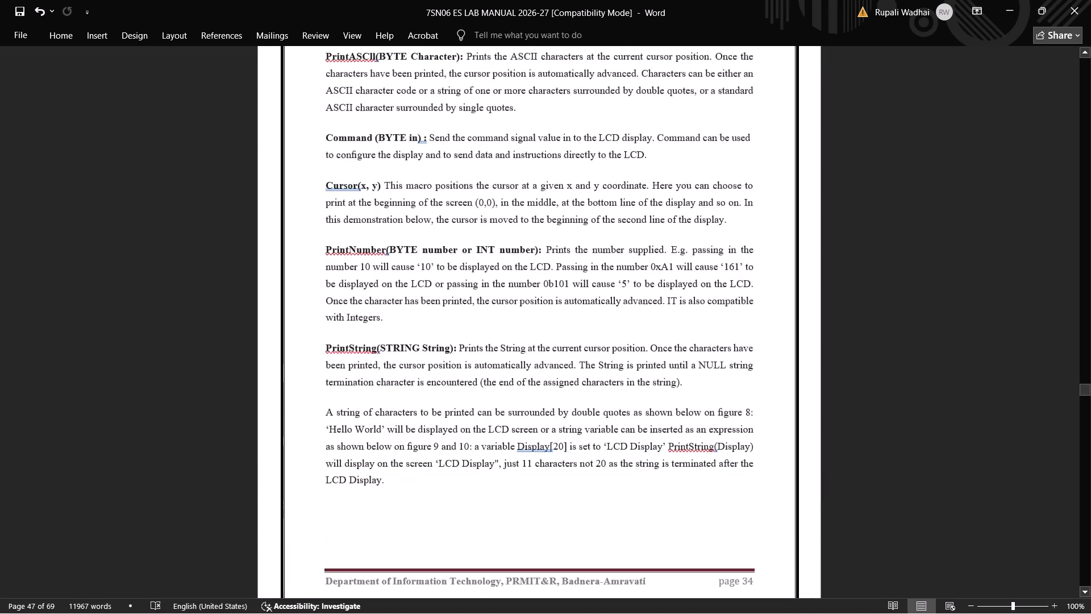
scroll(528, 316, up, 20)
scroll(528, 316, up, 11)
scroll(528, 316, down, 6)
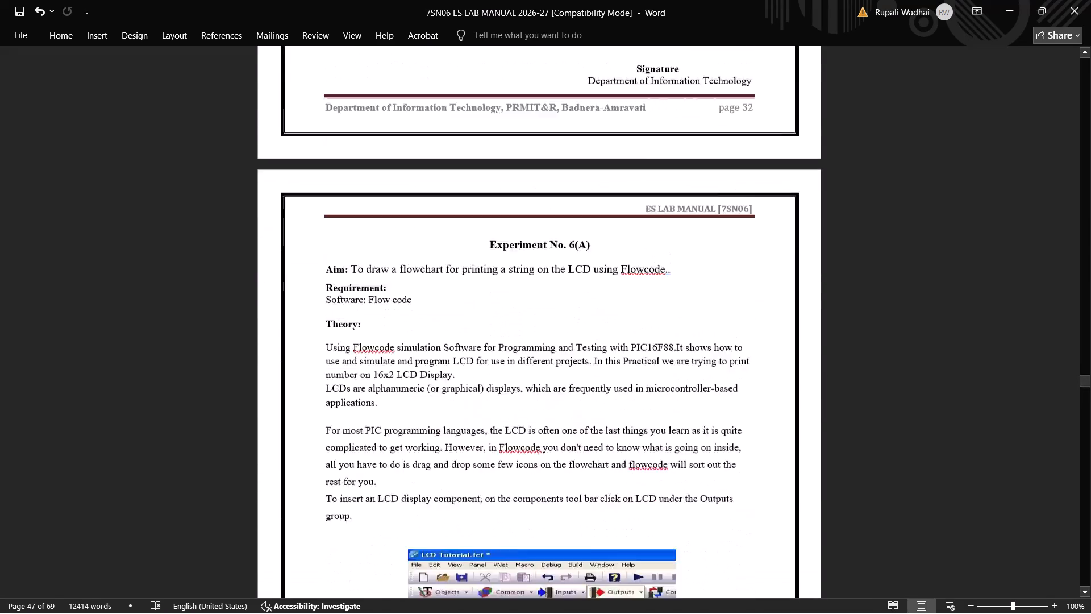
scroll(528, 316, down, 15)
scroll(528, 316, down, 8)
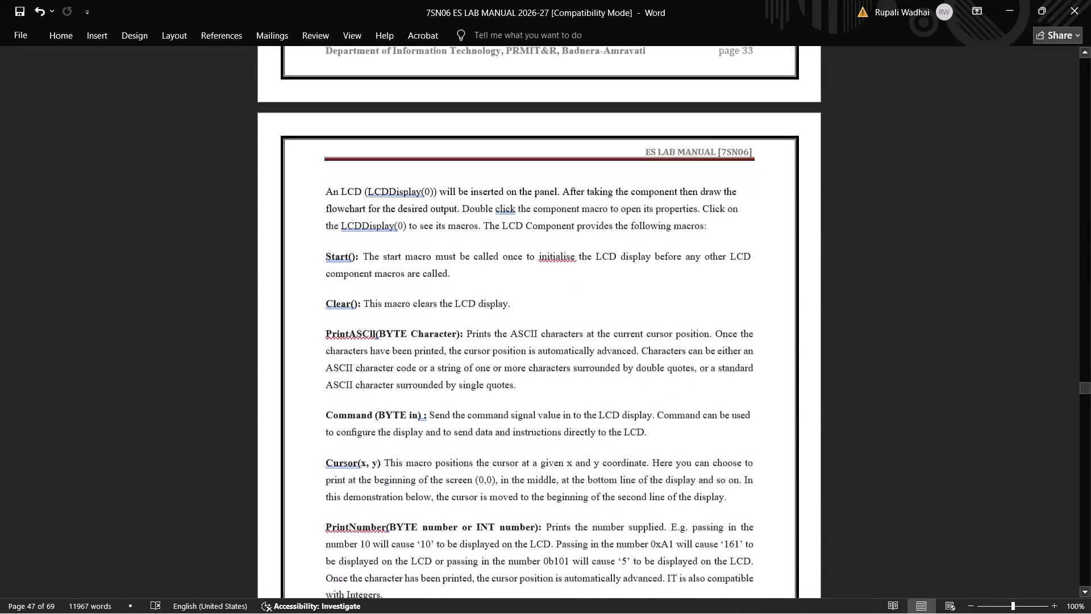
scroll(528, 316, down, 17)
scroll(528, 316, down, 5)
scroll(528, 316, up, 1)
scroll(528, 316, down, 18)
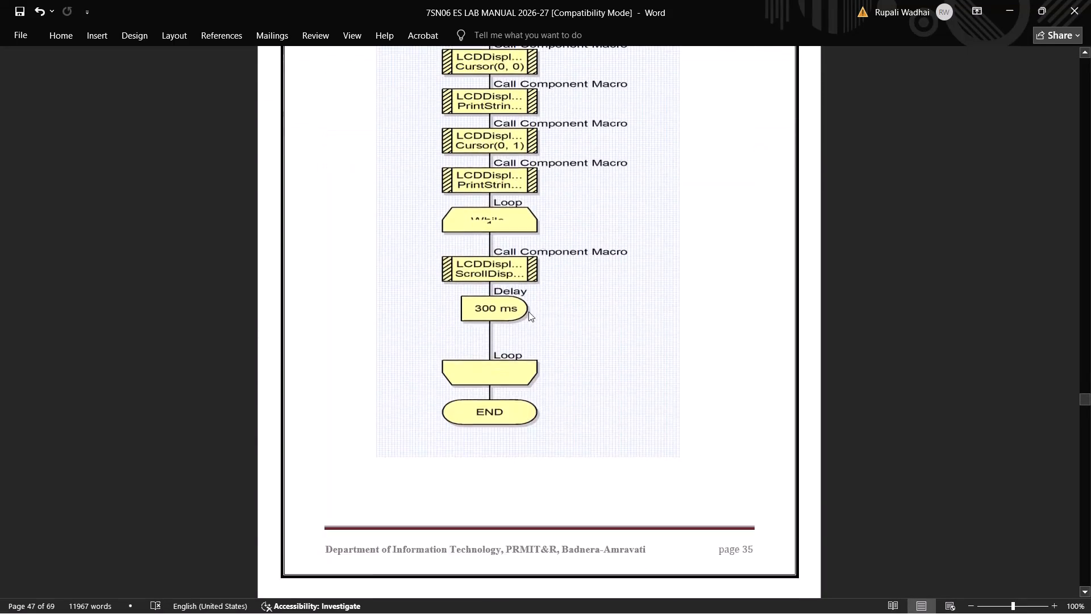
Set the page 35 footer rule's text wrapping to In Front of Text and move the rule down just above the footer text.
scroll(528, 312, down, 2)
drag(537, 244, 535, 264)
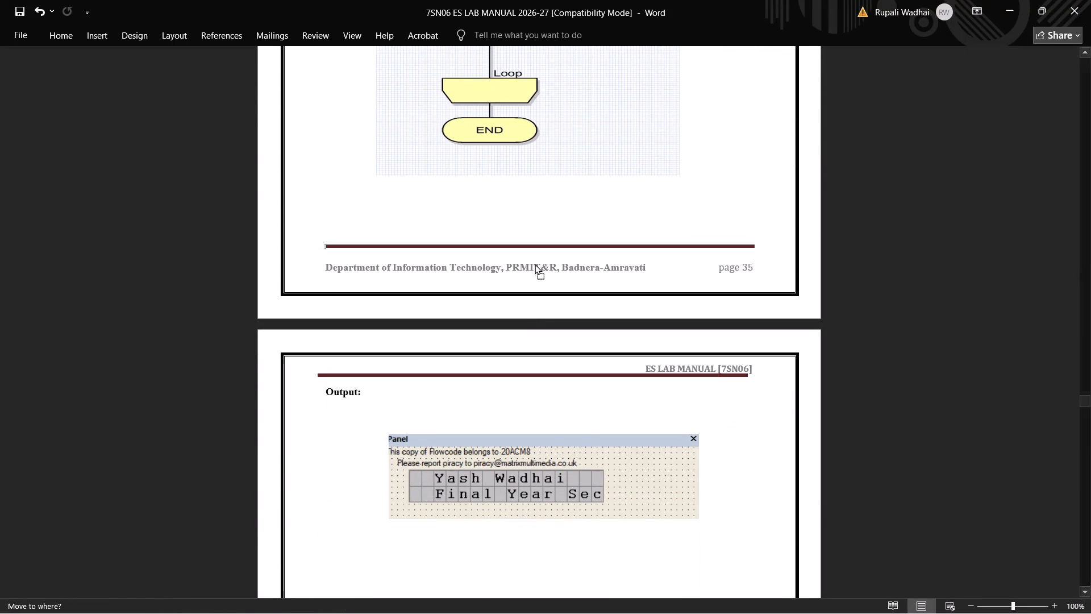
drag(535, 264, 535, 256)
click(524, 243)
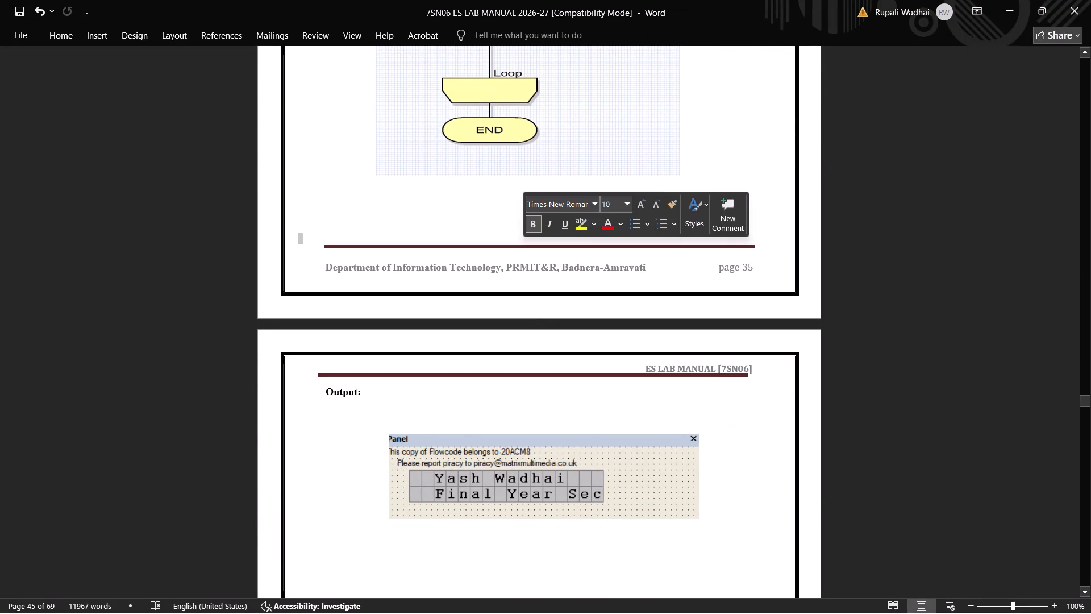
click(523, 248)
drag(528, 244, 523, 260)
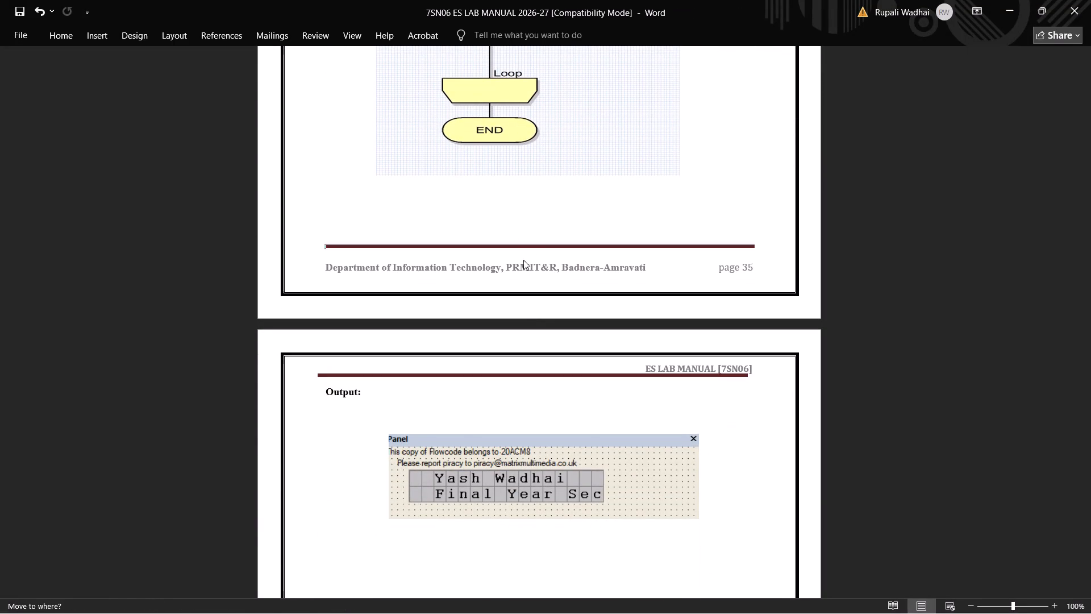
drag(528, 247, 521, 259)
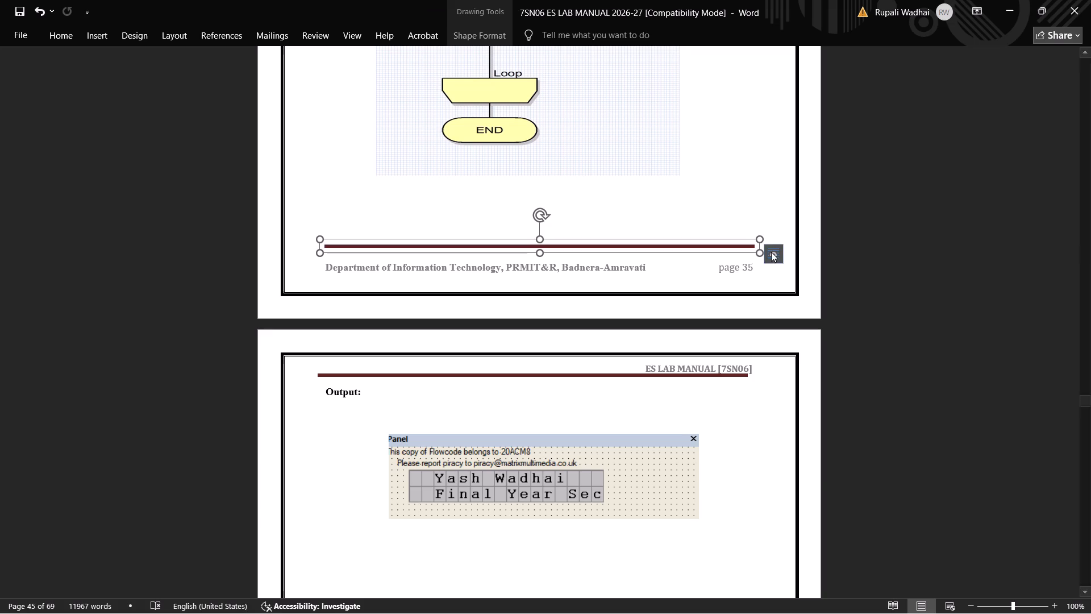
click(771, 252)
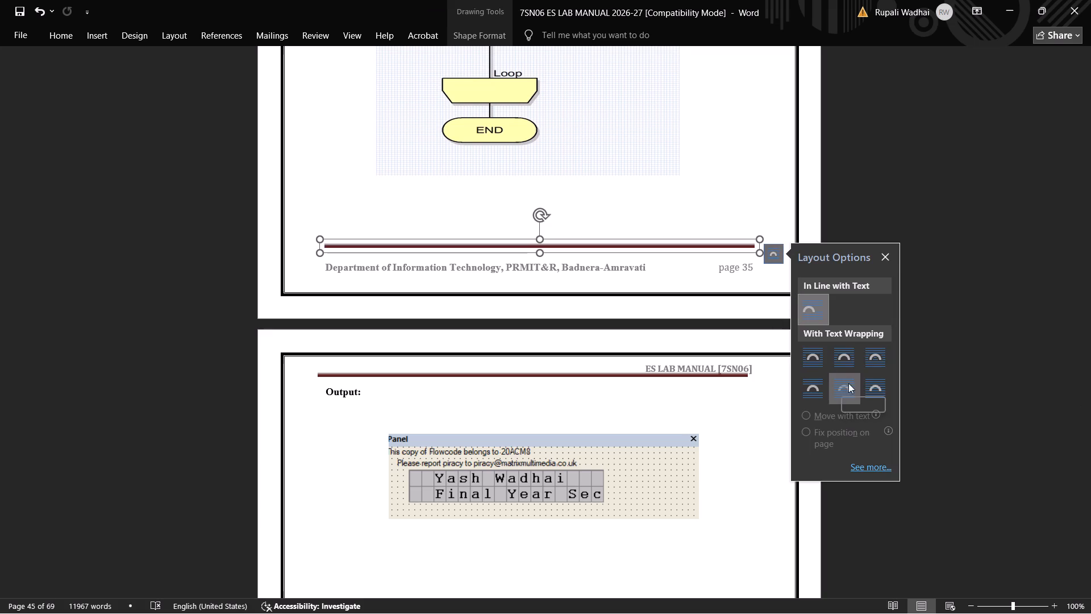
click(868, 384)
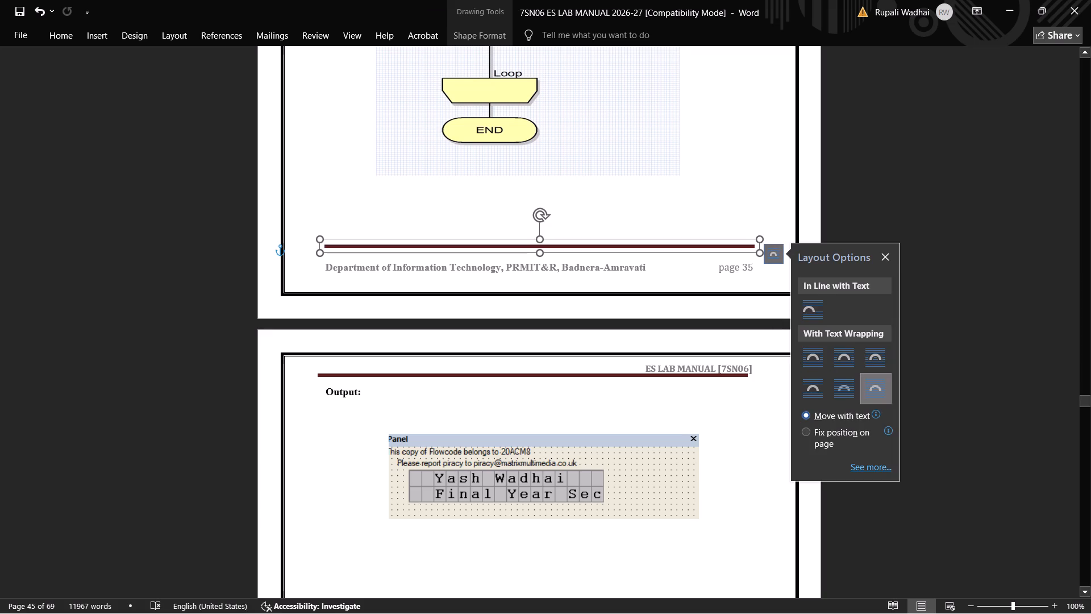
drag(520, 246, 511, 262)
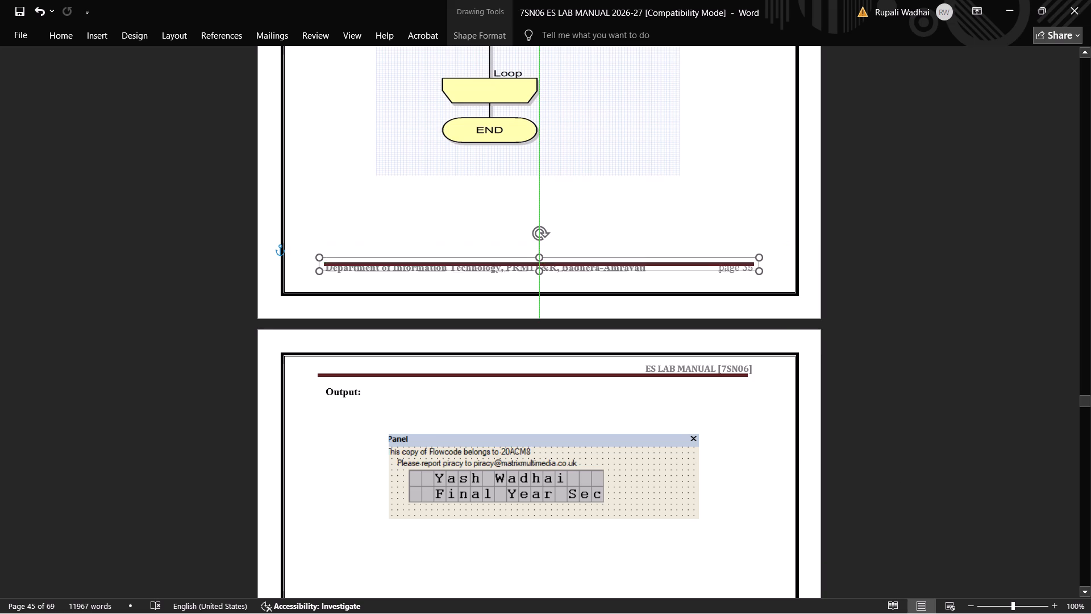
drag(511, 262, 509, 258)
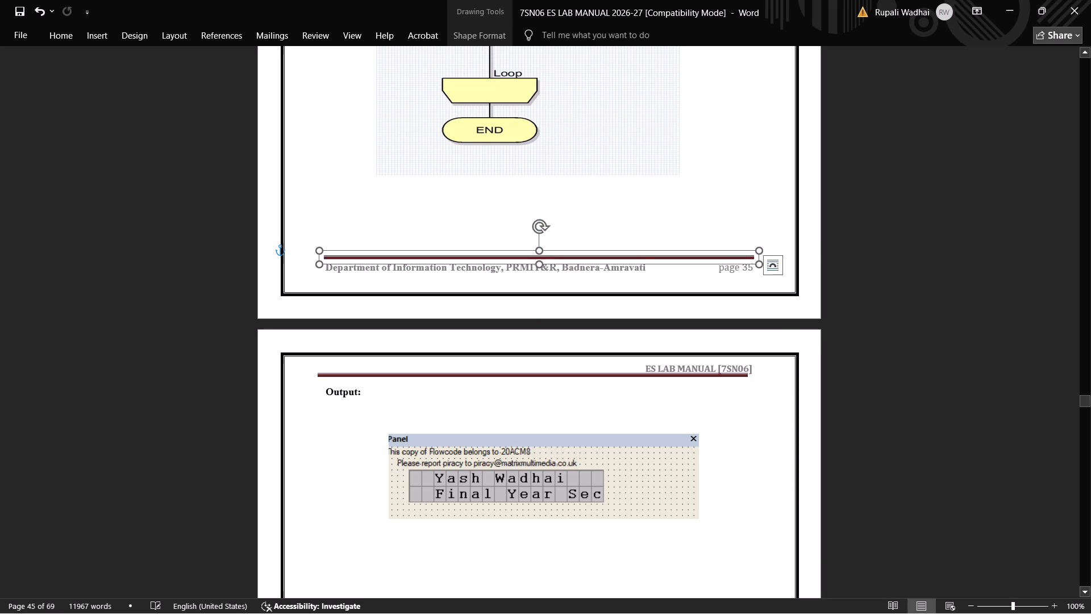
click(493, 213)
Check the rules, spacing and text of the Observation, Conclusion and VIVA QUESTIONS sections on pages 36 and 37.
scroll(491, 260, down, 6)
scroll(491, 260, up, 1)
scroll(491, 260, down, 8)
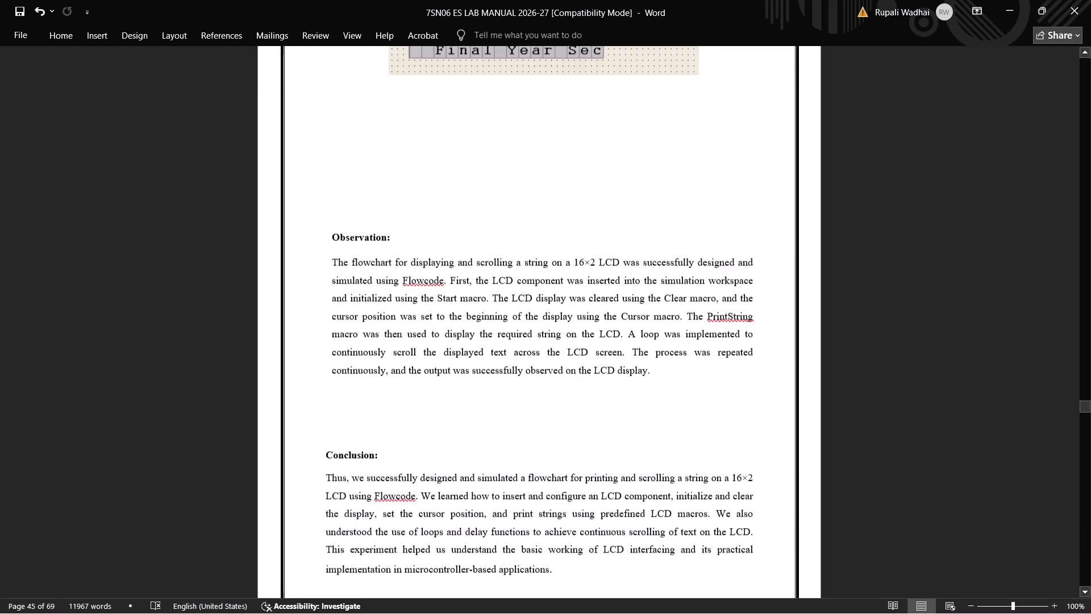
scroll(491, 260, down, 7)
scroll(492, 260, up, 1)
scroll(492, 260, down, 11)
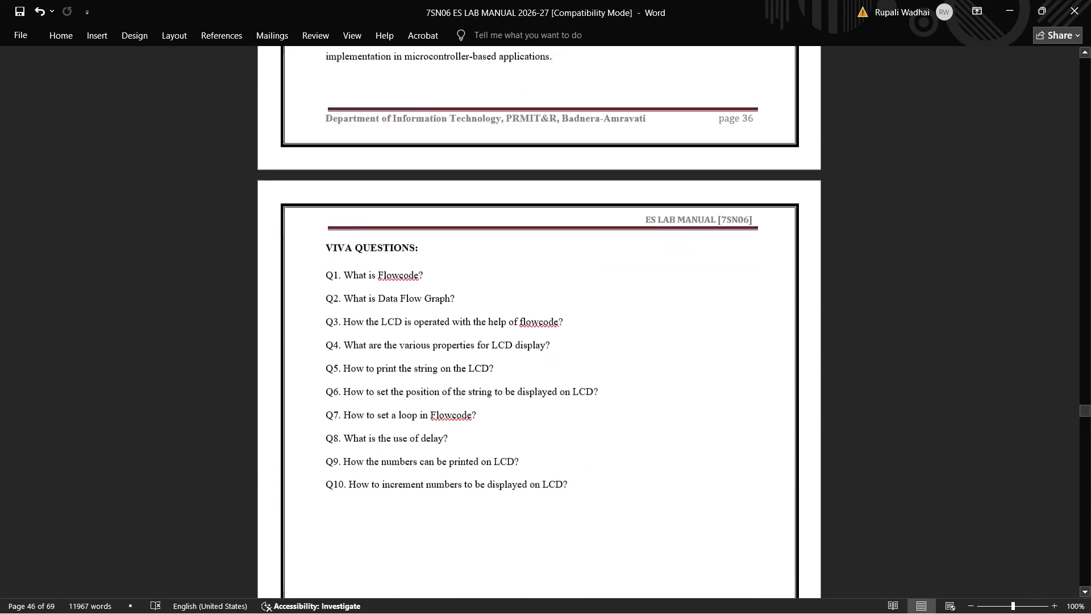
scroll(492, 260, up, 13)
scroll(492, 260, down, 1)
scroll(492, 260, up, 1)
scroll(492, 260, down, 2)
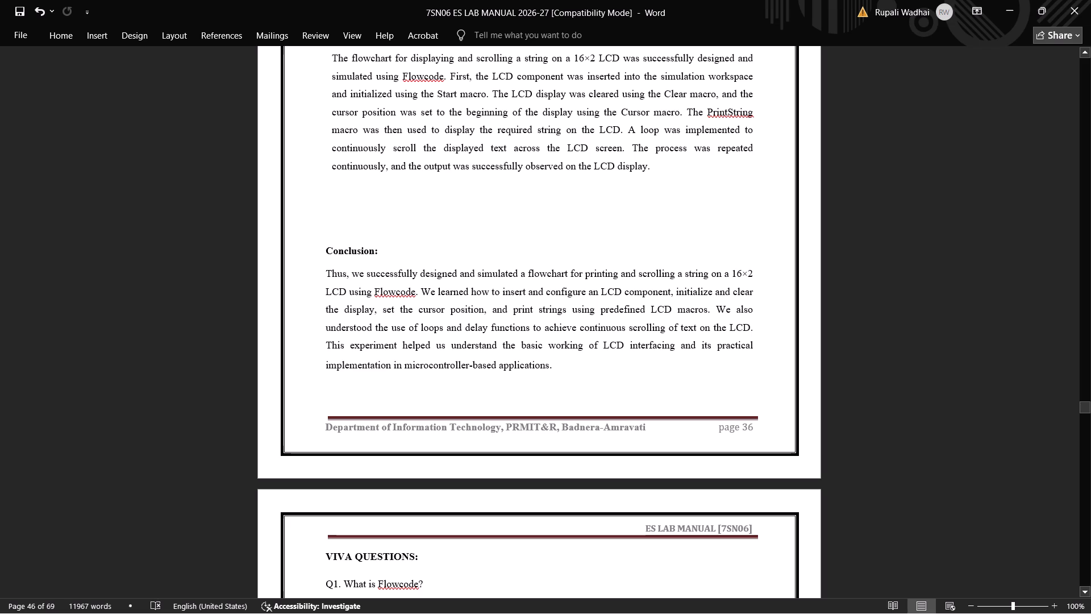
scroll(546, 264, down, 3)
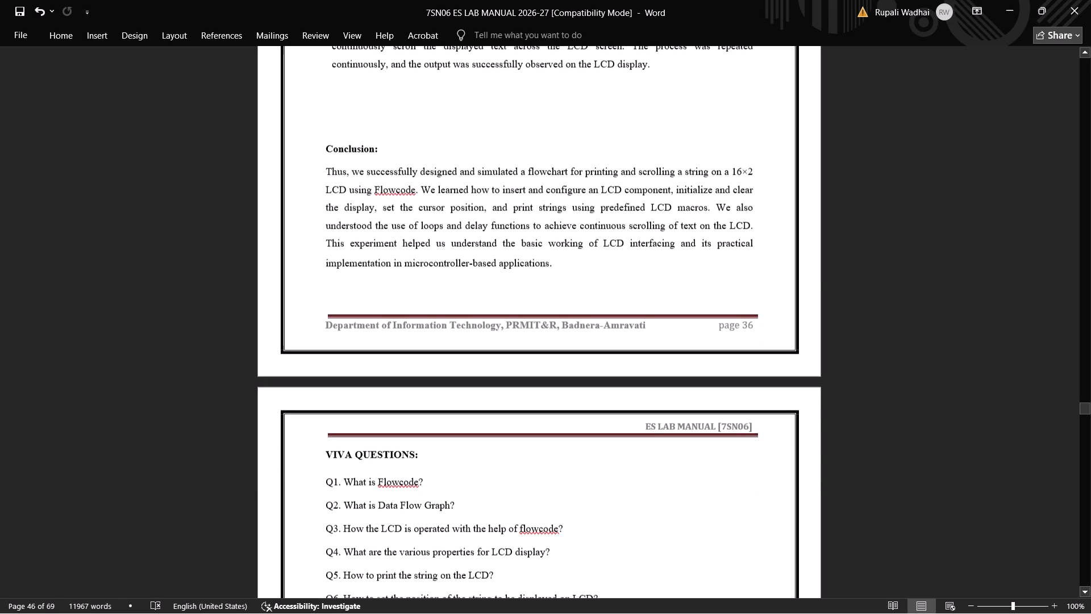
scroll(546, 264, up, 2)
scroll(546, 264, down, 3)
scroll(546, 264, up, 1)
scroll(546, 264, down, 5)
scroll(546, 264, up, 1)
scroll(546, 264, down, 12)
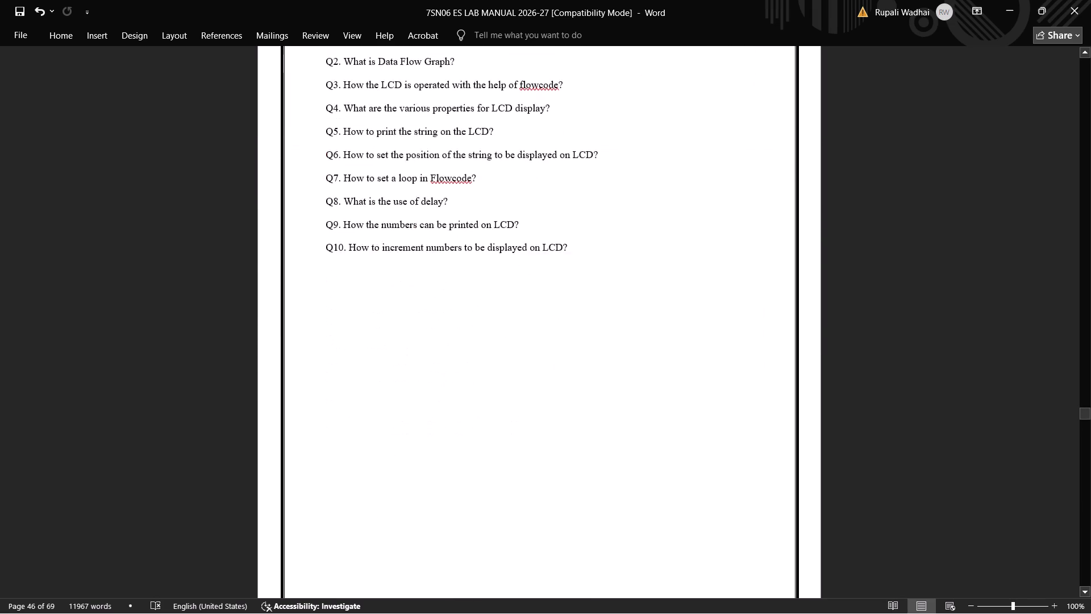
Copy the Experiment No. 6(B) observation paragraph from the ES SS PDF and paste it beneath the Observation heading on page 40 of the manual.
scroll(546, 264, down, 14)
scroll(546, 263, down, 20)
scroll(546, 263, down, 11)
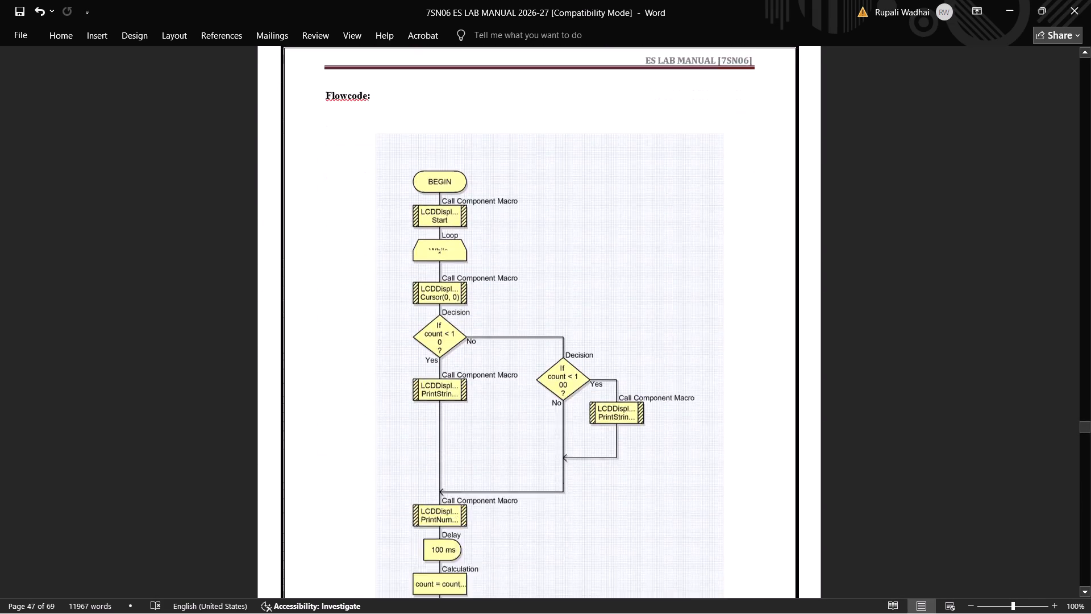
scroll(546, 259, down, 20)
scroll(546, 259, down, 6)
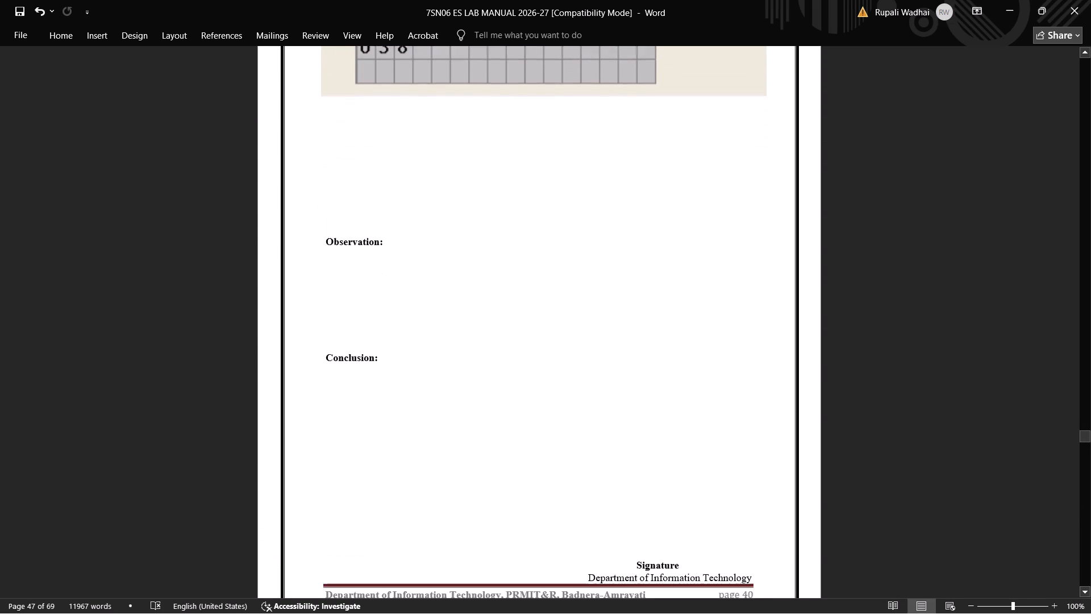
click(365, 261)
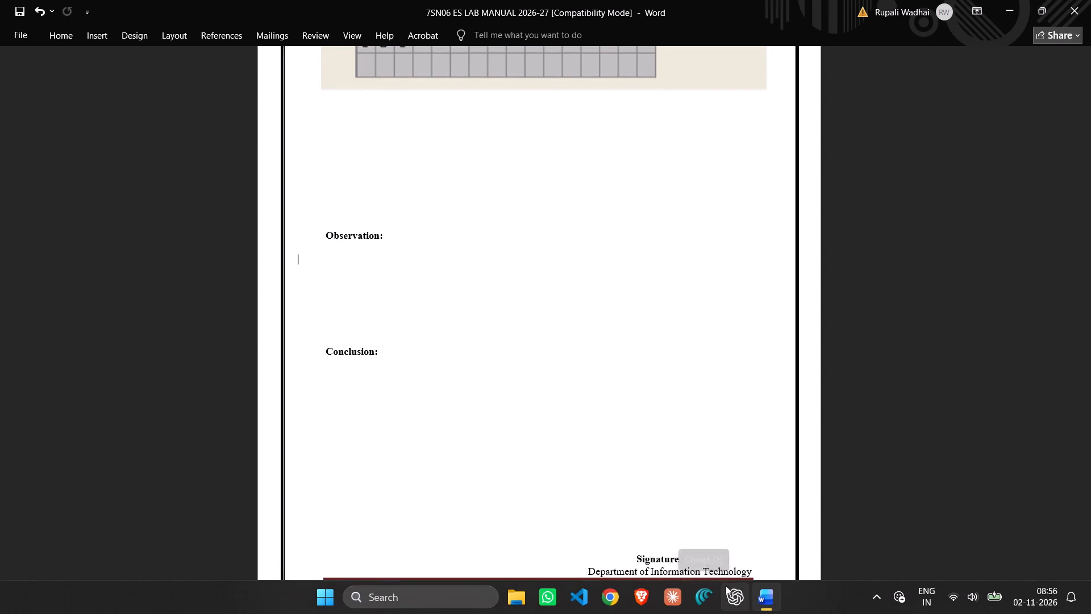
drag(413, 482, 411, 460)
key(ctrl+super+Right)
drag(438, 437, 453, 435)
key(ctrl+super+Left)
scroll(546, 267, down, 20)
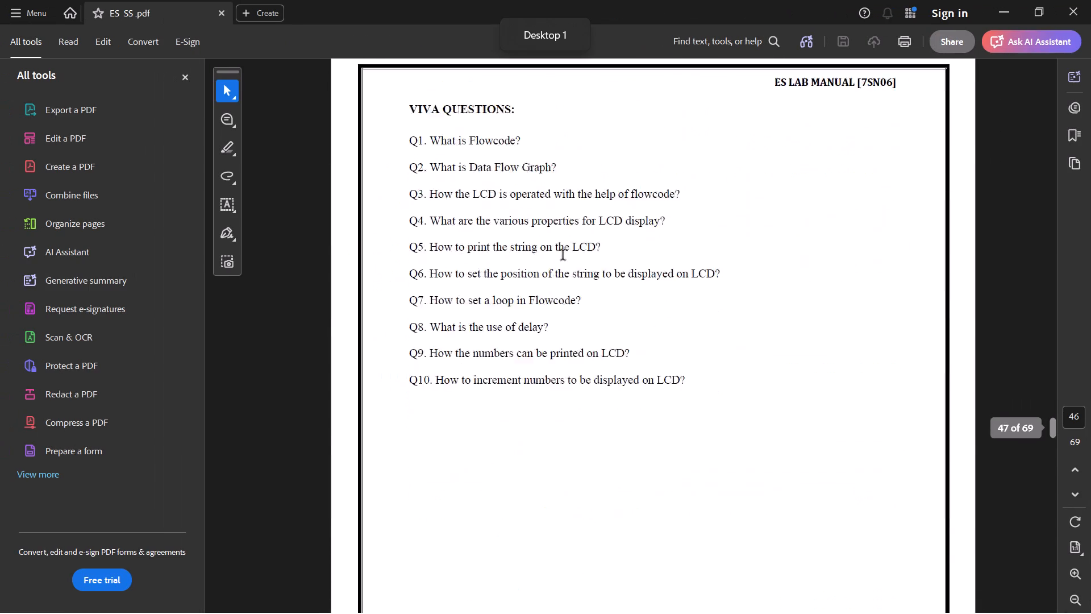
click(564, 256)
scroll(564, 256, down, 17)
scroll(564, 255, down, 6)
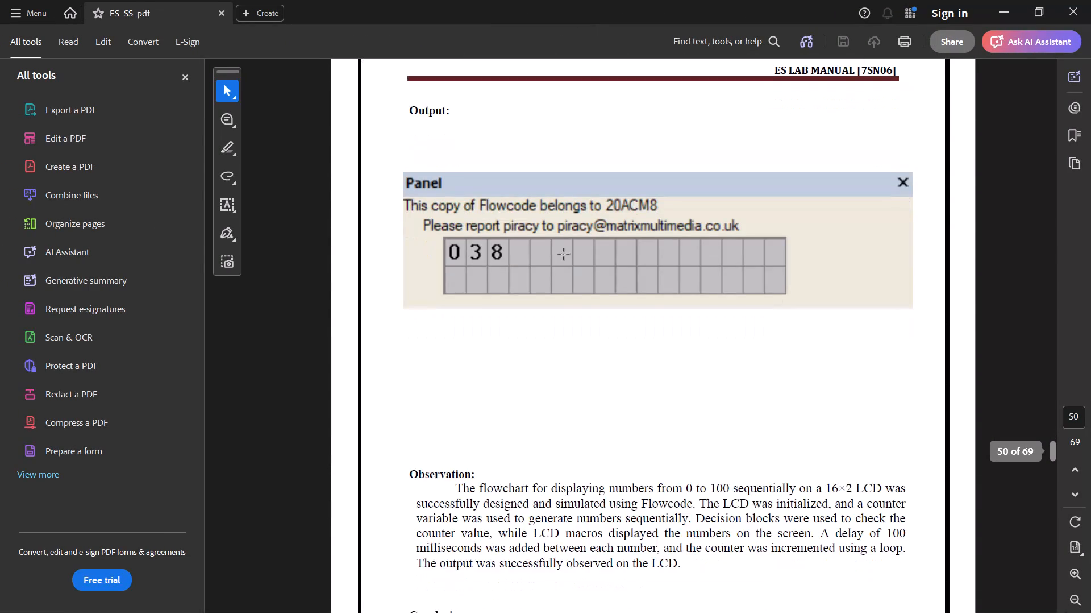
scroll(564, 255, down, 6)
scroll(614, 209, up, 4)
drag(689, 406, 455, 327)
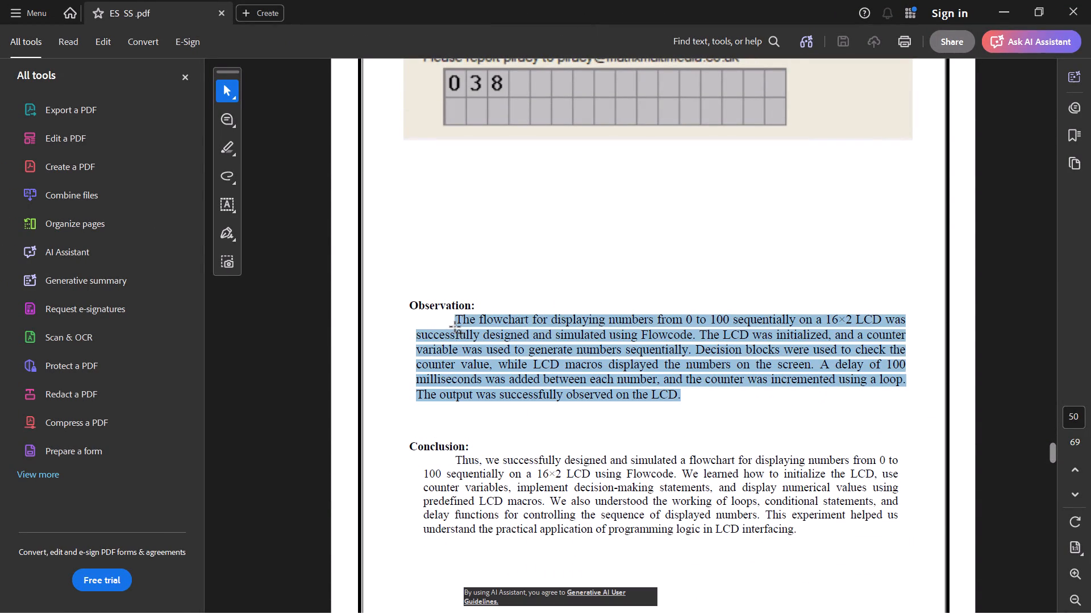
key(ctrl+c)
click(455, 327)
key(ctrl+super+Right)
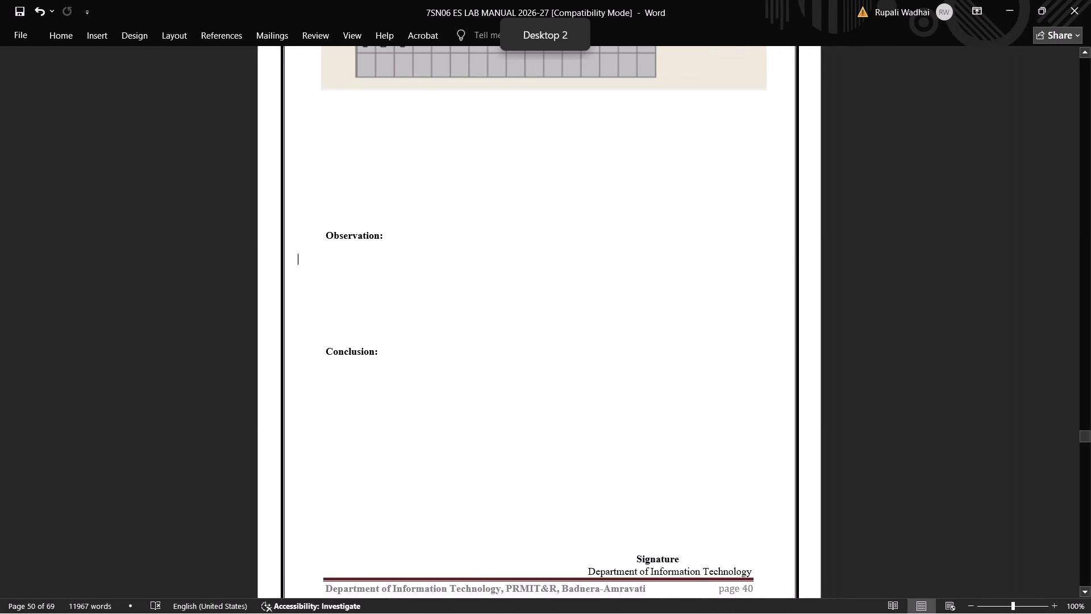
key(ctrl+v)
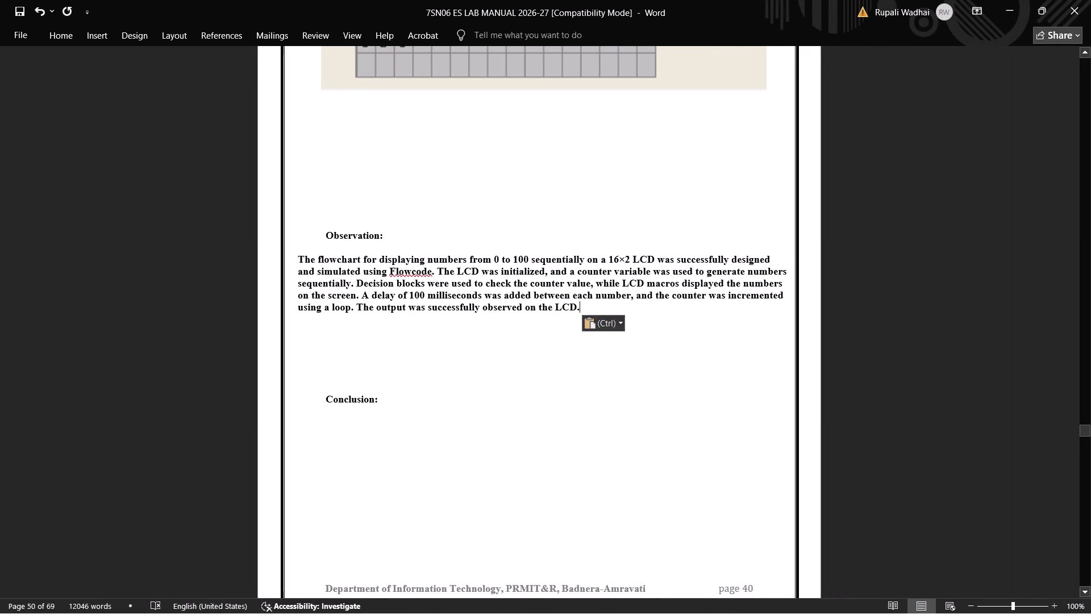
Remove the bold from the pasted observation paragraph on page 40 and set its line spacing to 1.5.
drag(589, 313, 285, 259)
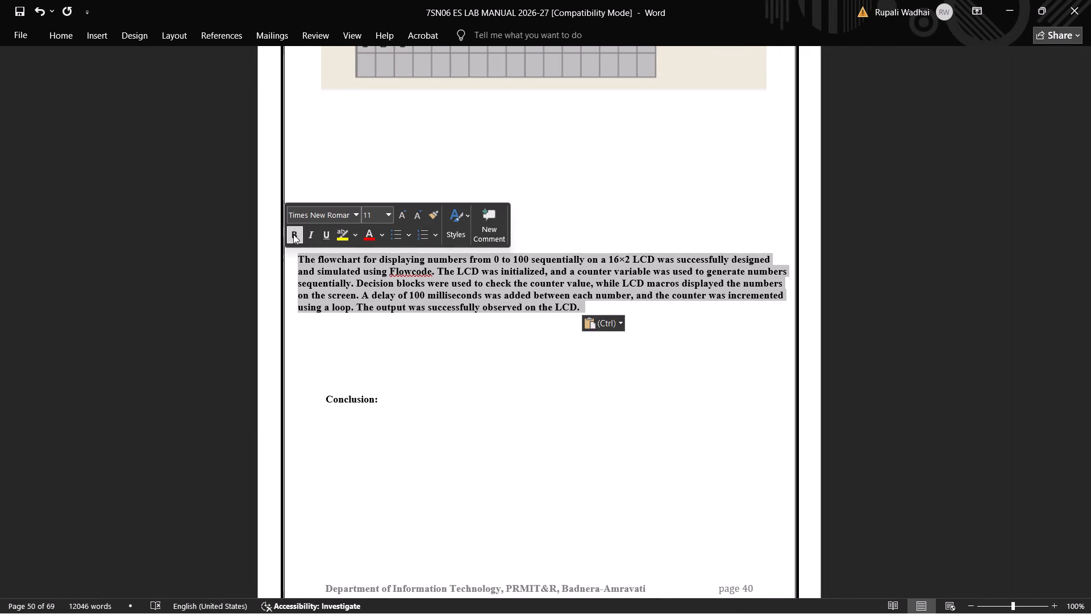
click(293, 234)
click(56, 30)
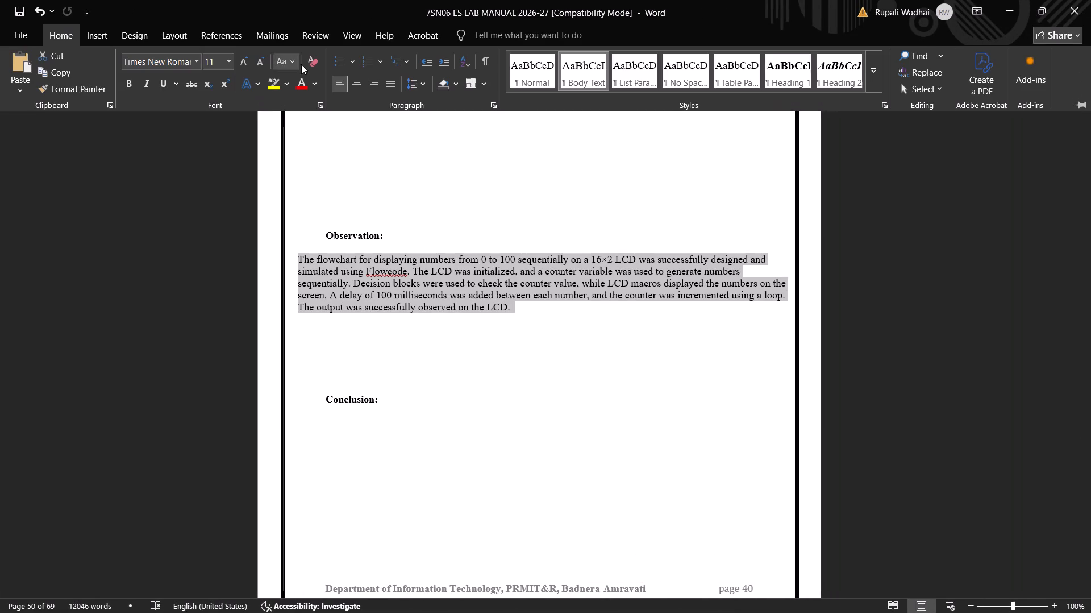
click(418, 86)
click(423, 134)
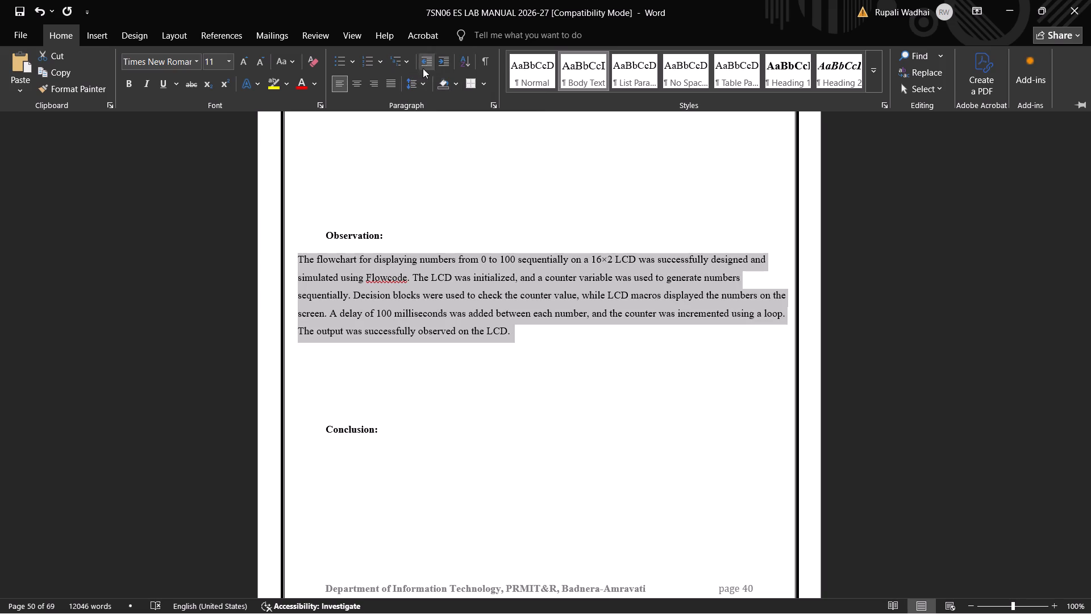
Set the observation paragraph's right indent to about 1.3 cm and justify its text.
click(166, 32)
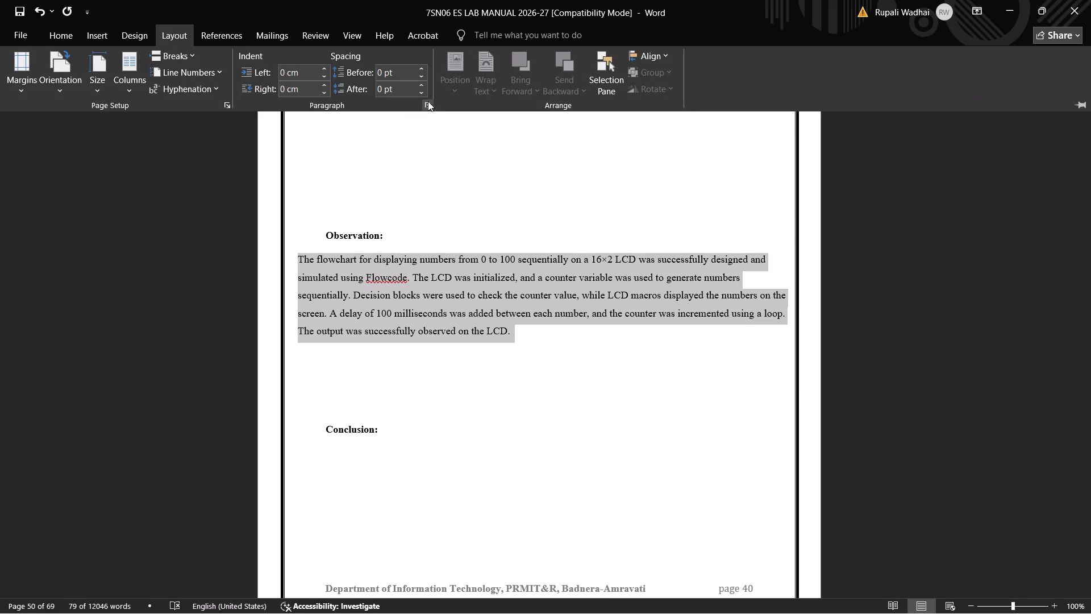
click(323, 81)
triple_click(323, 82)
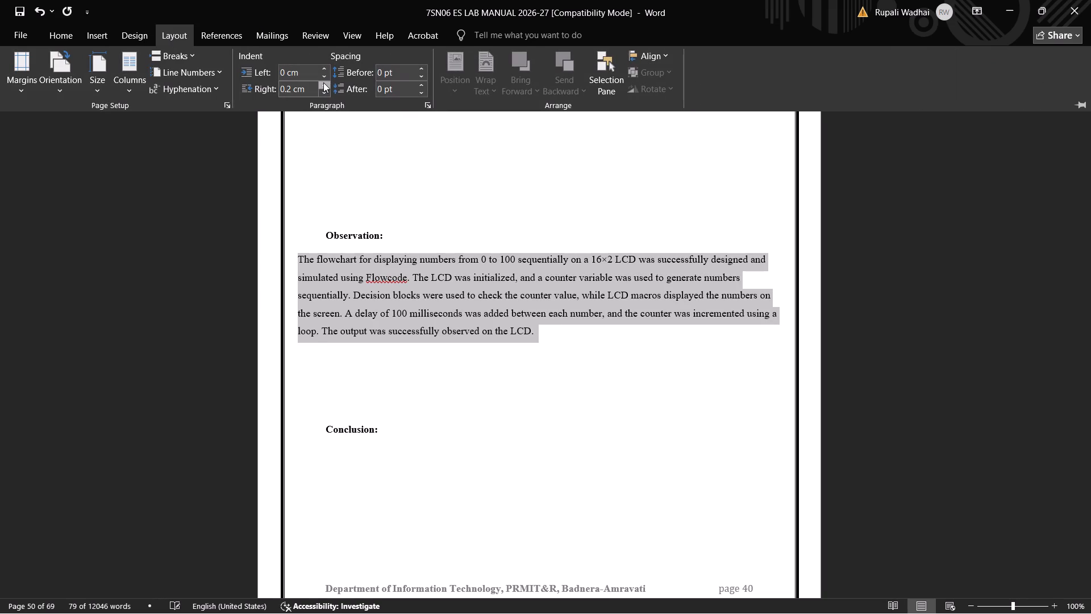
triple_click(323, 82)
triple_click(323, 82)
triple_click(323, 82)
triple_click(323, 82)
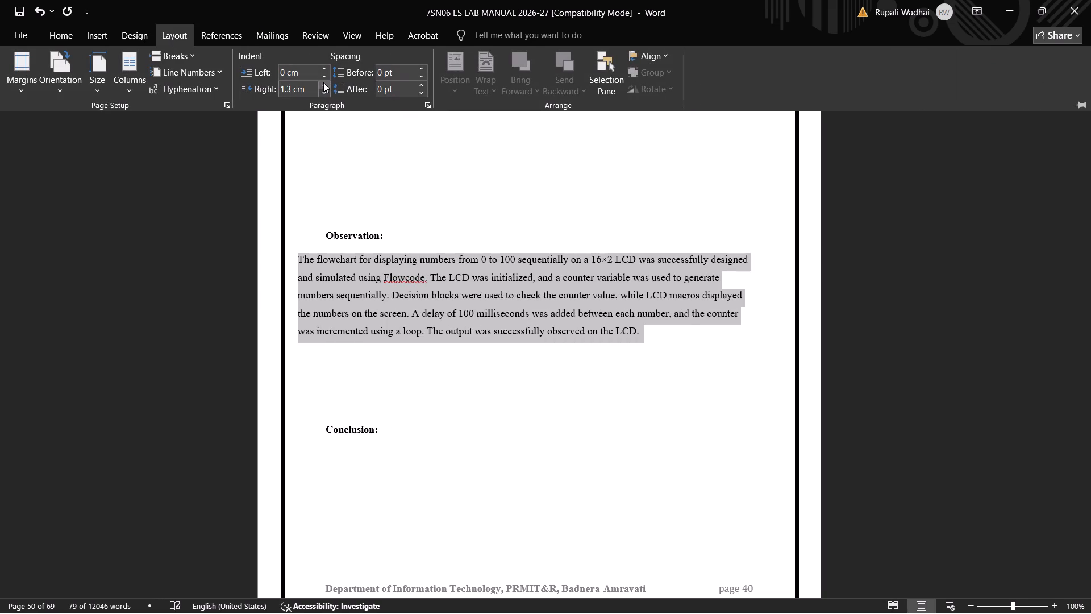
click(323, 82)
double_click(326, 95)
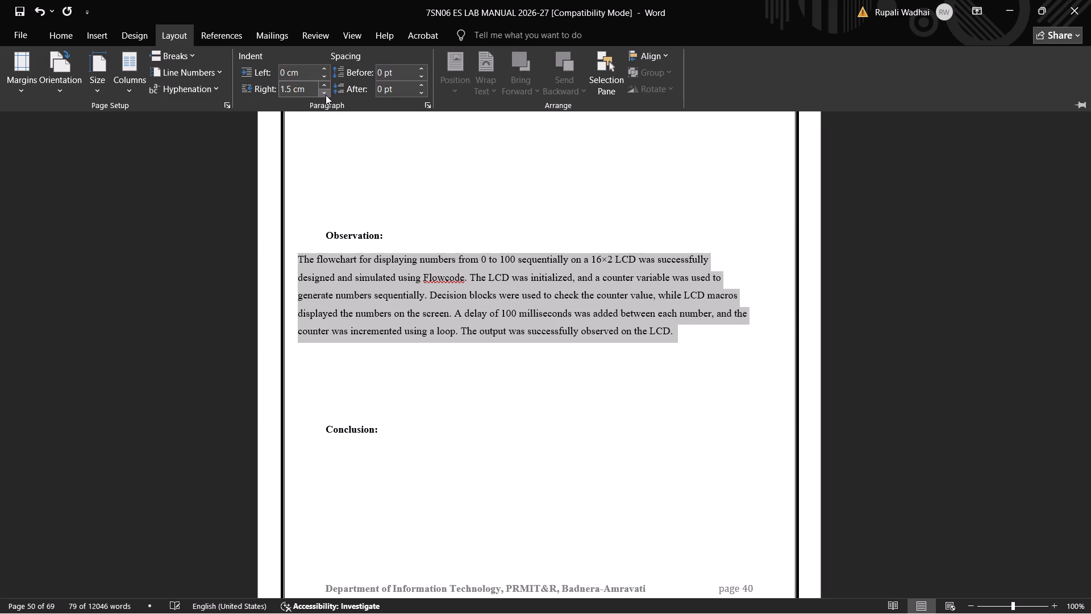
click(326, 95)
click(62, 30)
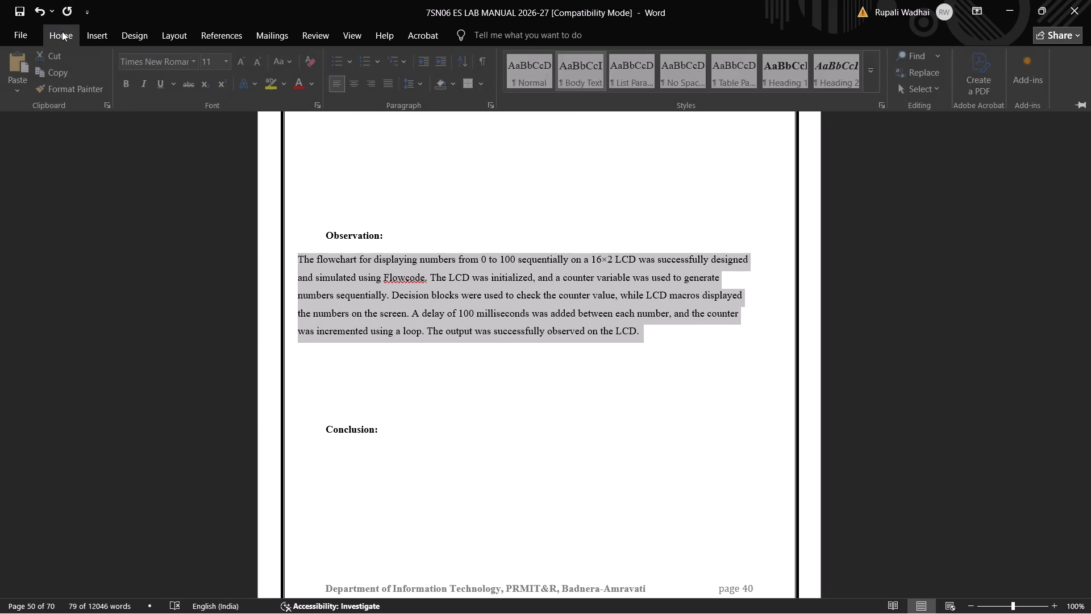
click(390, 85)
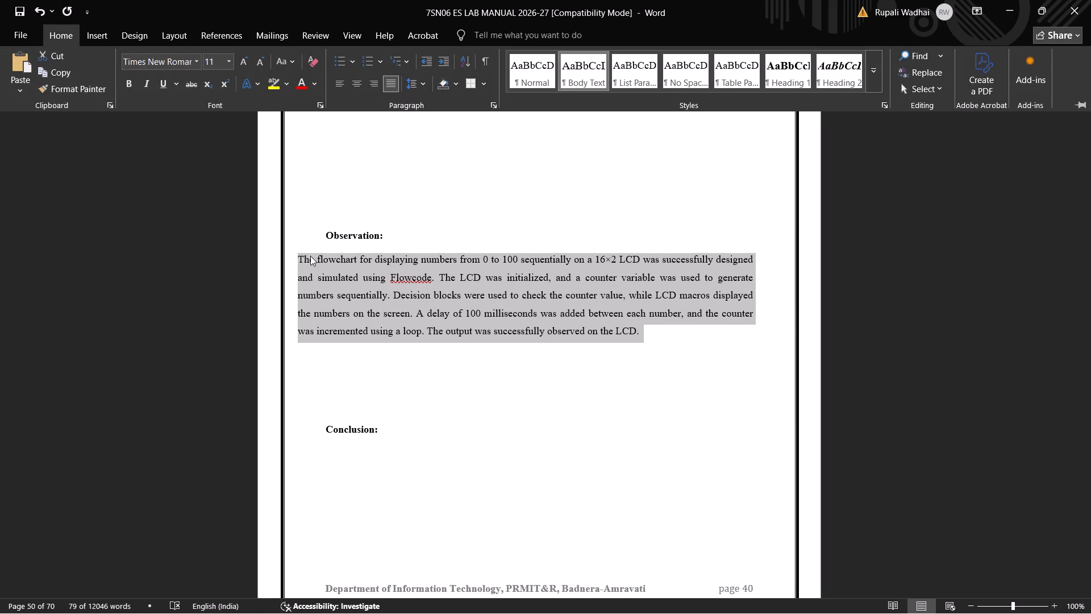
Indent the observation paragraph so its body sits just inside the Observation heading's left edge, with a deeper first-line indent.
double_click(298, 256)
key(Tab)
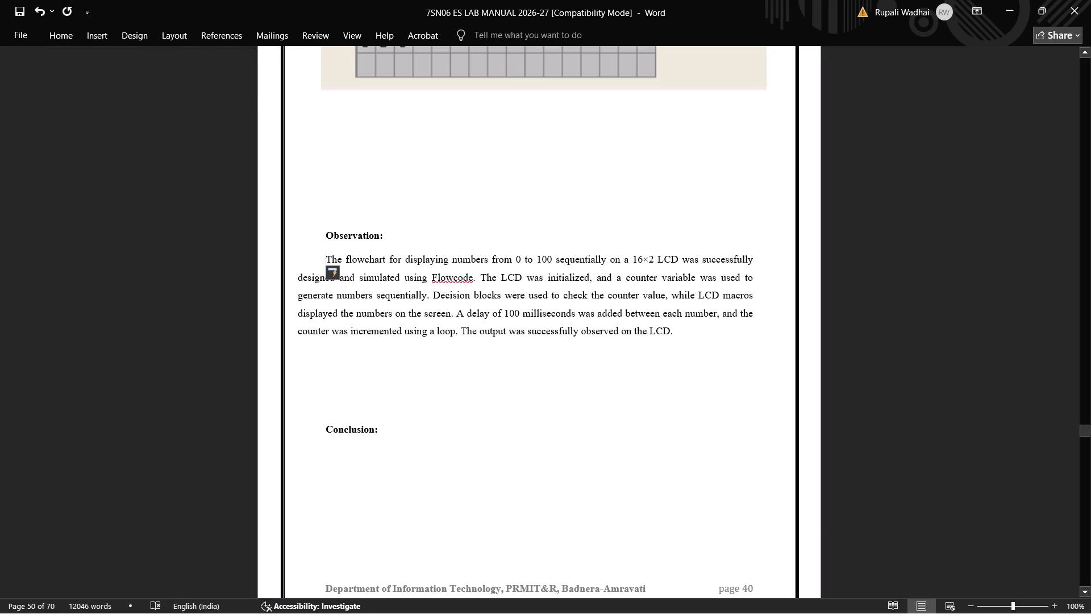
key(Tab)
click(295, 279)
key(Tab)
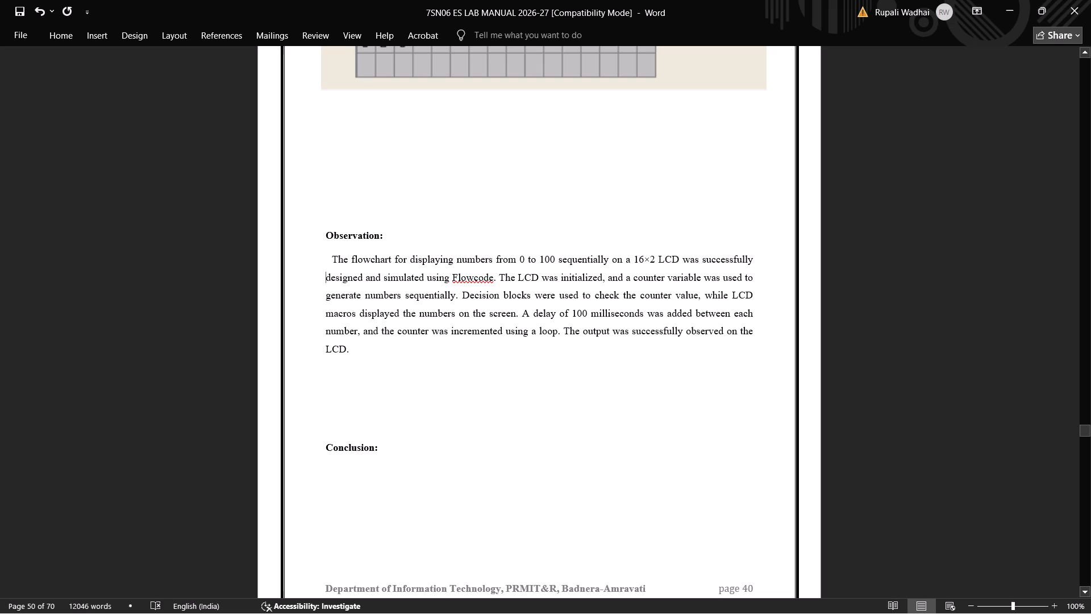
click(330, 258)
key(Tab)
key(Tab)
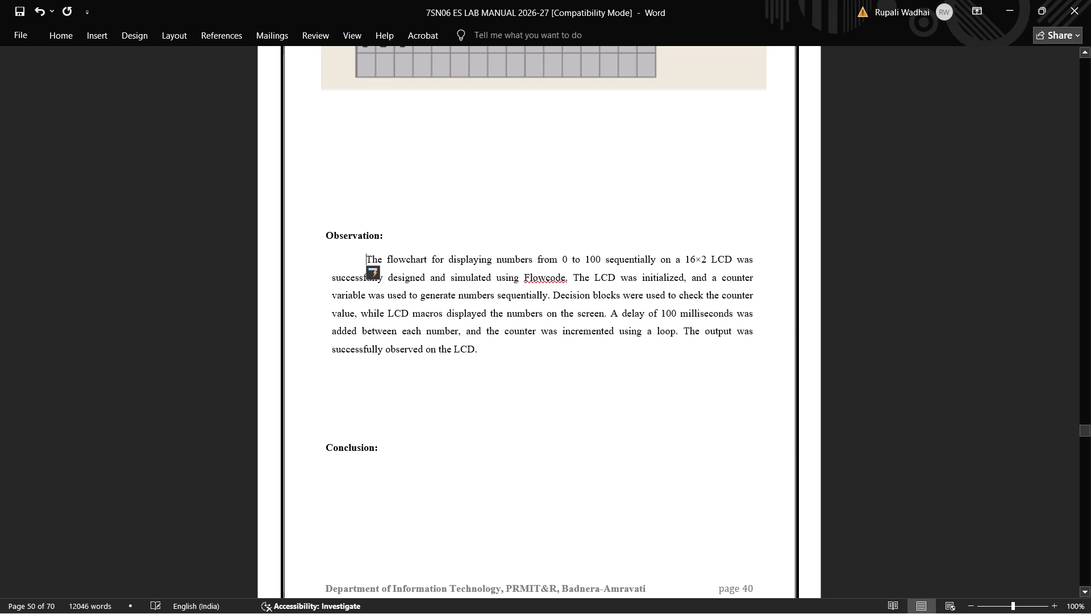
click(596, 378)
Copy the Experiment No. 6(B) conclusion paragraph from the ES SS PDF and paste it beneath the Conclusion heading on page 40 of the manual.
scroll(563, 379, up, 8)
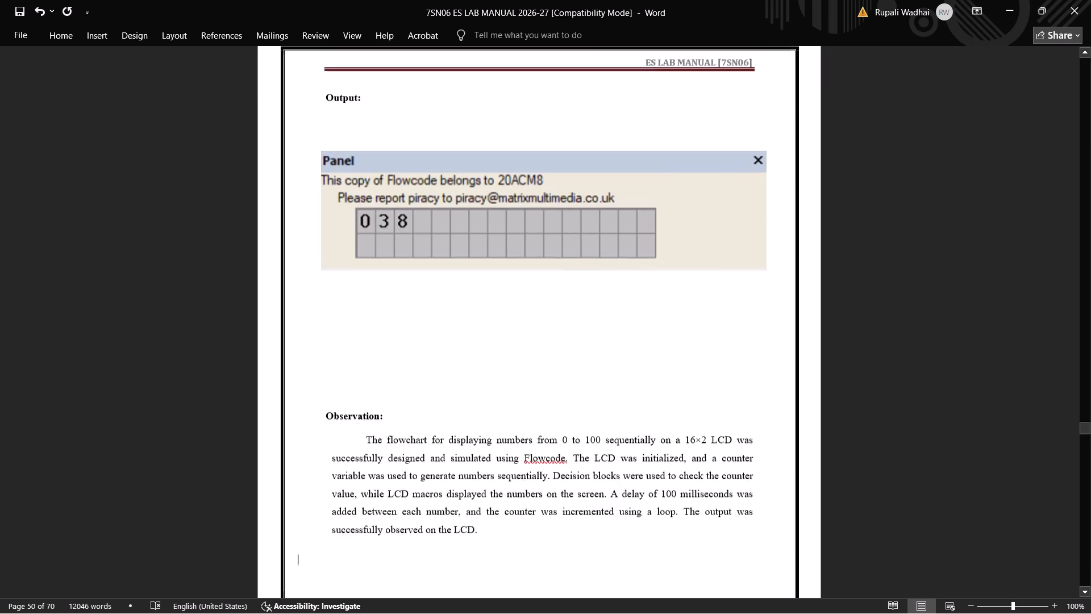
scroll(563, 379, up, 19)
scroll(563, 378, down, 17)
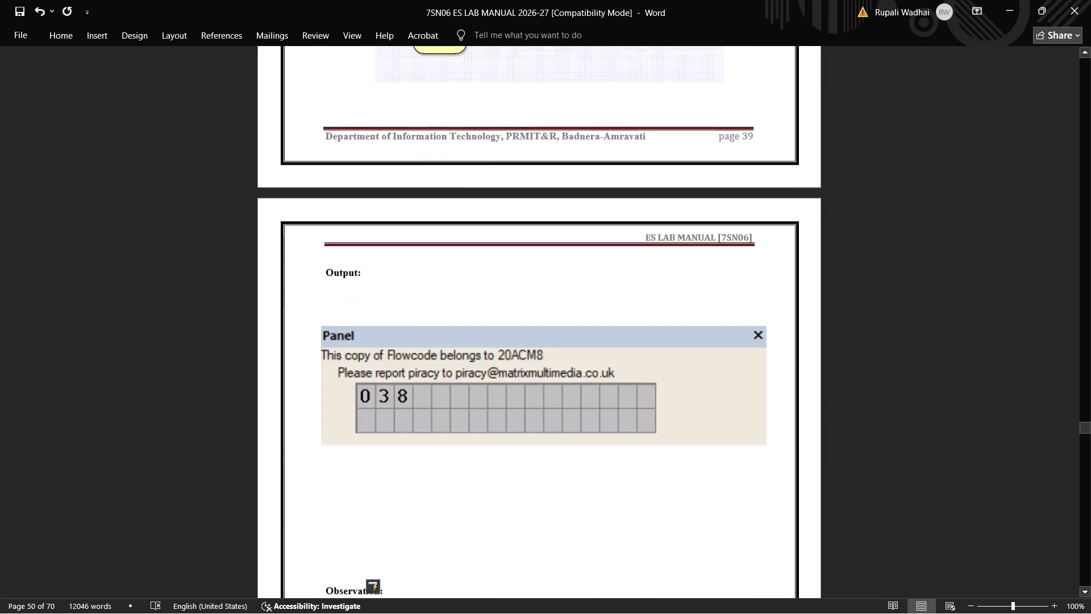
scroll(561, 346, down, 15)
click(382, 314)
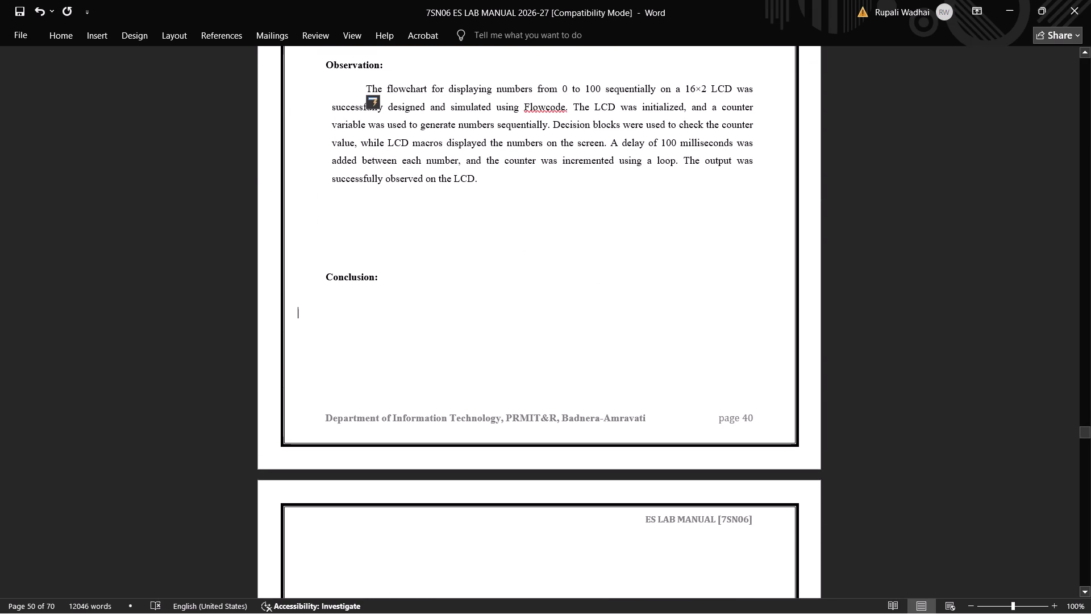
drag(460, 288, 467, 294)
key(ctrl+super+Left)
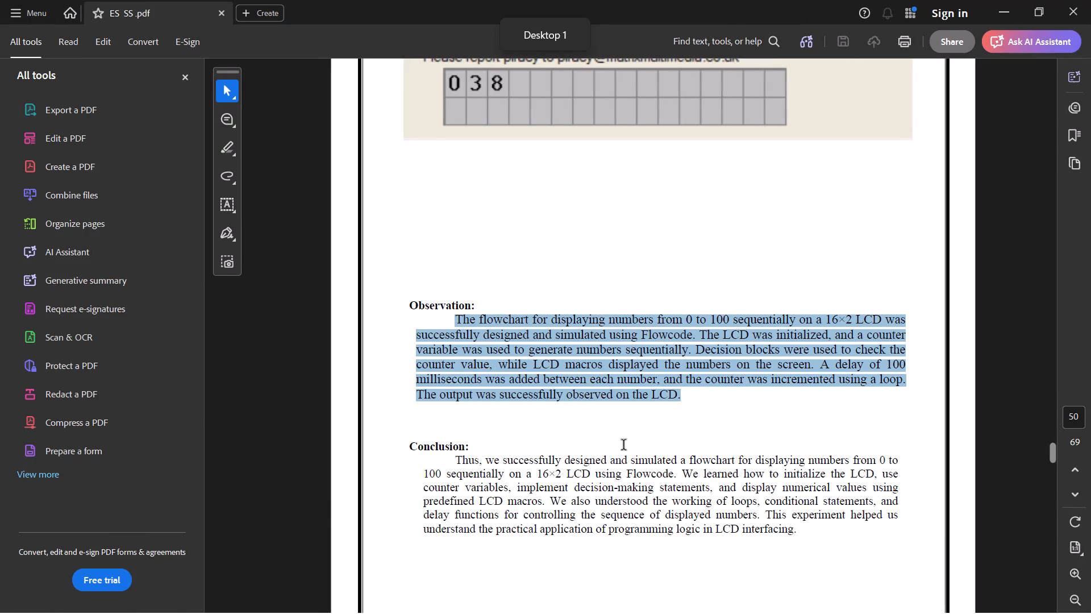
drag(805, 541, 463, 473)
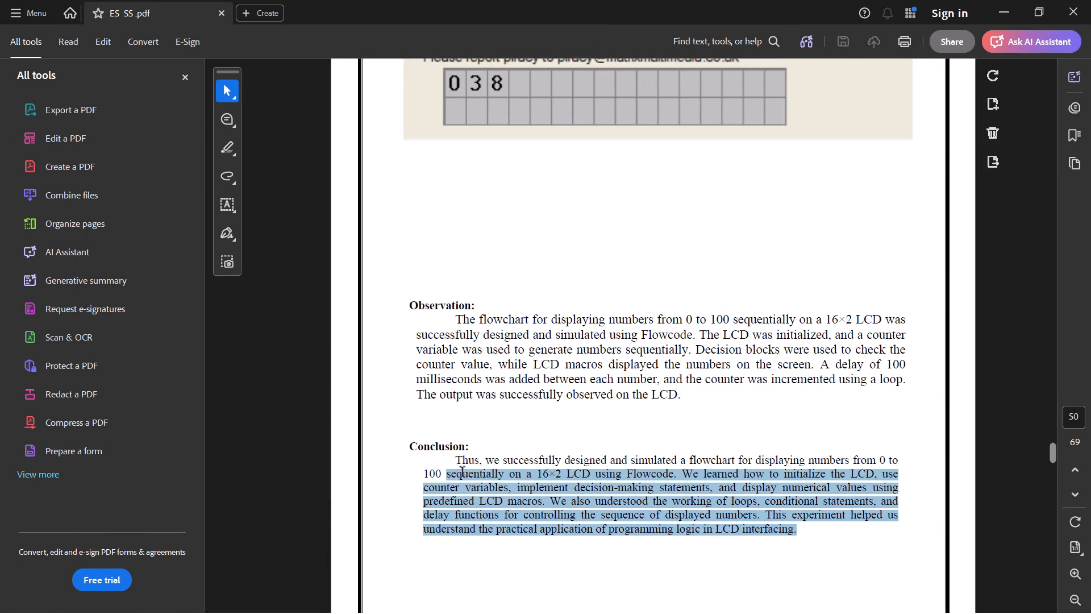
drag(463, 473, 458, 466)
key(ctrl+c)
click(458, 464)
key(ctrl+super+Right)
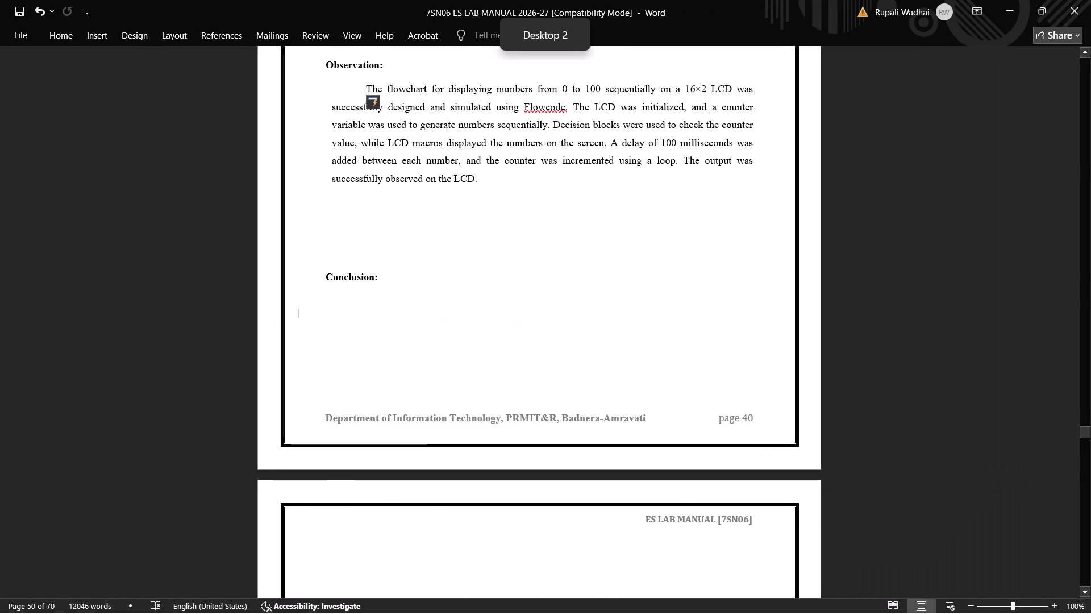
key(ctrl+v)
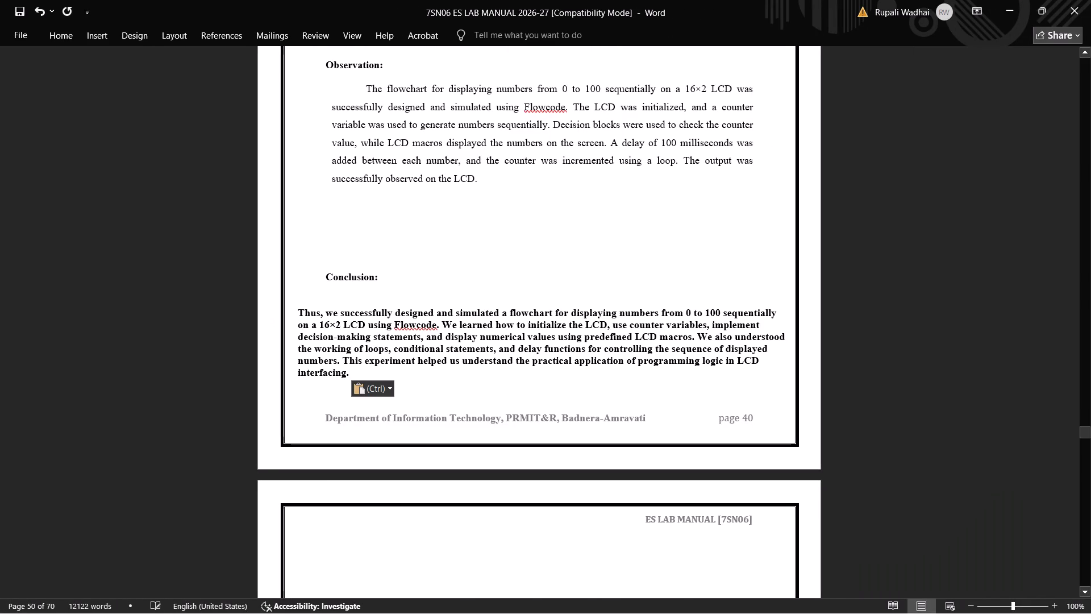
Remove the bold from the pasted conclusion paragraph, justify it, and set its line spacing to 1.5.
drag(398, 375, 290, 314)
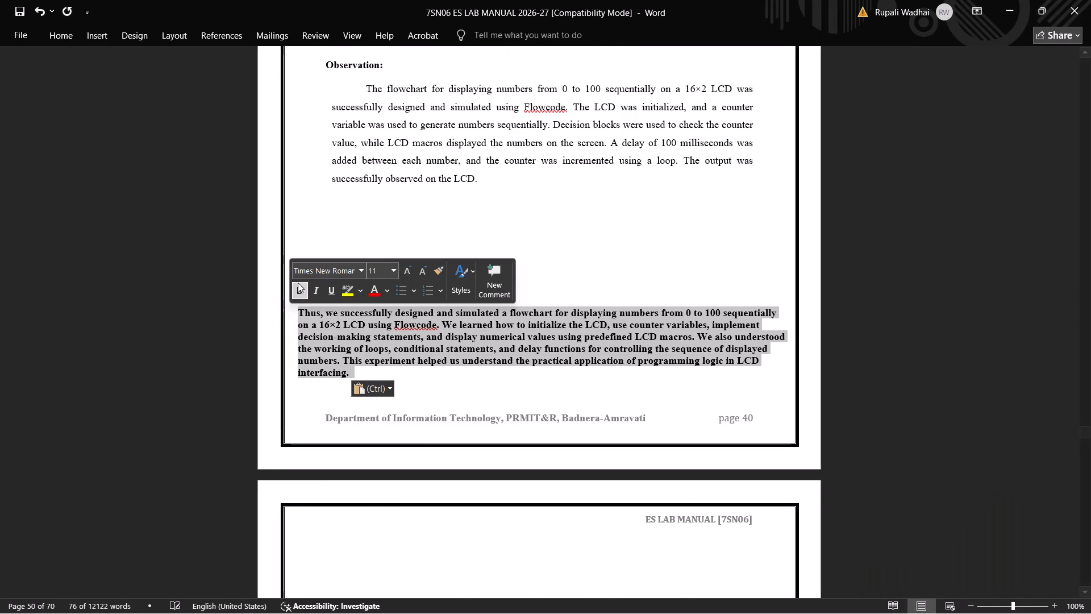
click(298, 285)
click(55, 32)
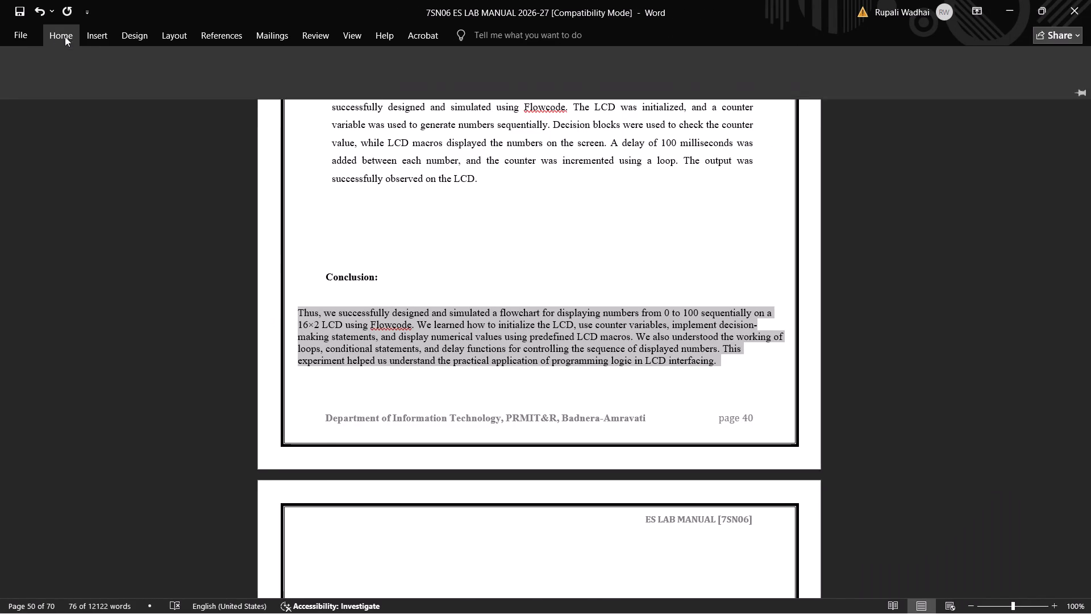
click(376, 90)
click(395, 80)
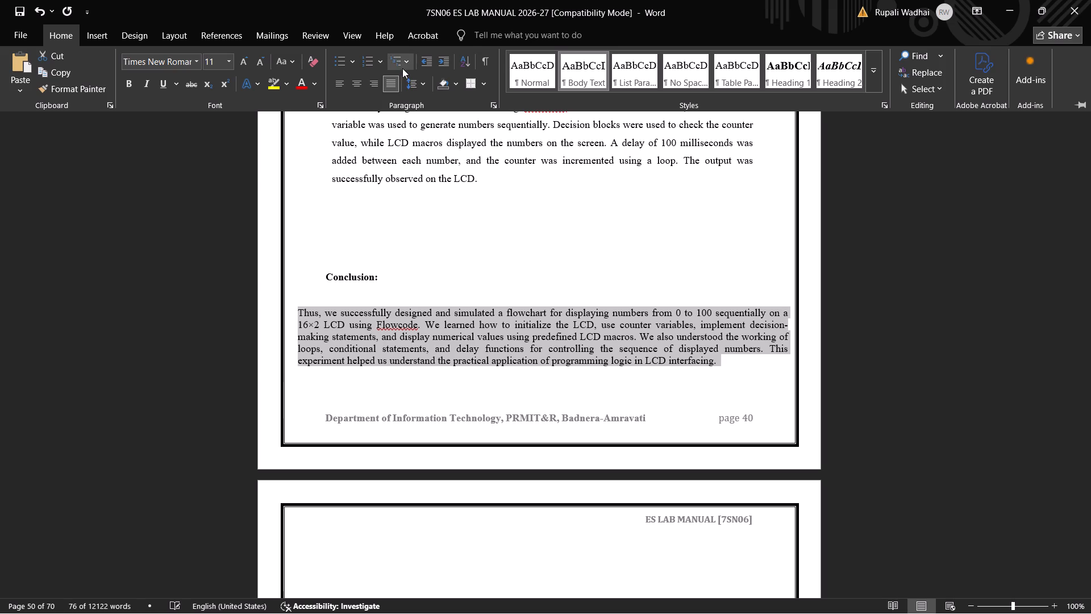
click(419, 80)
click(432, 144)
click(424, 77)
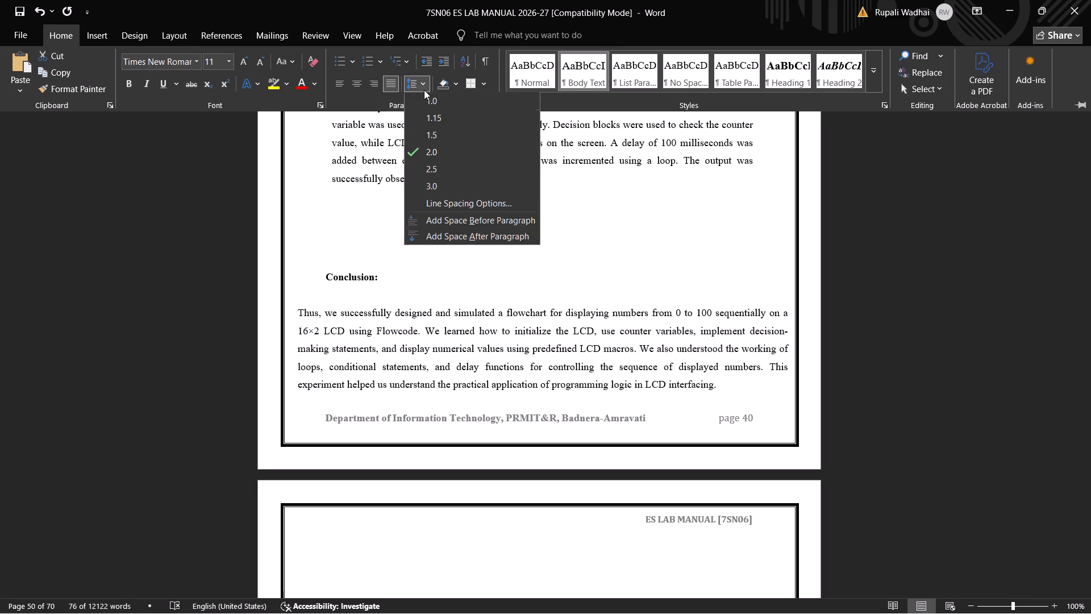
click(424, 134)
Increase the conclusion paragraph's right indent until its right edge lines up with the observation paragraph.
click(161, 44)
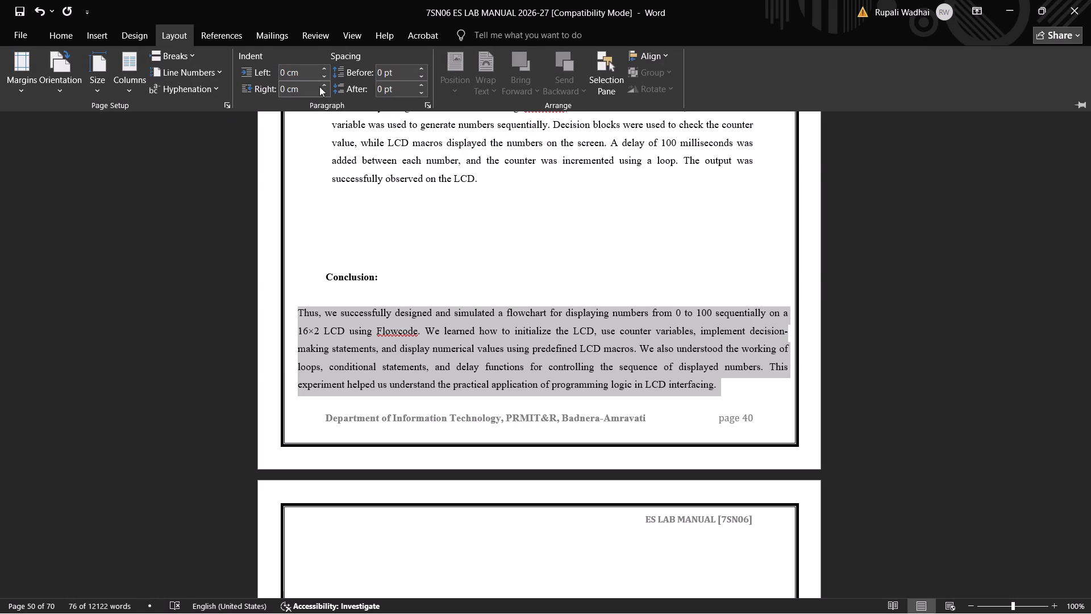
triple_click(329, 83)
triple_click(329, 83)
triple_click(329, 83)
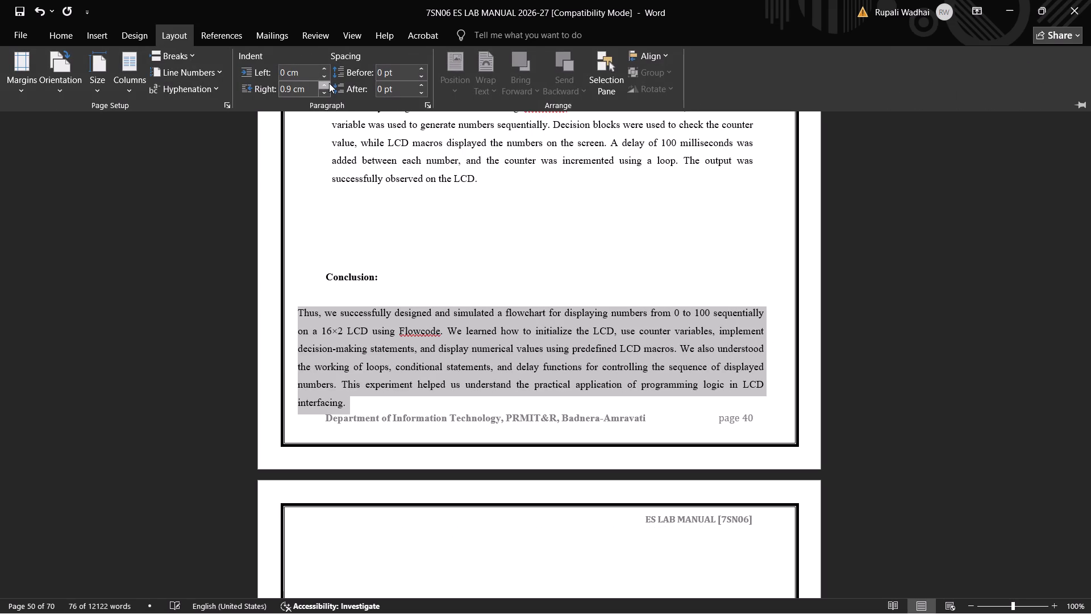
triple_click(329, 83)
click(329, 83)
Indent the conclusion paragraph so its body aligns with the Conclusion heading, with a further first-line indent.
click(303, 309)
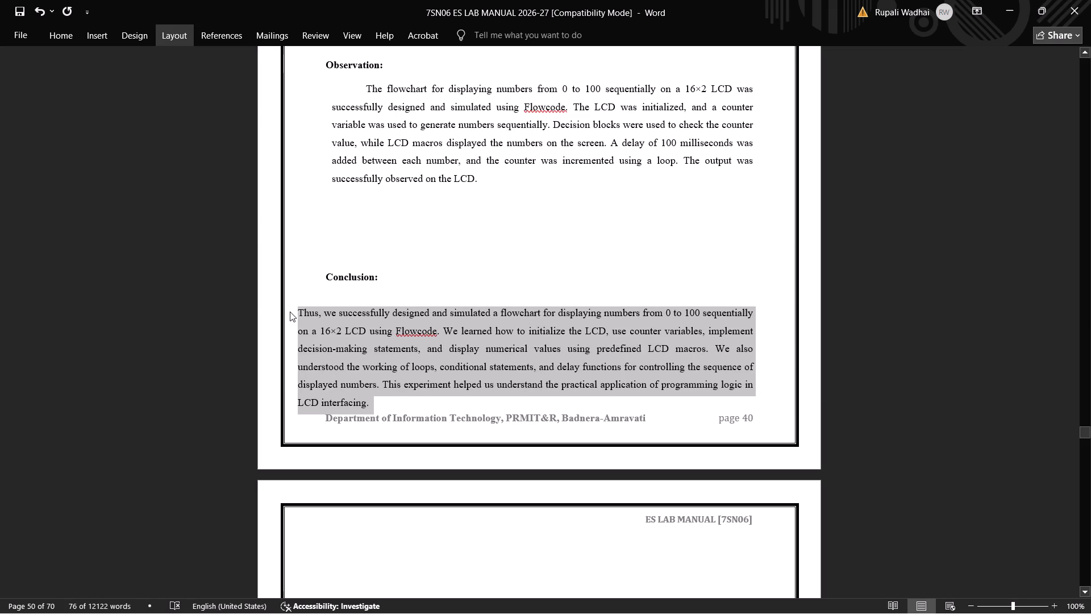
click(290, 312)
key(Tab)
key(Tab)
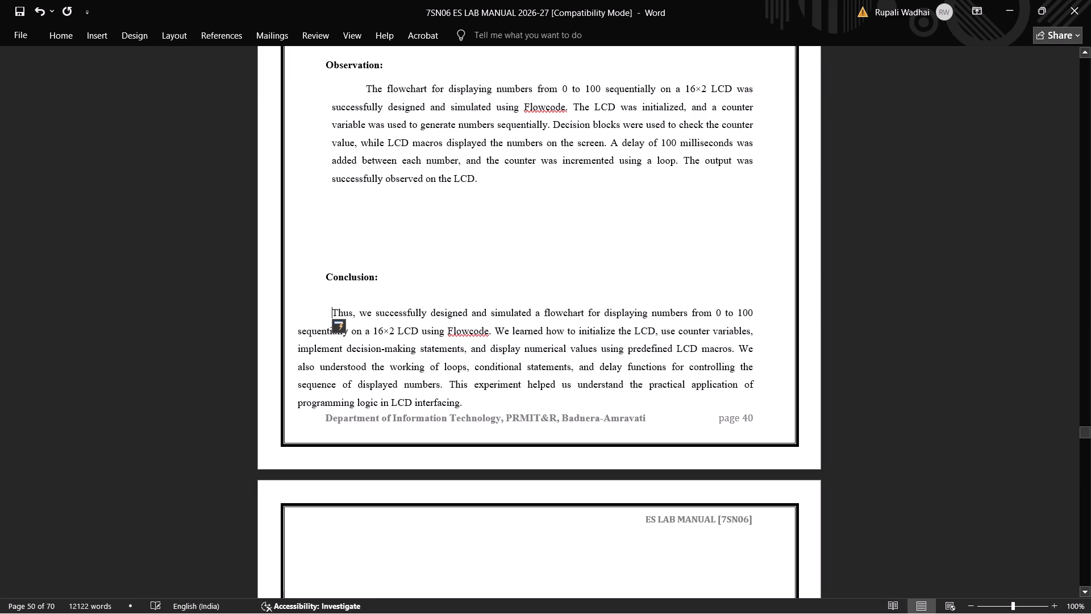
key(Tab)
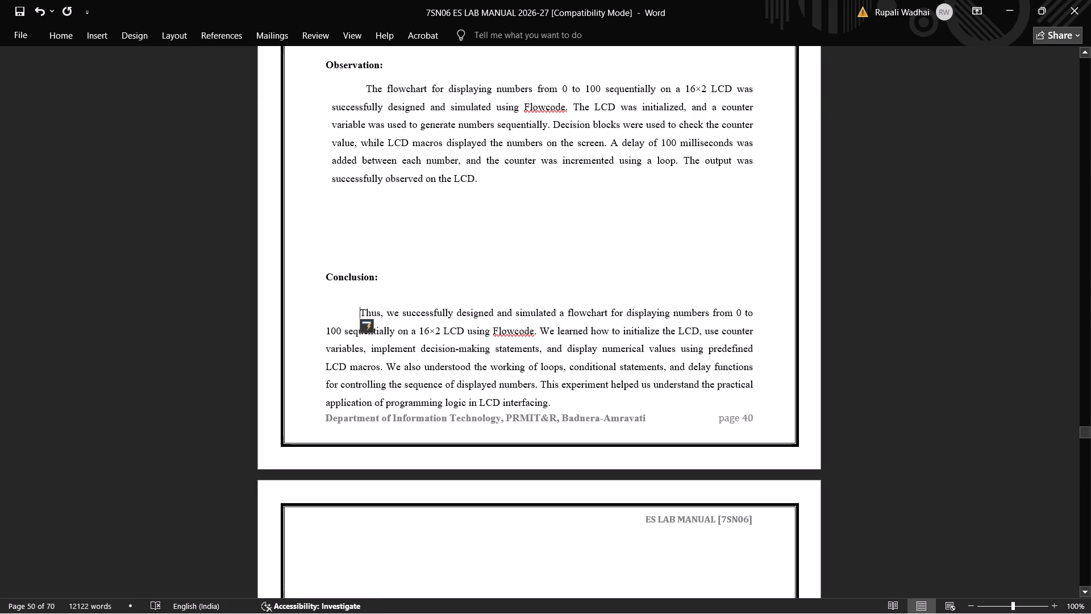
Delete the extra blank line between the Conclusion heading and its paragraph.
click(335, 301)
key(BackSpace)
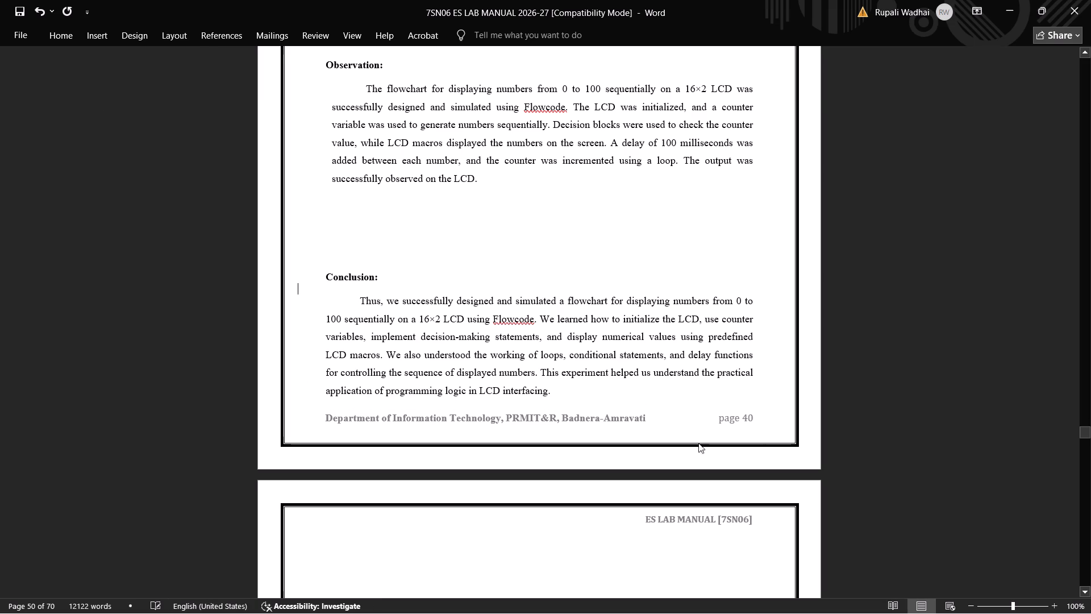
Delete the surplus blank lines between the observation paragraph and the Conclusion heading on page 40.
scroll(763, 447, down, 6)
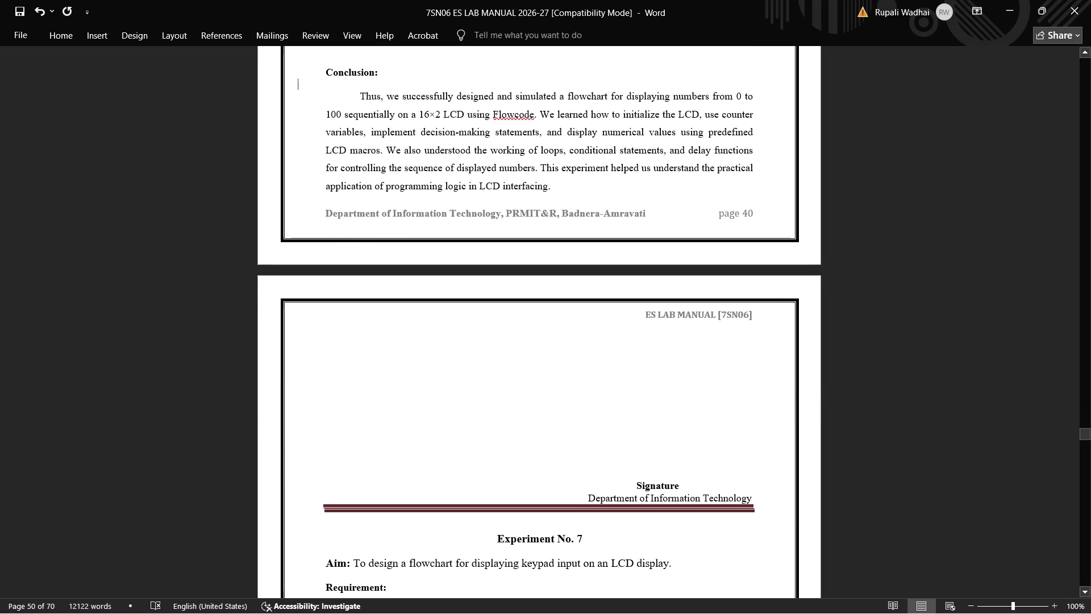
scroll(385, 421, up, 8)
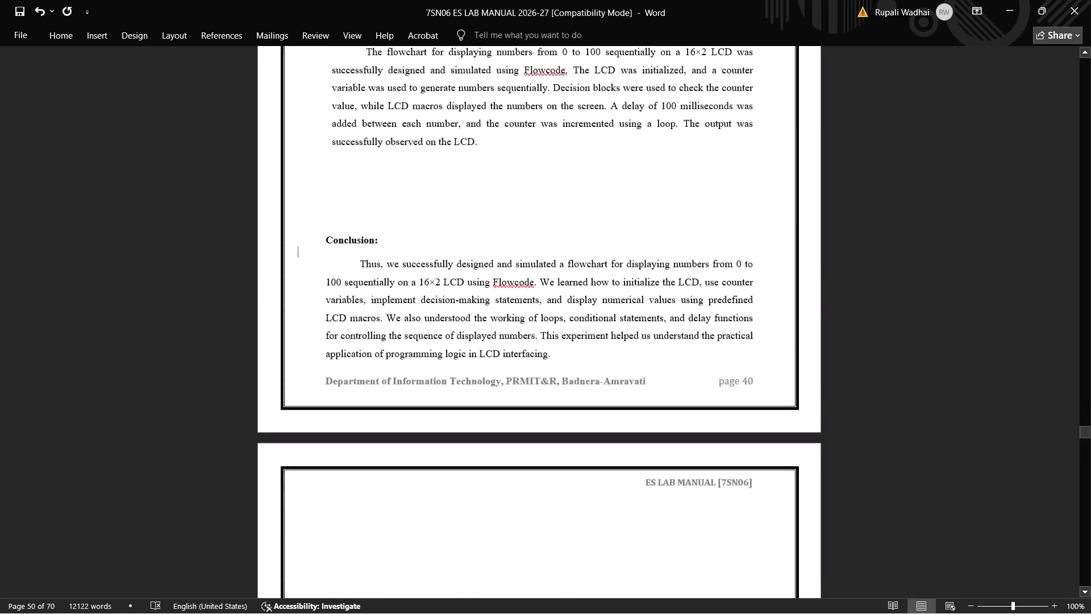
scroll(385, 421, up, 1)
click(347, 338)
key(BackSpace)
key(BackSpace)
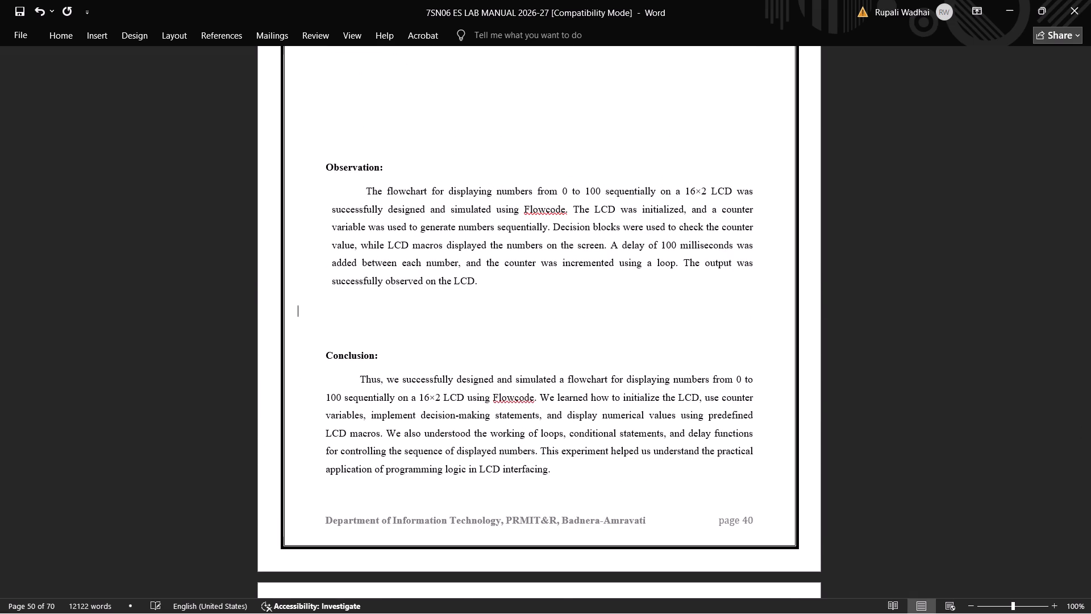
key(BackSpace)
key(BackSpace)
Delete the surplus blank lines between the Output panel image and the Observation heading on page 40.
scroll(320, 230, up, 3)
click(319, 229)
key(BackSpace)
key(BackSpace)
key(BackSpace)
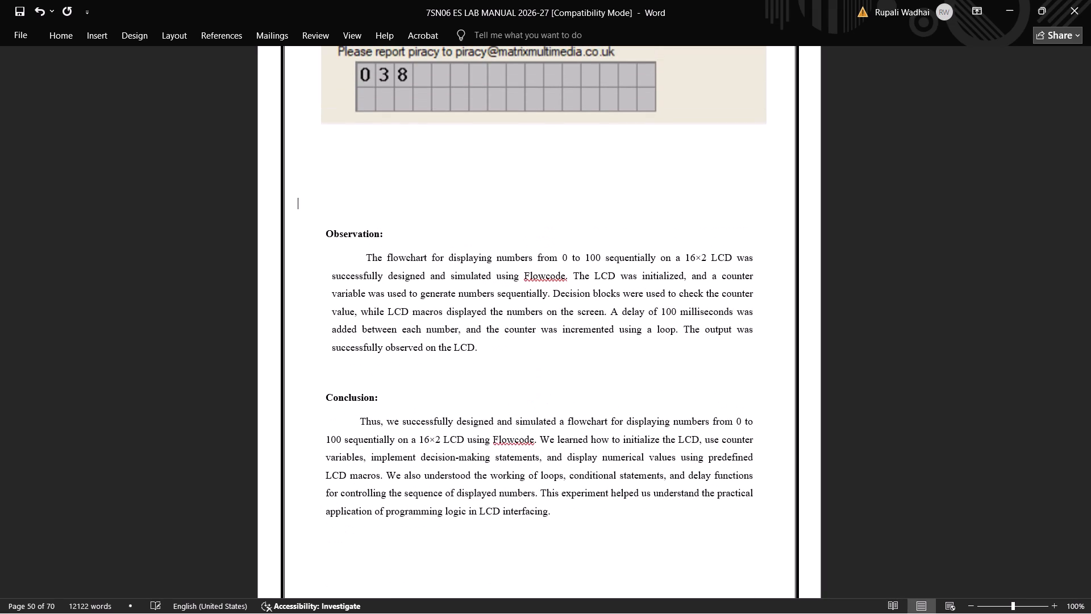
key(BackSpace)
key(BackSpace)
key(BackSpace)
scroll(447, 343, down, 10)
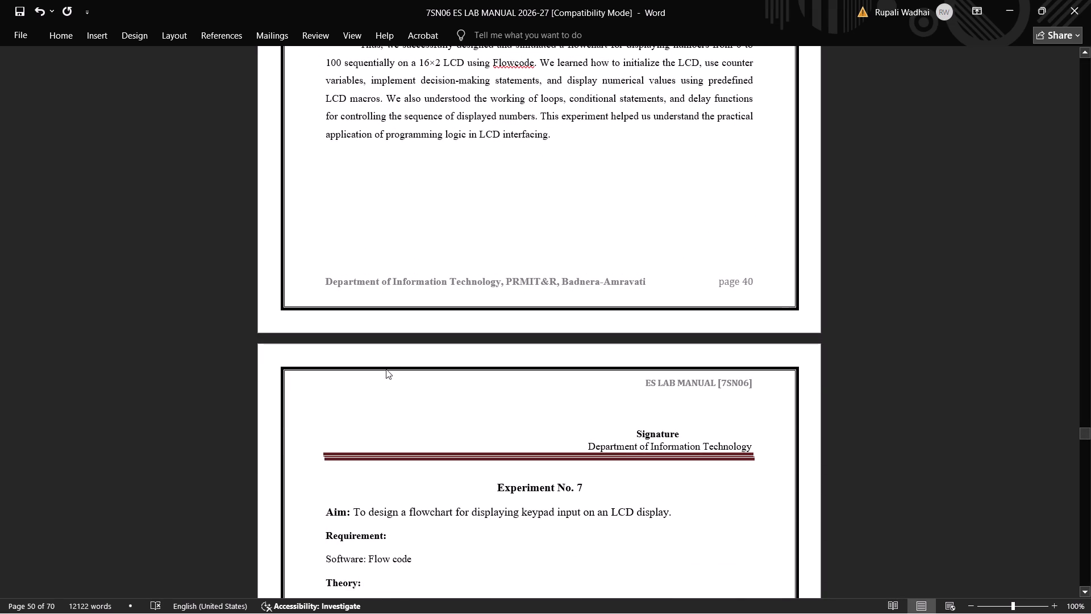
Delete the blank lines above the Signature block at the top of page 41 so it moves back onto page 40.
click(347, 404)
key(BackSpace)
key(BackSpace)
key(BackSpace)
key(BackSpace)
key(BackSpace)
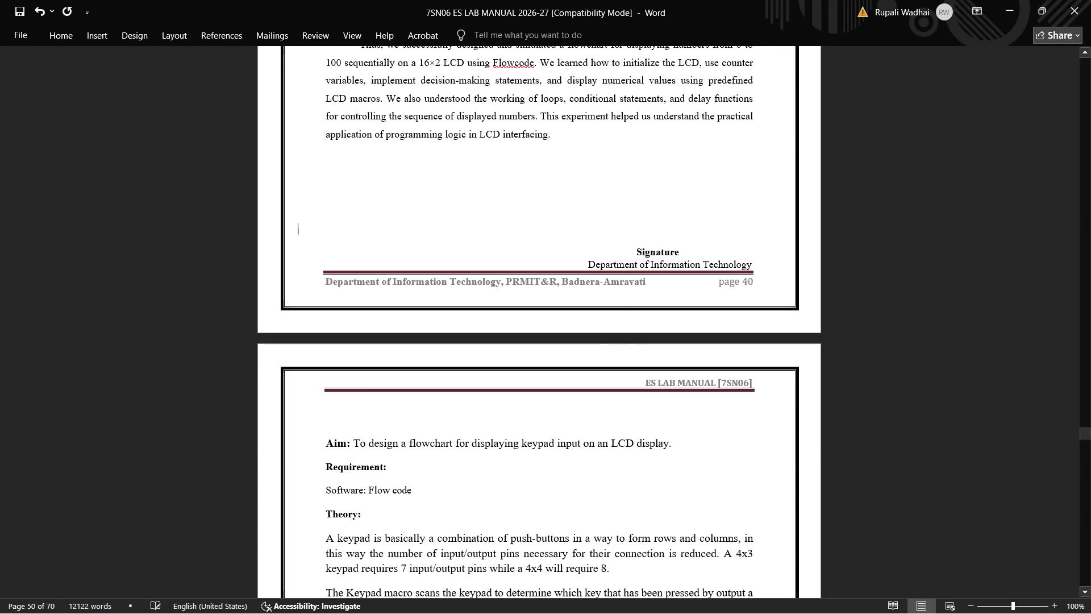
Review the layout of Experiment No. 6(B) from its title page through the flowchart, output, observation, conclusion and signature.
scroll(460, 304, up, 6)
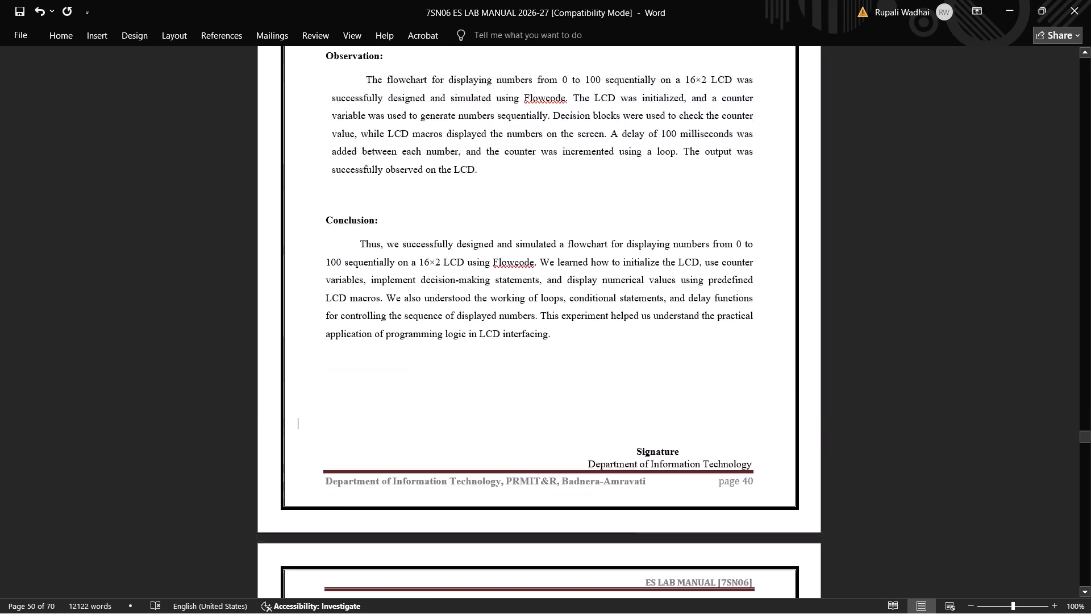
scroll(459, 304, up, 5)
click(355, 204)
scroll(555, 303, up, 8)
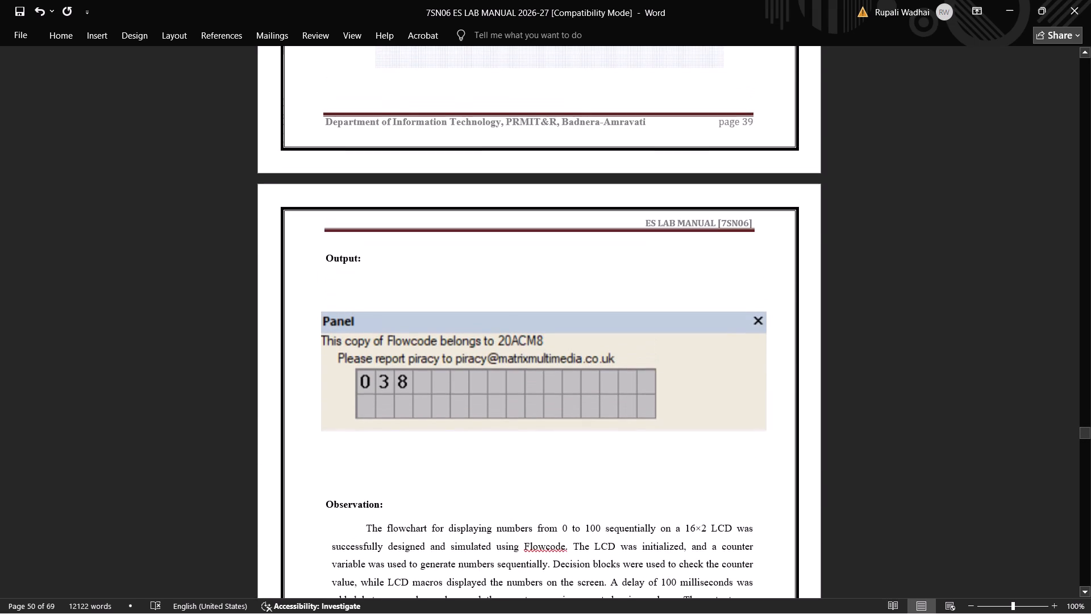
scroll(296, 265, up, 6)
scroll(352, 261, up, 4)
scroll(536, 282, up, 4)
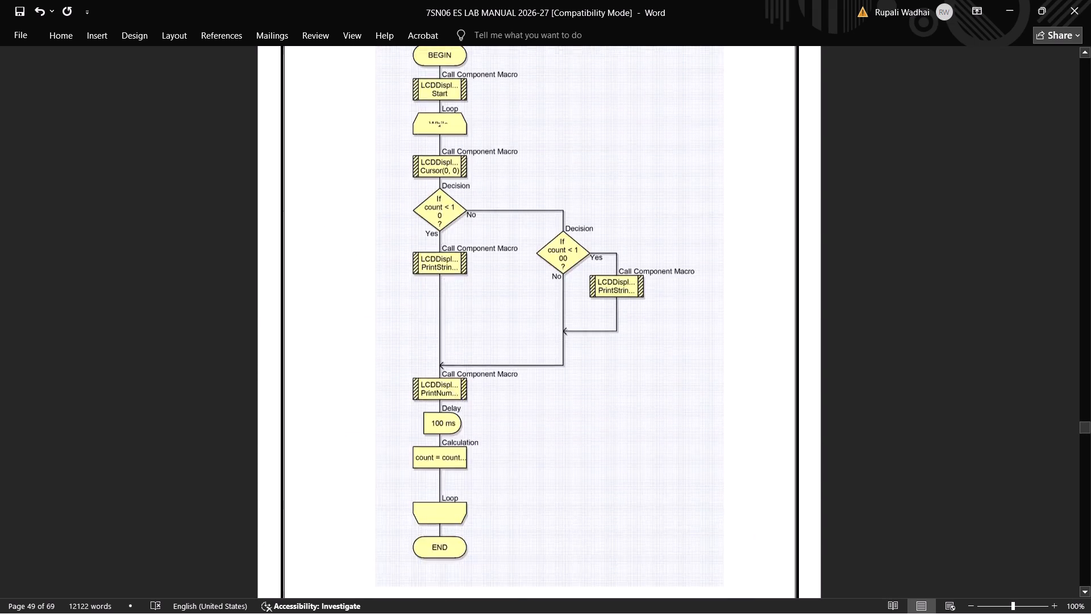
scroll(540, 282, up, 20)
scroll(540, 282, up, 12)
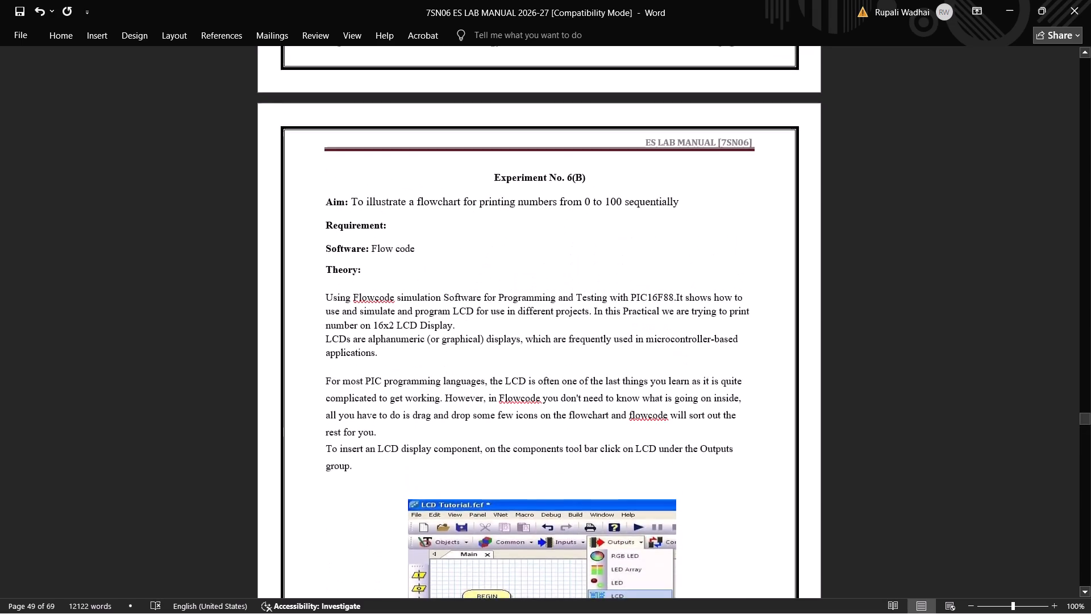
scroll(540, 282, down, 18)
scroll(540, 282, down, 5)
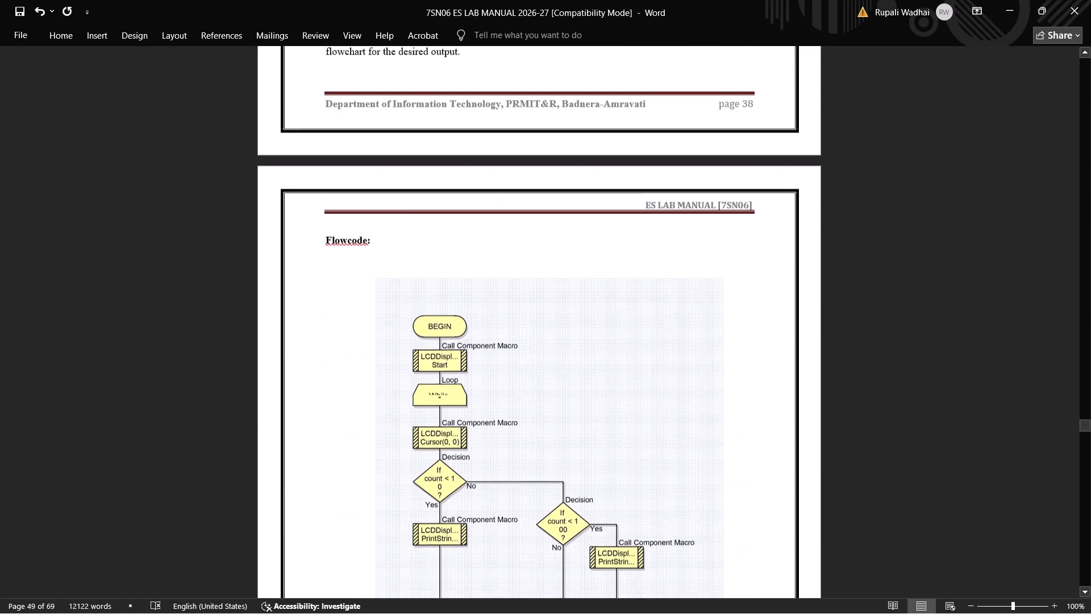
scroll(540, 282, down, 15)
scroll(540, 282, down, 7)
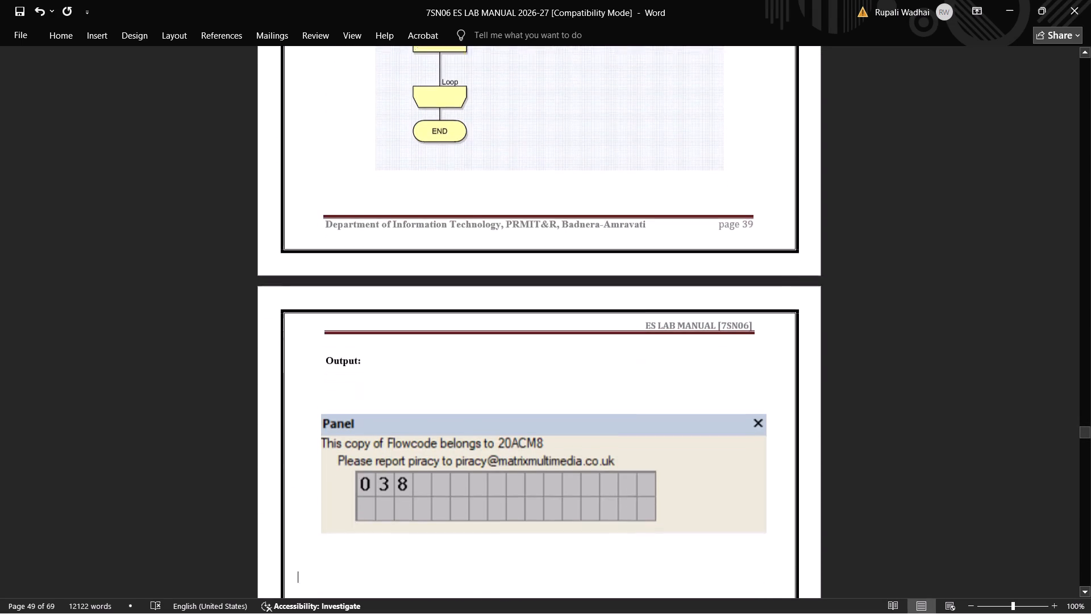
scroll(540, 282, down, 20)
scroll(540, 282, down, 1)
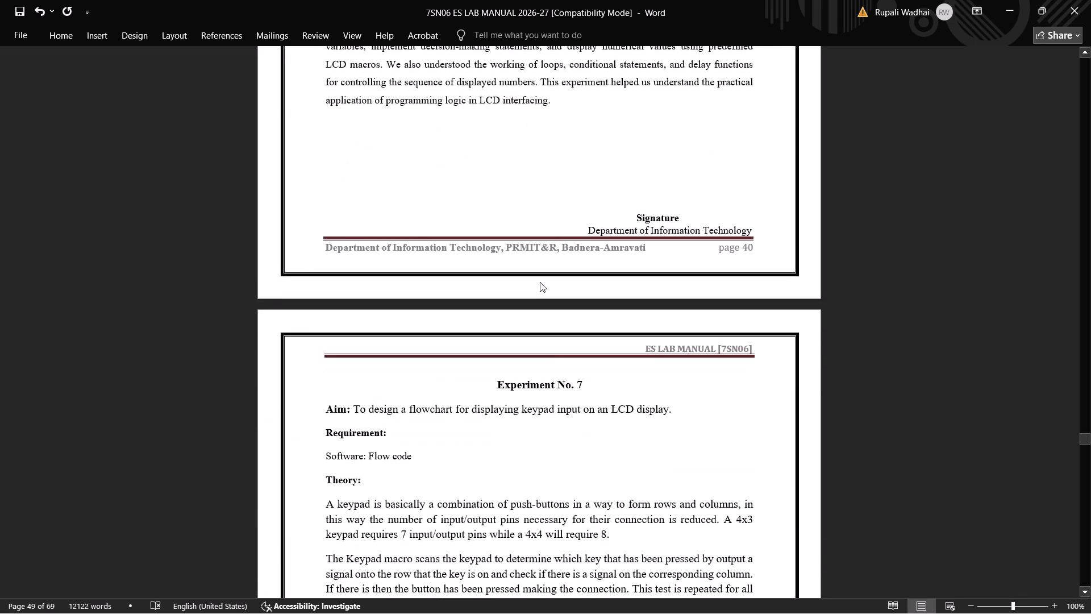
Look through Experiment No. 7's pages as far as its empty Observation and Conclusion sections on page 44.
scroll(540, 282, down, 15)
scroll(540, 282, down, 7)
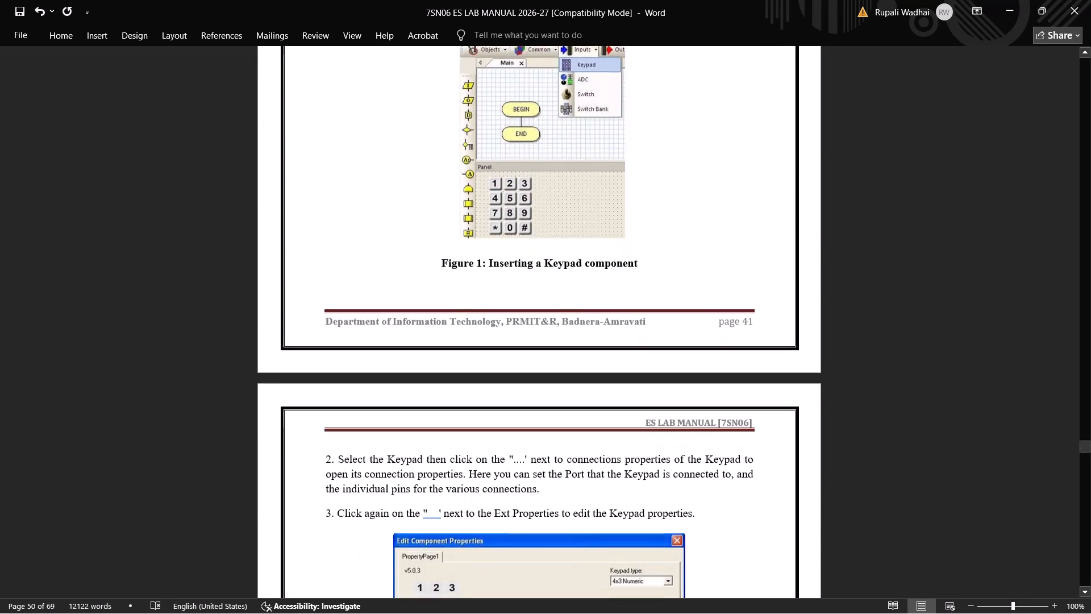
scroll(540, 282, down, 18)
scroll(540, 282, down, 12)
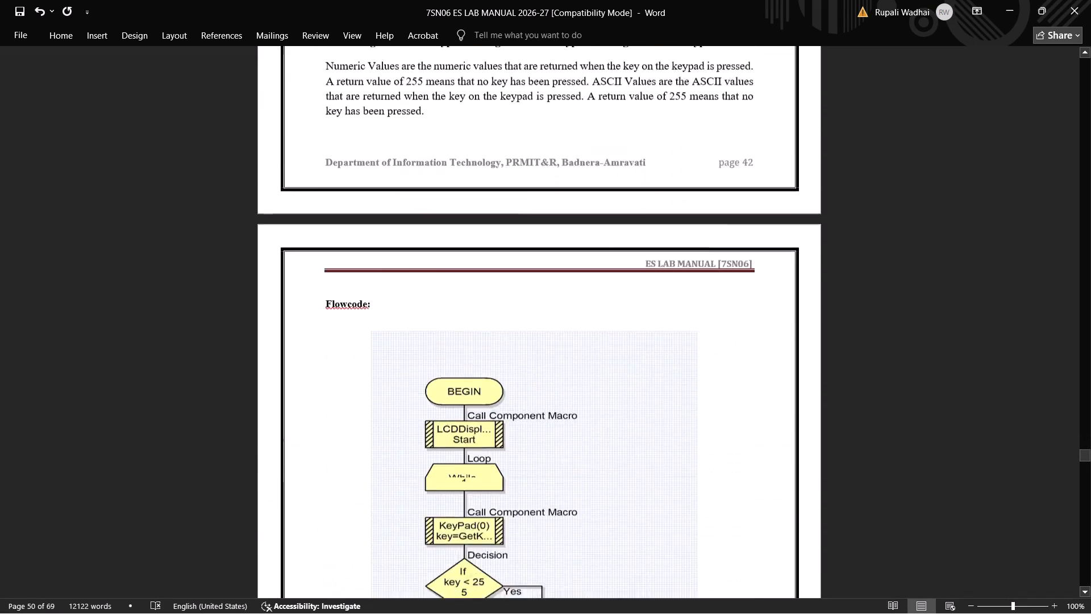
scroll(540, 282, down, 20)
scroll(540, 282, down, 6)
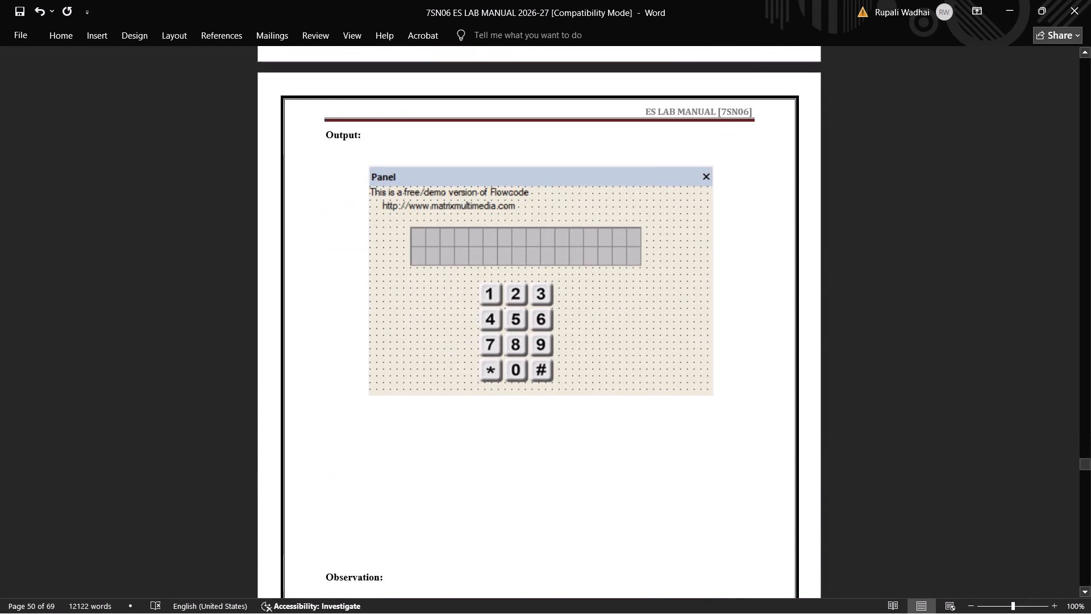
scroll(540, 282, down, 11)
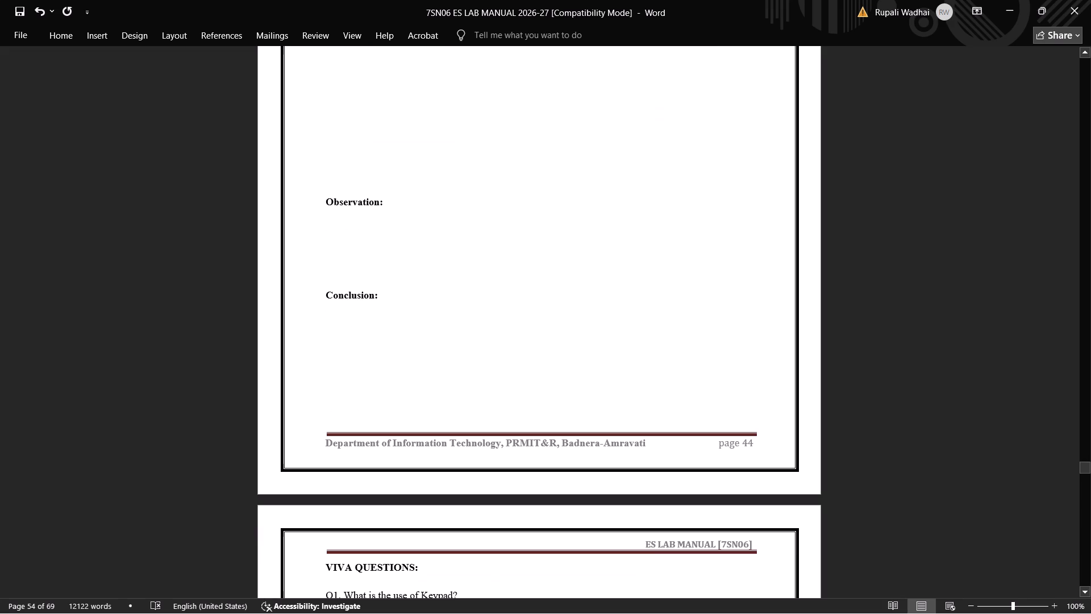
Copy Experiment No. 7's observation text from the reference PDF and paste it under the Observation heading in the Word manual.
click(340, 161)
click(419, 298)
key(ctrl+super+Left)
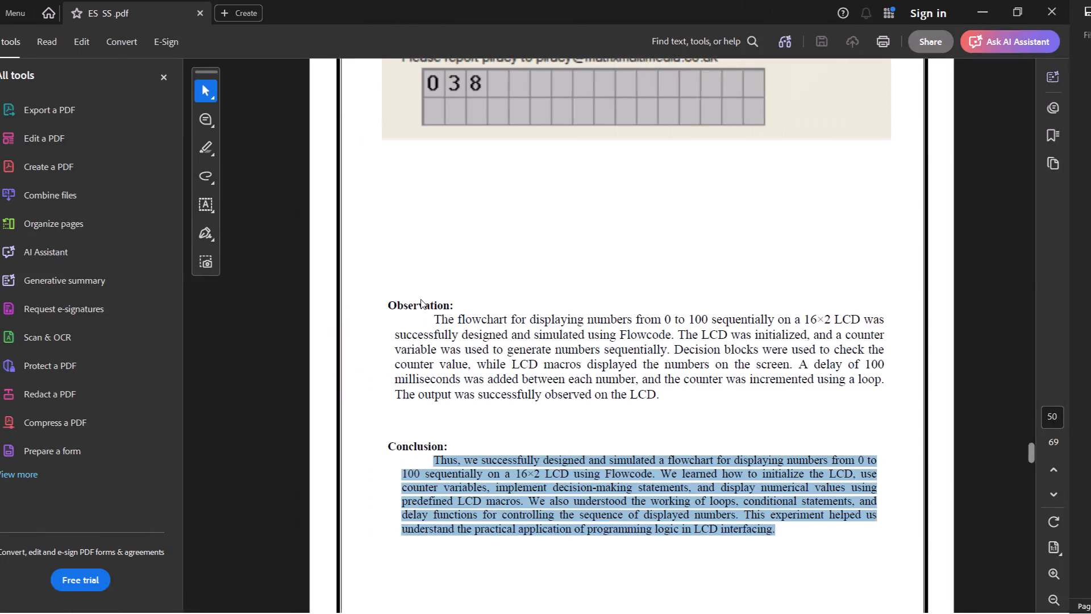
scroll(505, 415, down, 15)
scroll(534, 384, up, 7)
scroll(534, 384, down, 1)
scroll(534, 384, up, 1)
scroll(534, 384, down, 20)
scroll(534, 384, down, 15)
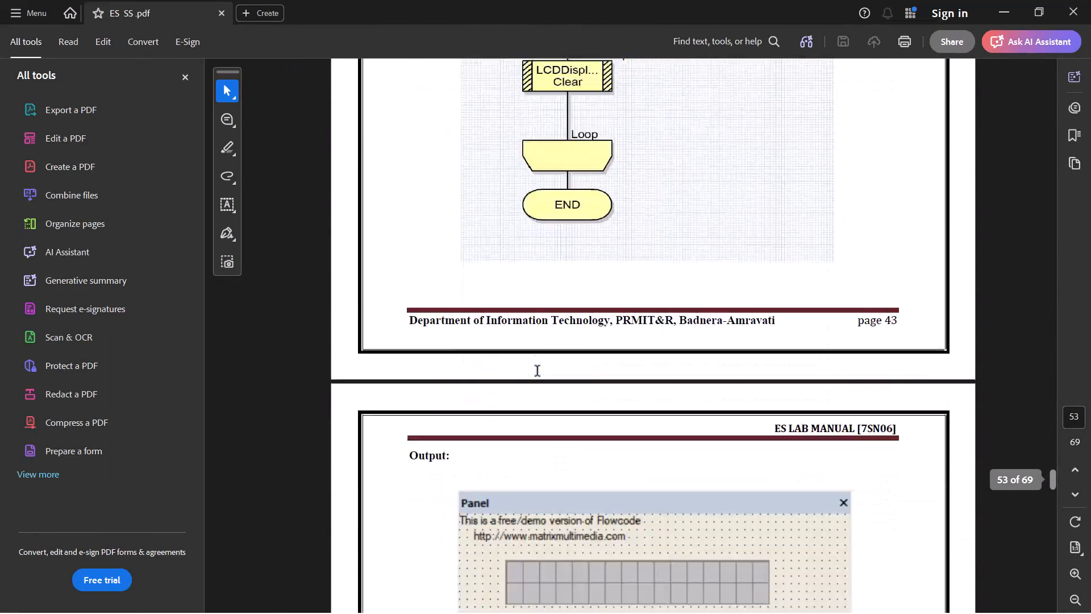
scroll(538, 372, down, 7)
drag(855, 164, 799, 153)
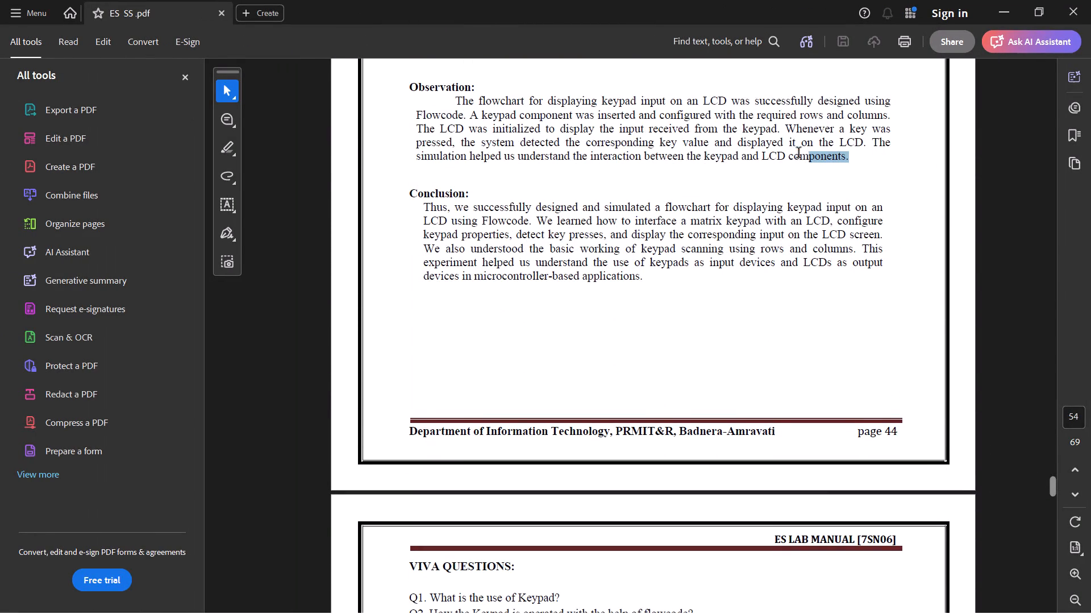
drag(799, 153, 464, 99)
key(ctrl+c)
ctrl+click(464, 99)
key(ctrl+super+Right)
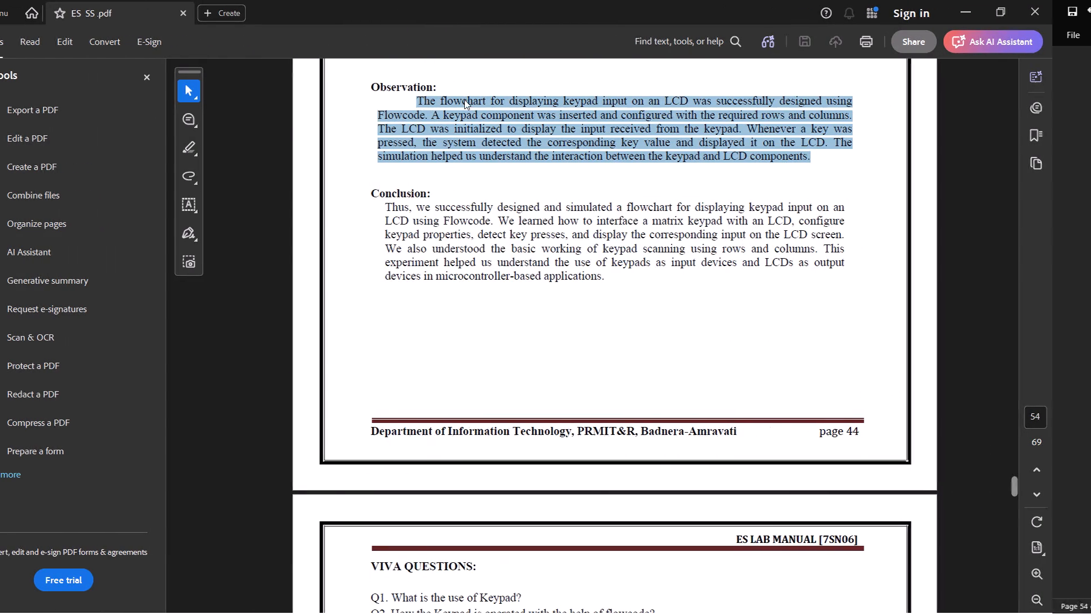
click(372, 215)
key(ctrl+v)
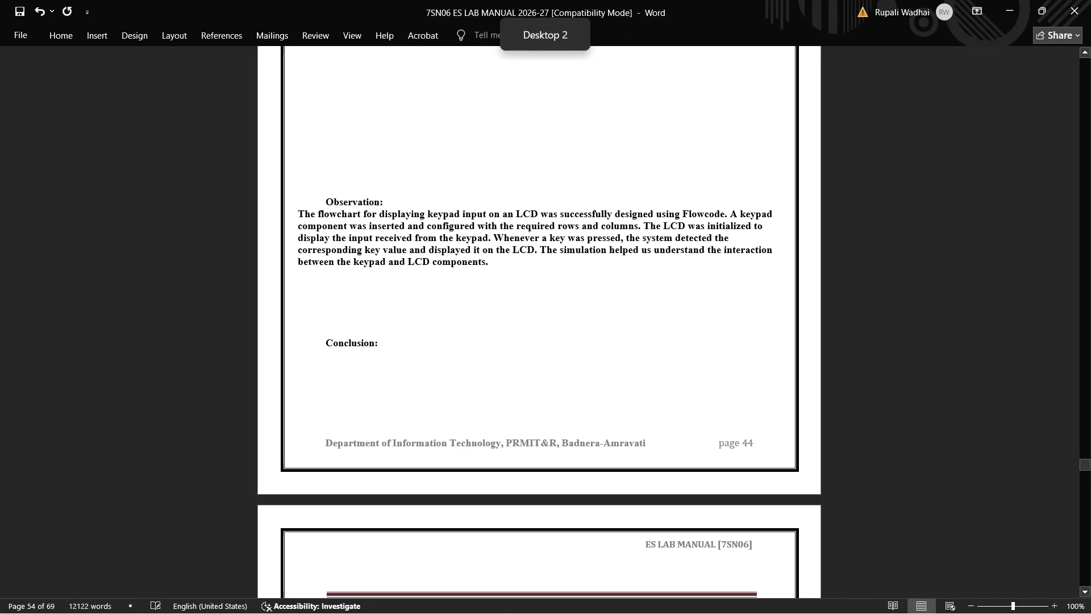
Remove the bold formatting from the pasted keypad observation paragraph.
drag(504, 265, 274, 206)
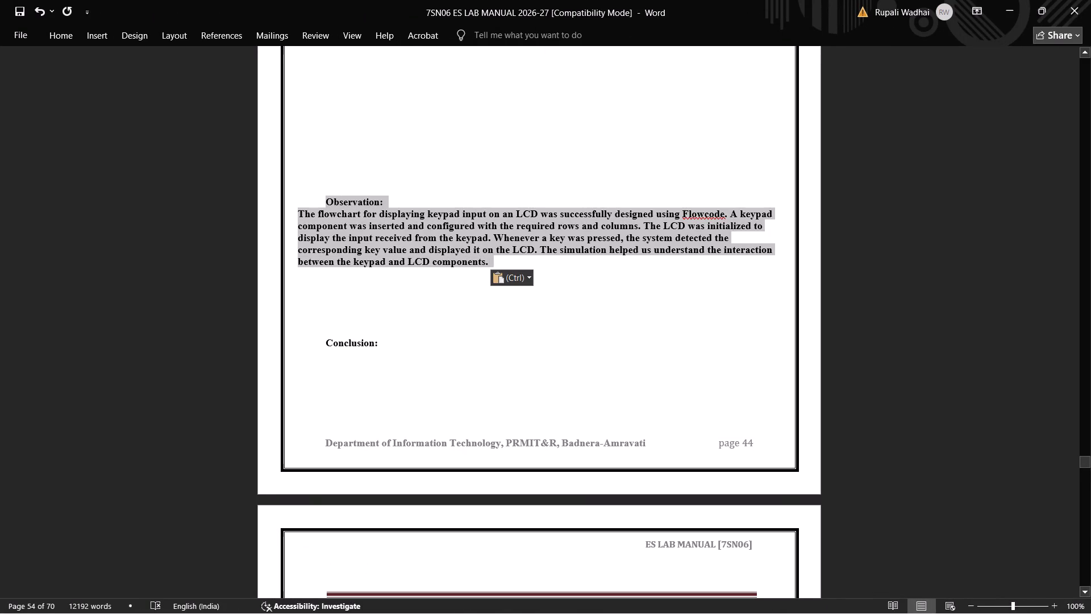
drag(274, 206, 279, 209)
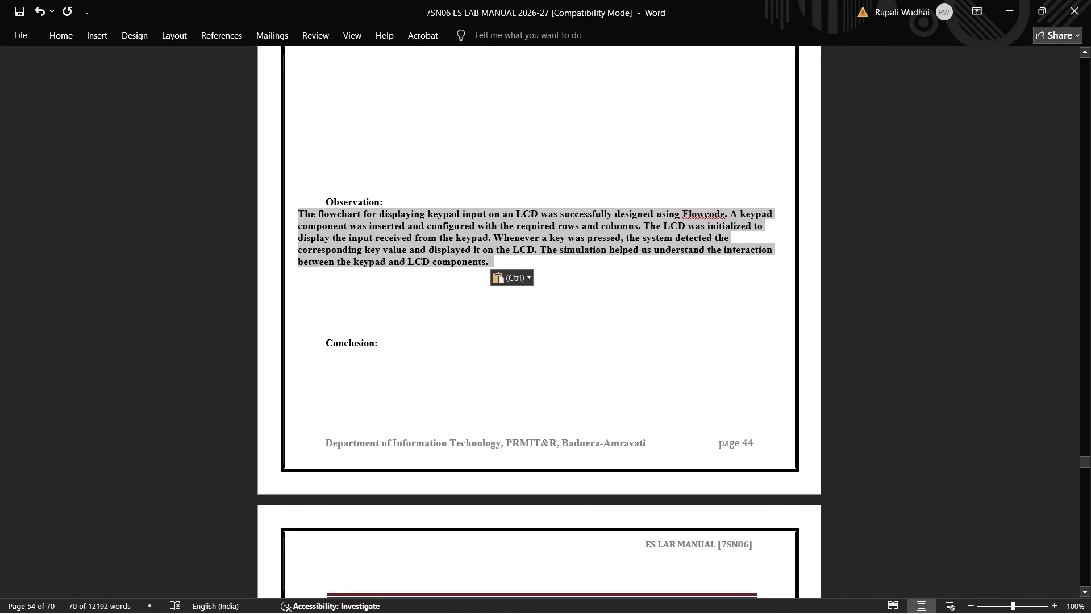
key(ctrl+b)
Justify the observation paragraph and set its line spacing to 1.5.
click(61, 44)
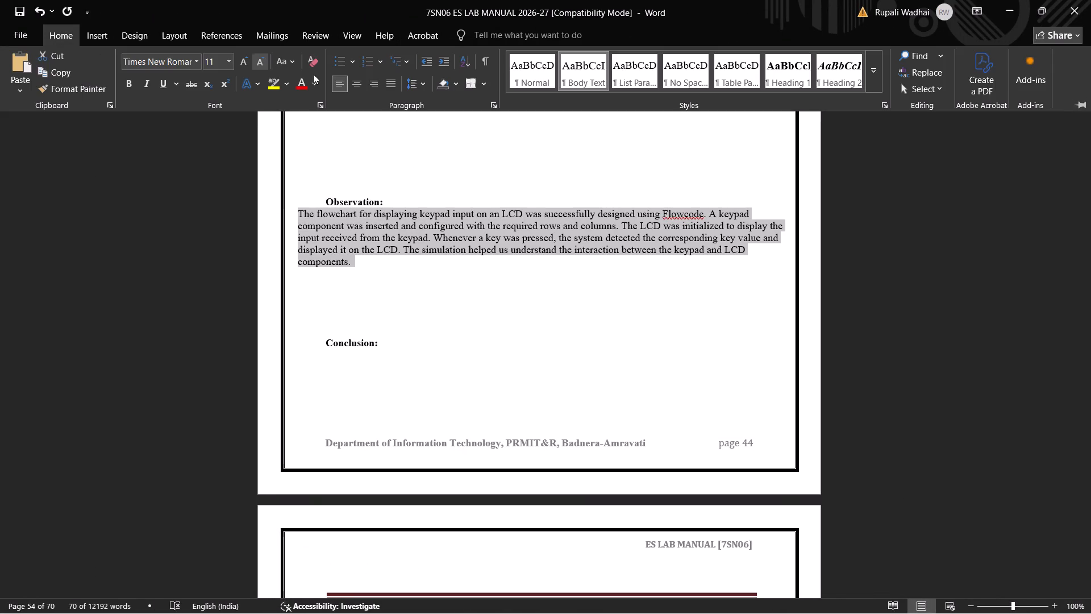
click(397, 84)
click(419, 80)
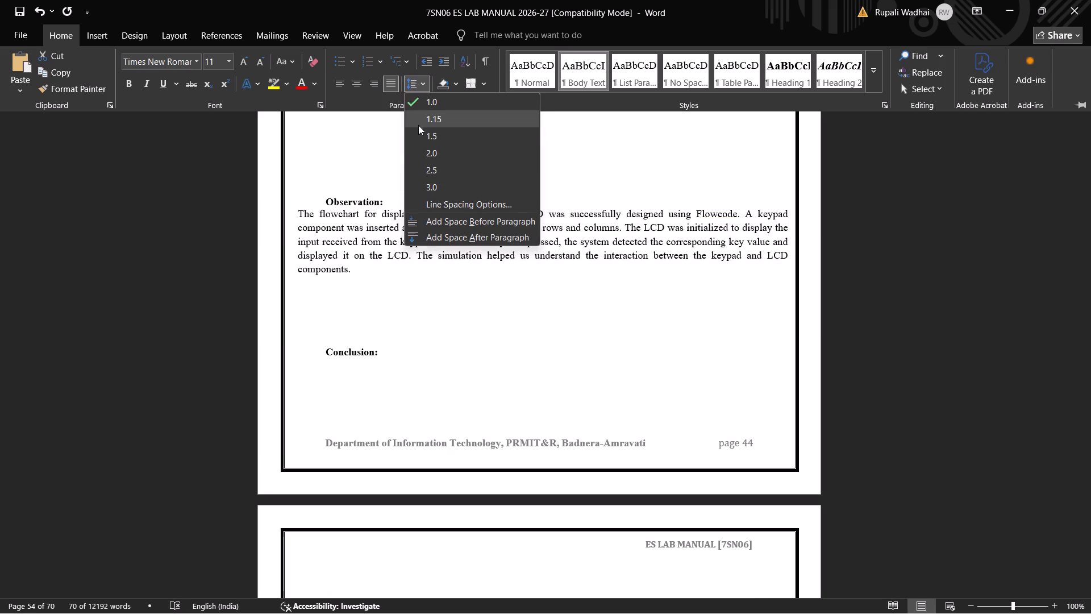
click(420, 134)
Increase the observation paragraph's right indent until its right edge lines up with the end of the page number in the footer.
click(167, 32)
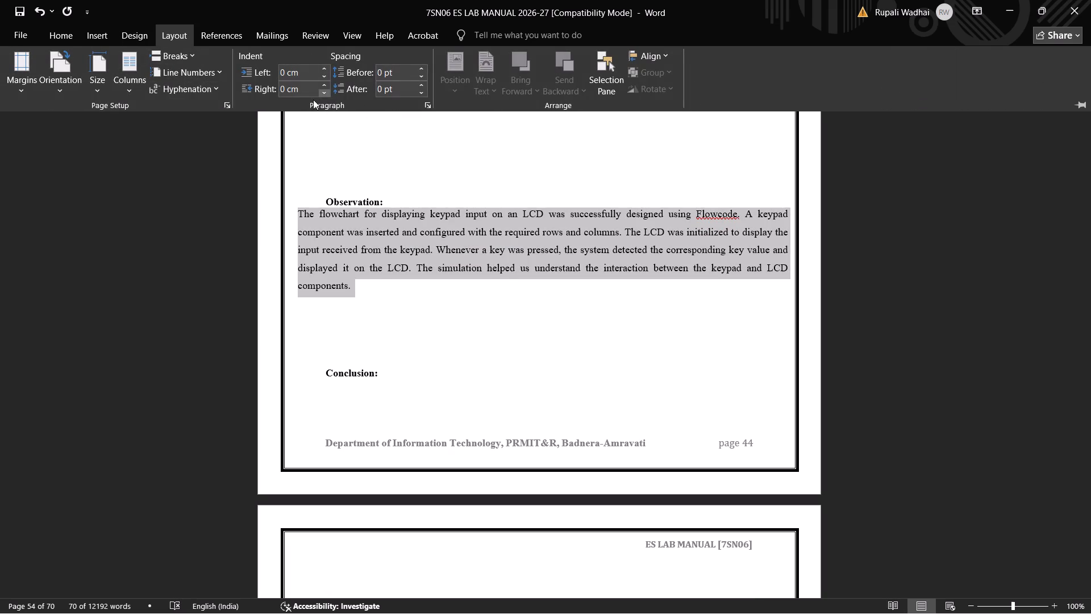
triple_click(329, 83)
triple_click(329, 83)
triple_click(329, 83)
triple_click(329, 83)
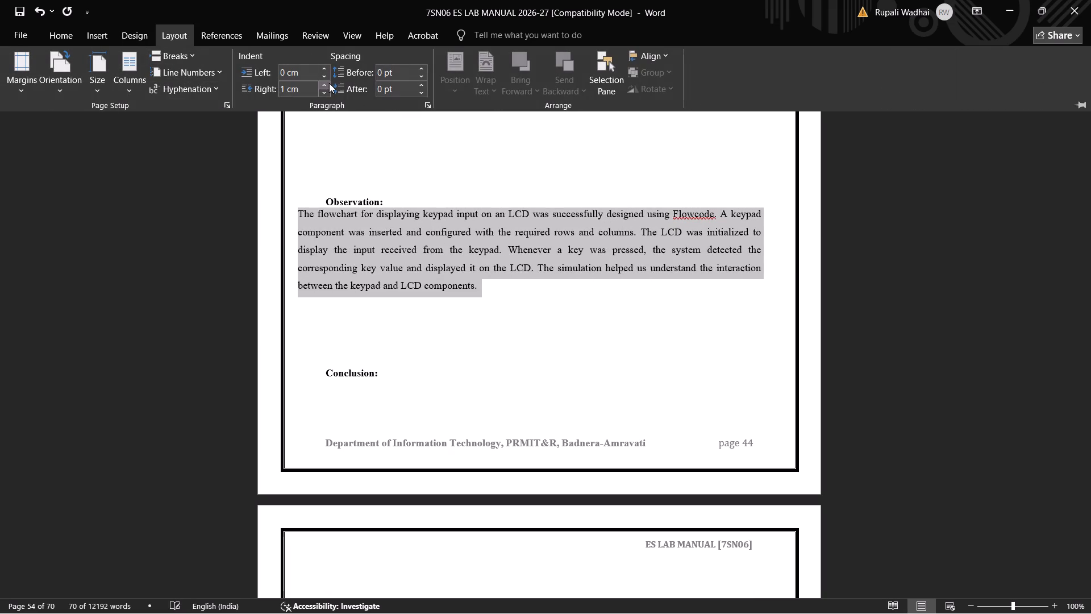
click(329, 83)
click(306, 227)
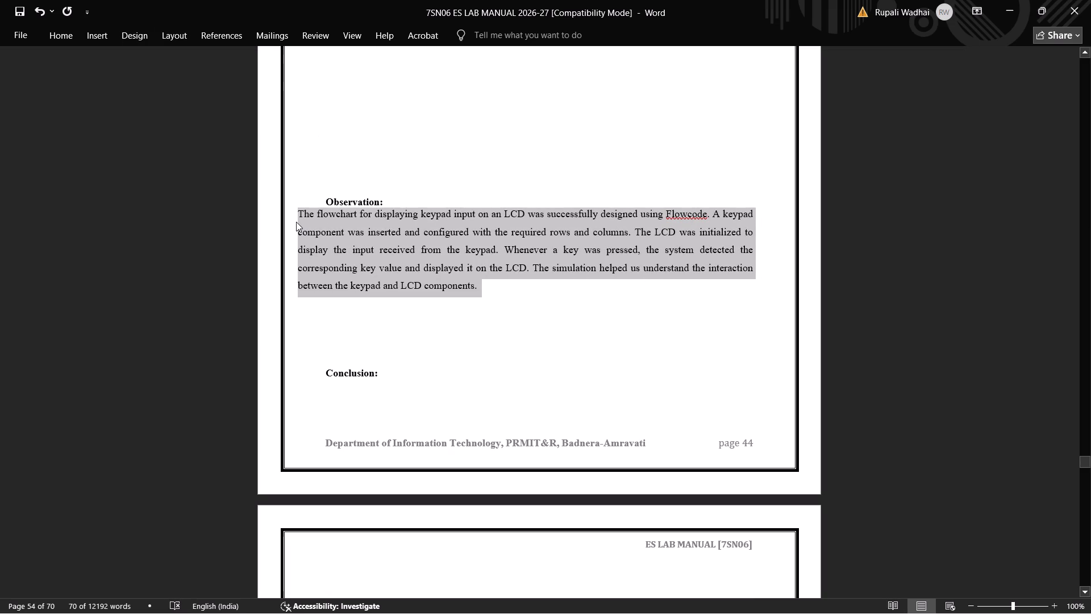
Indent the observation paragraph so its body aligns with the Observation heading, with a further first-line indent.
click(296, 218)
key(Tab)
key(Tab)
key(Tab)
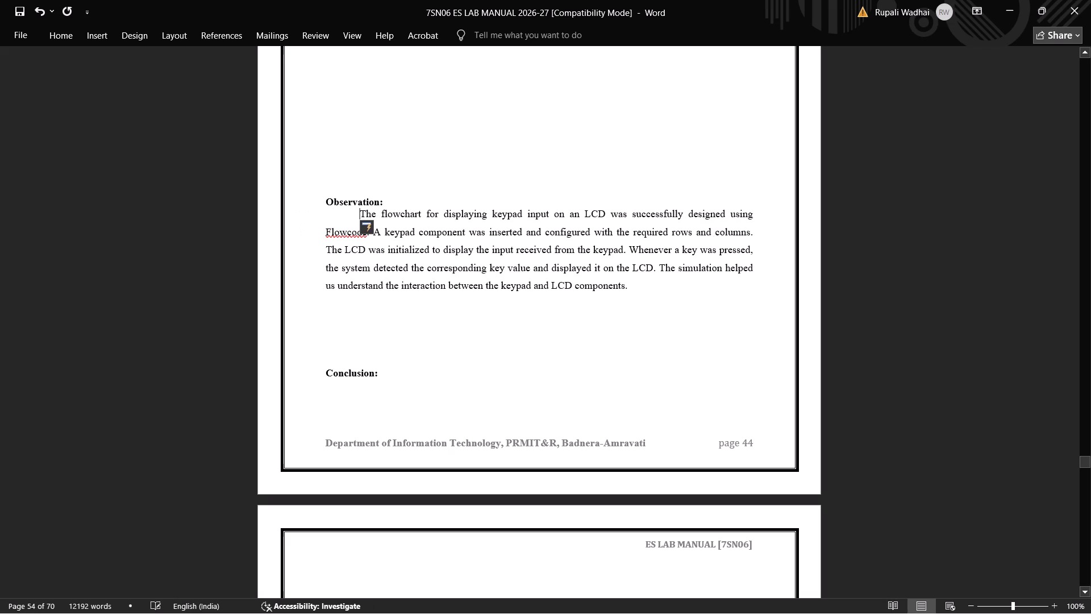
Delete the surplus blank lines between the observation paragraph and the Conclusion heading on page 44.
click(499, 348)
key(BackSpace)
key(BackSpace)
key(BackSpace)
Delete the surplus blank lines between the keypad Output panel image and the Observation heading on page 44.
click(331, 161)
key(BackSpace)
key(BackSpace)
key(BackSpace)
key(BackSpace)
key(BackSpace)
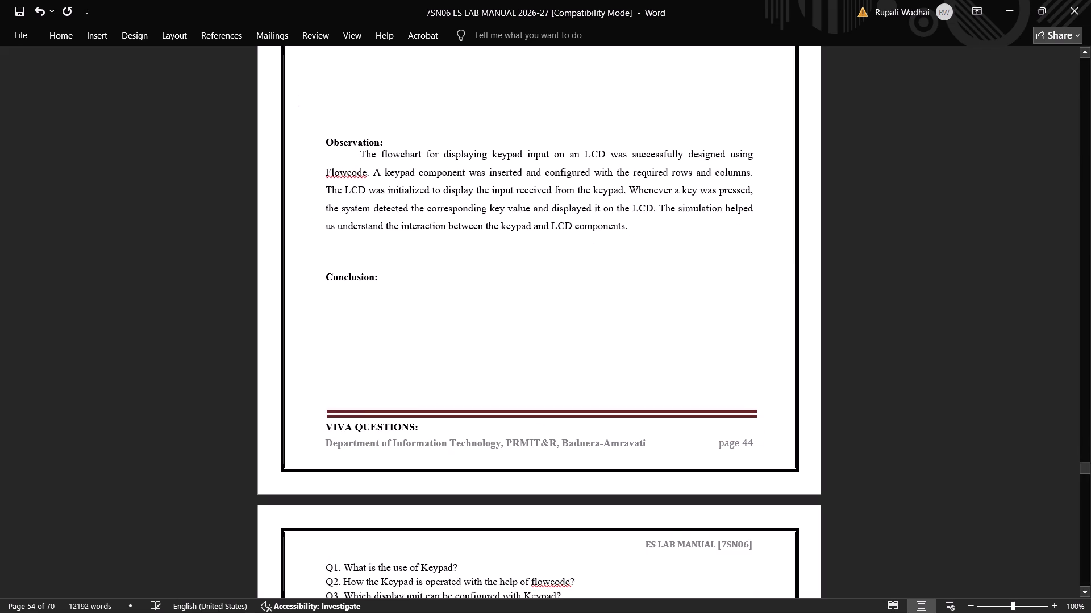
key(BackSpace)
Add a blank line directly below the Conclusion heading on page 44.
click(399, 280)
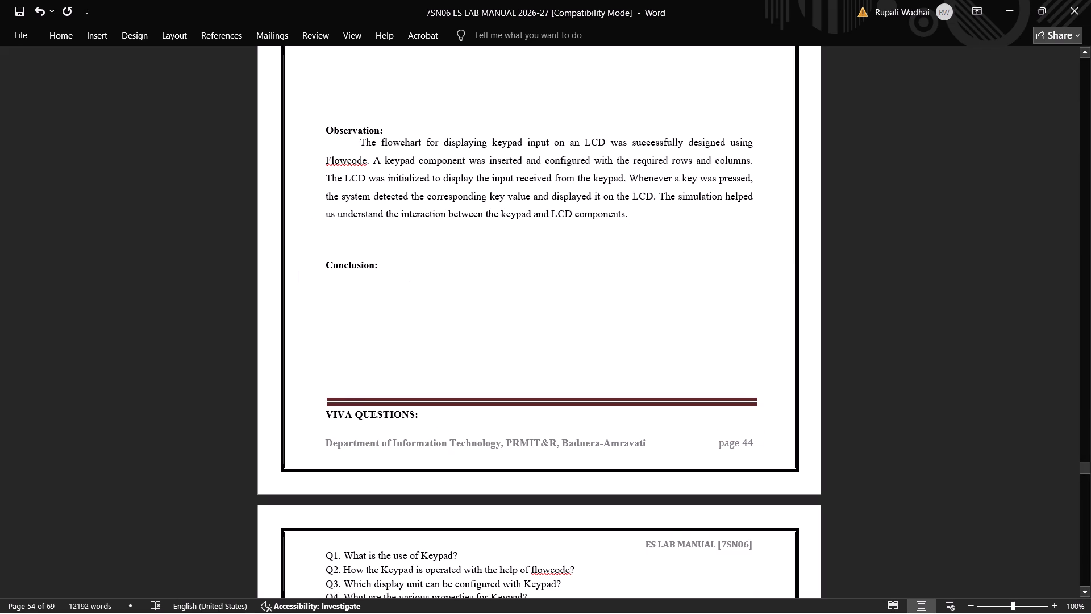
key(Return)
Copy Experiment No. 7's conclusion text from the reference PDF and paste it below the Conclusion heading in the Word manual.
click(493, 361)
key(ctrl+super+Right)
drag(509, 372, 518, 380)
key(ctrl+super+Left)
drag(655, 289, 449, 215)
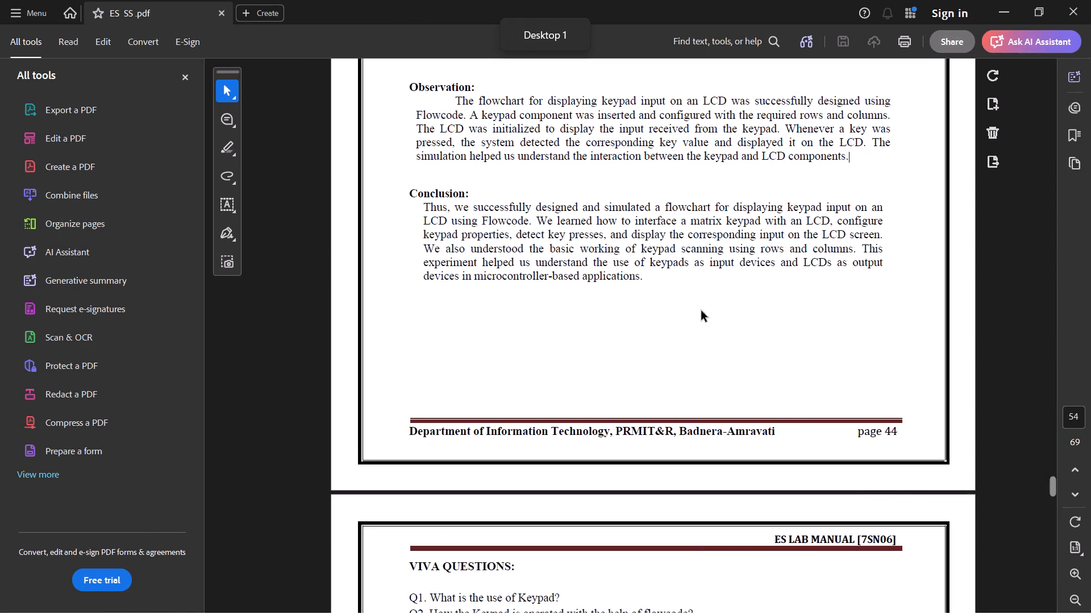
drag(650, 273, 522, 263)
click(701, 325)
drag(655, 281, 606, 264)
click(664, 270)
drag(659, 274, 650, 275)
click(644, 279)
drag(644, 280, 451, 234)
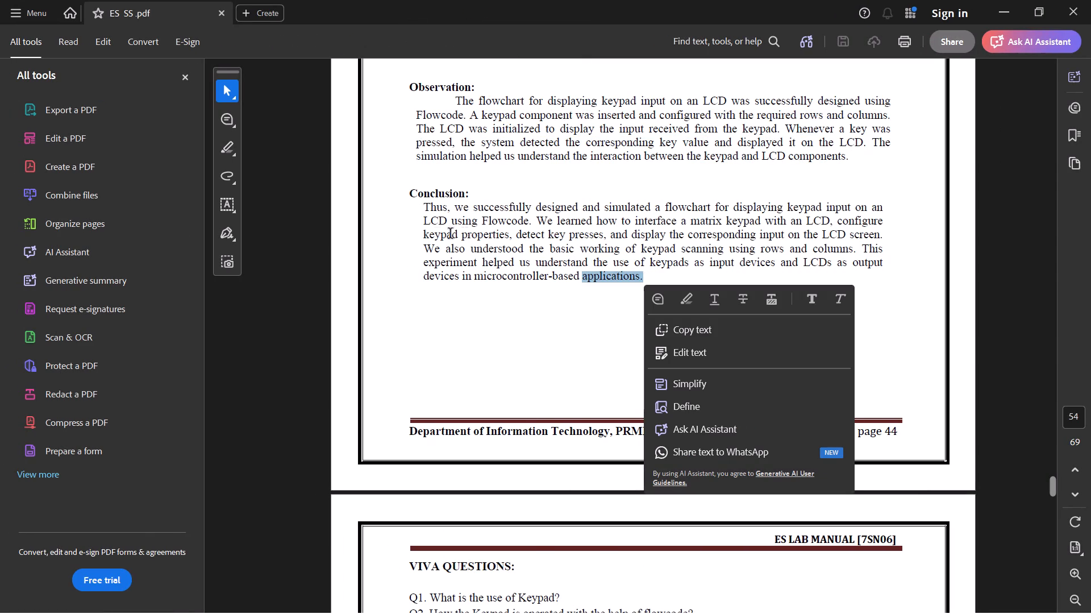
drag(451, 234, 405, 221)
click(426, 216)
drag(420, 211, 637, 292)
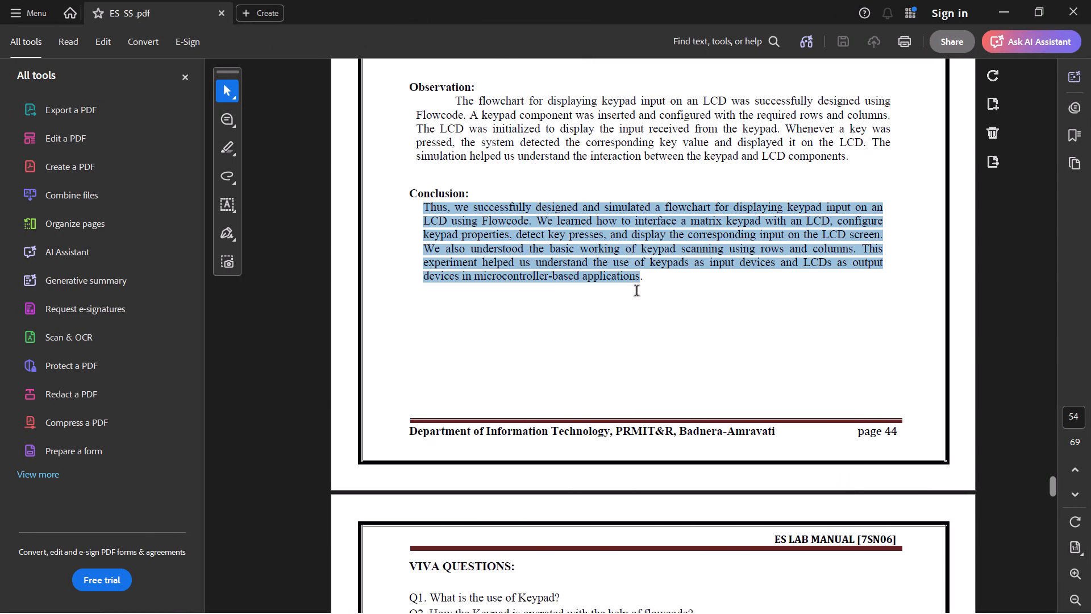
drag(637, 292, 637, 291)
key(ctrl+c)
ctrl+click(636, 291)
key(ctrl+super+Right)
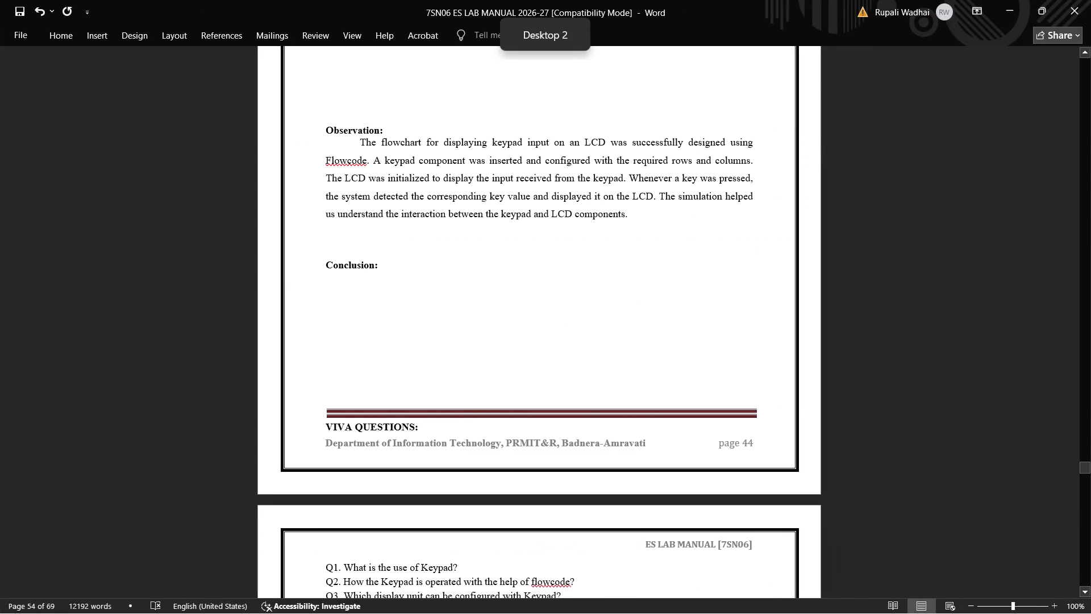
key(ctrl+v)
Remove bold from Experiment No. 7's pasted conclusion paragraph, justify it, and widen its line spacing to match the observation paragraph.
drag(635, 340, 630, 338)
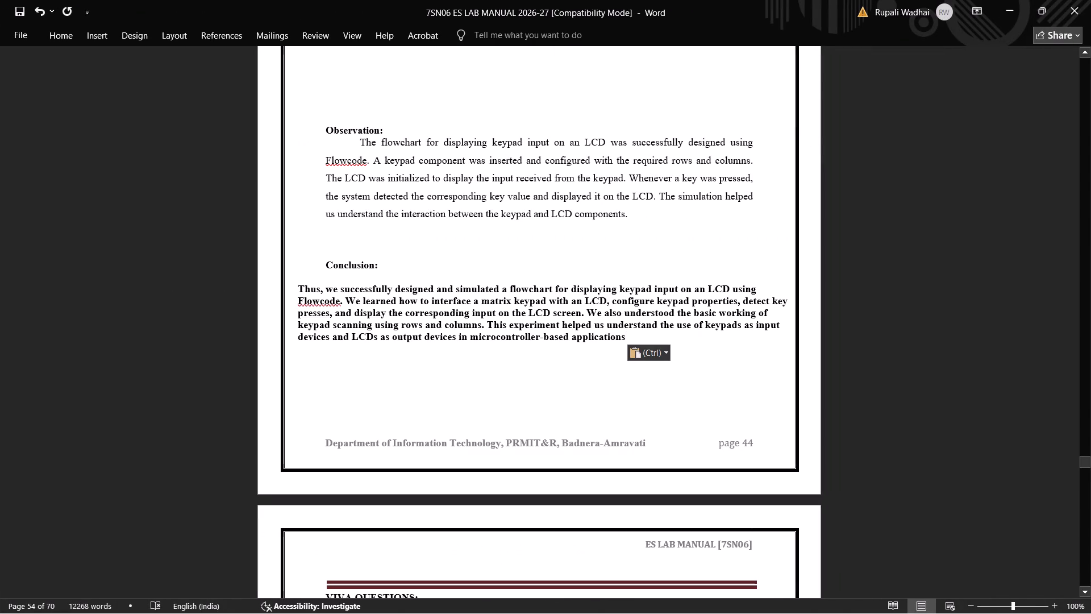
drag(630, 338, 299, 285)
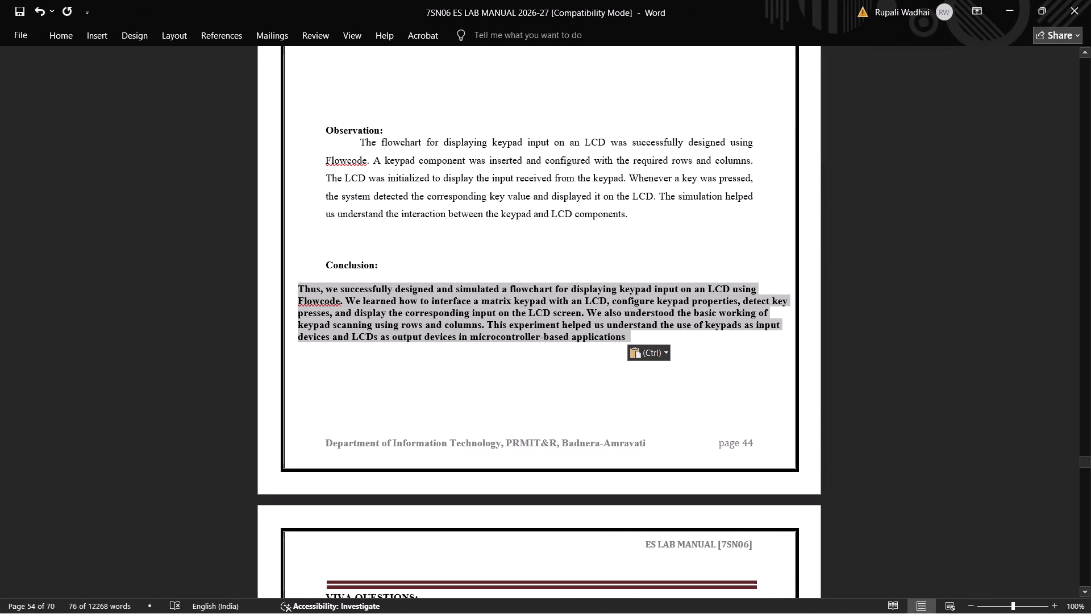
key(ctrl+b)
click(58, 33)
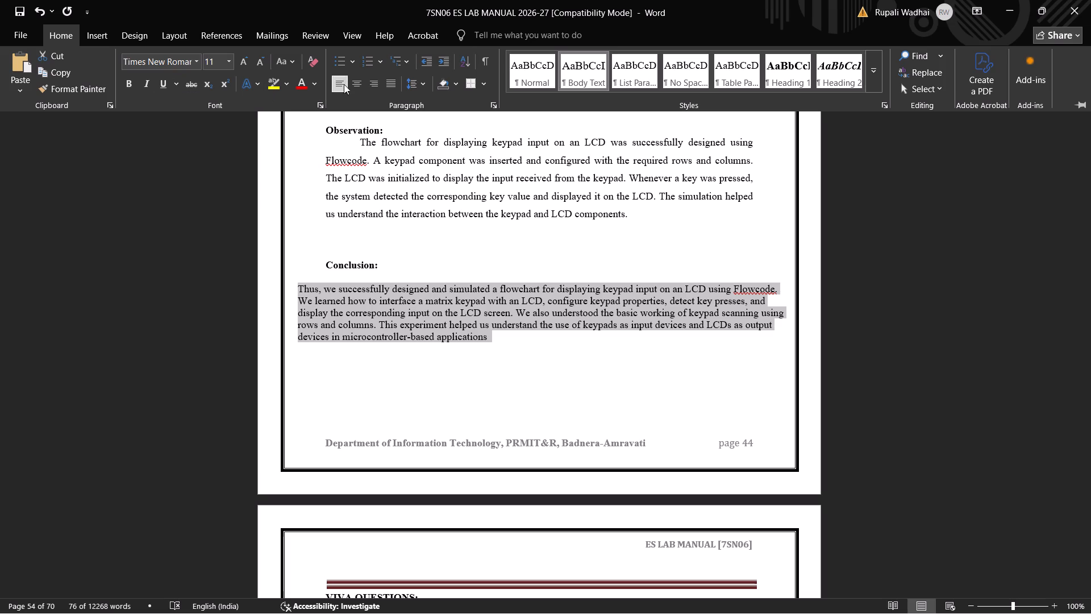
click(384, 84)
click(415, 80)
click(435, 136)
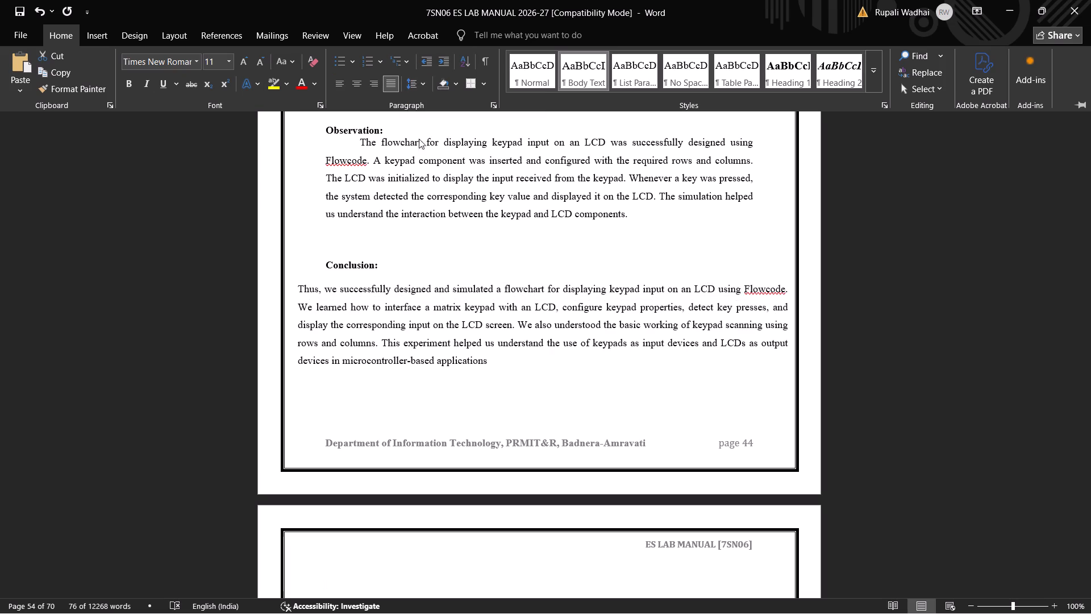
Set the right indent of Experiment No. 7's conclusion paragraph to 1.3 cm.
click(105, 37)
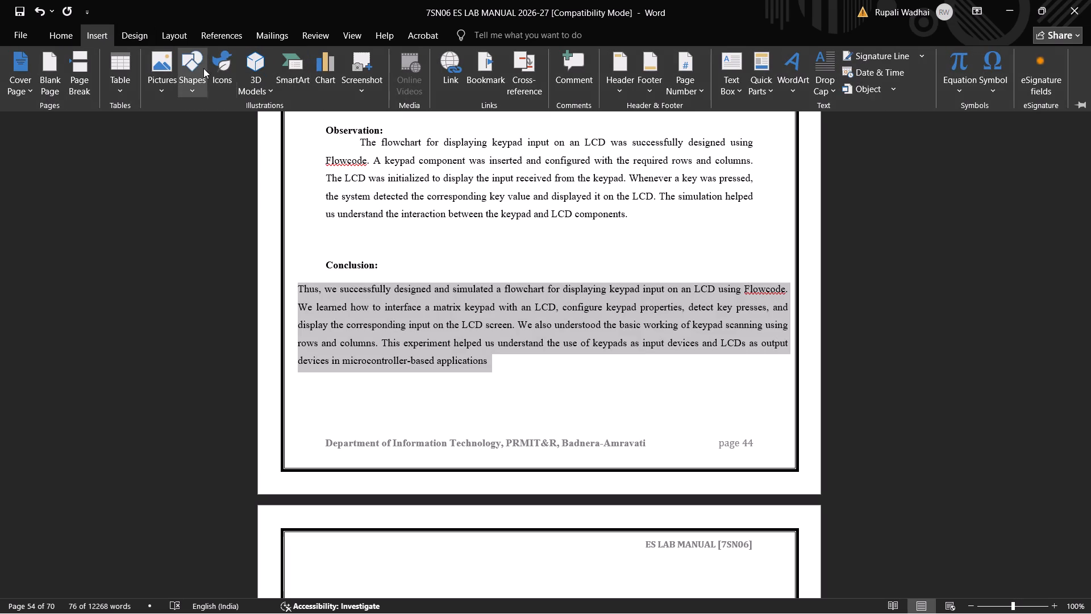
click(172, 27)
triple_click(326, 86)
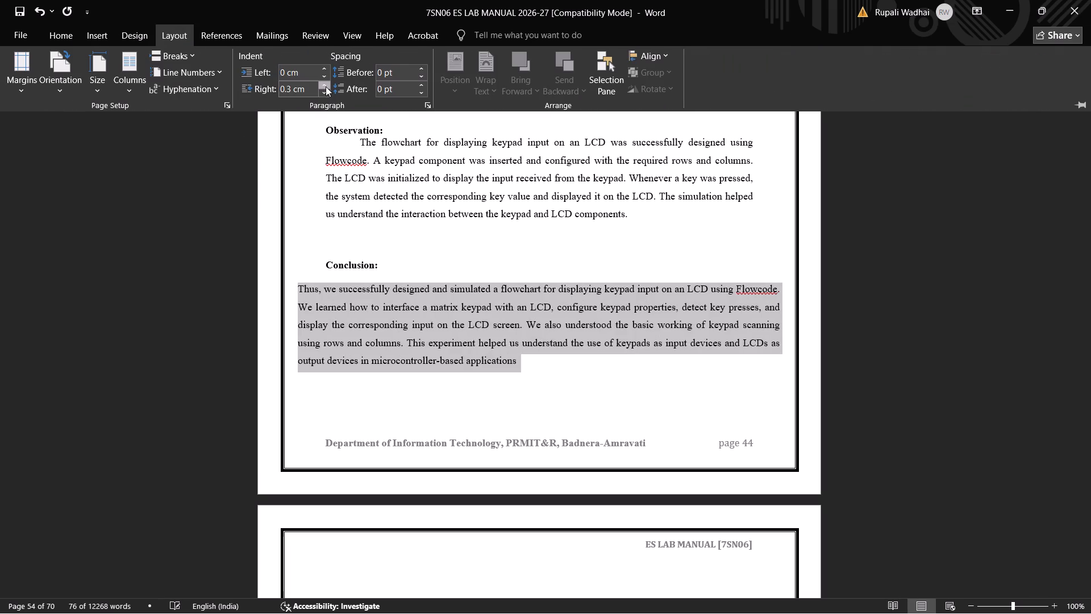
triple_click(326, 86)
triple_click(326, 86)
triple_click(326, 86)
click(326, 86)
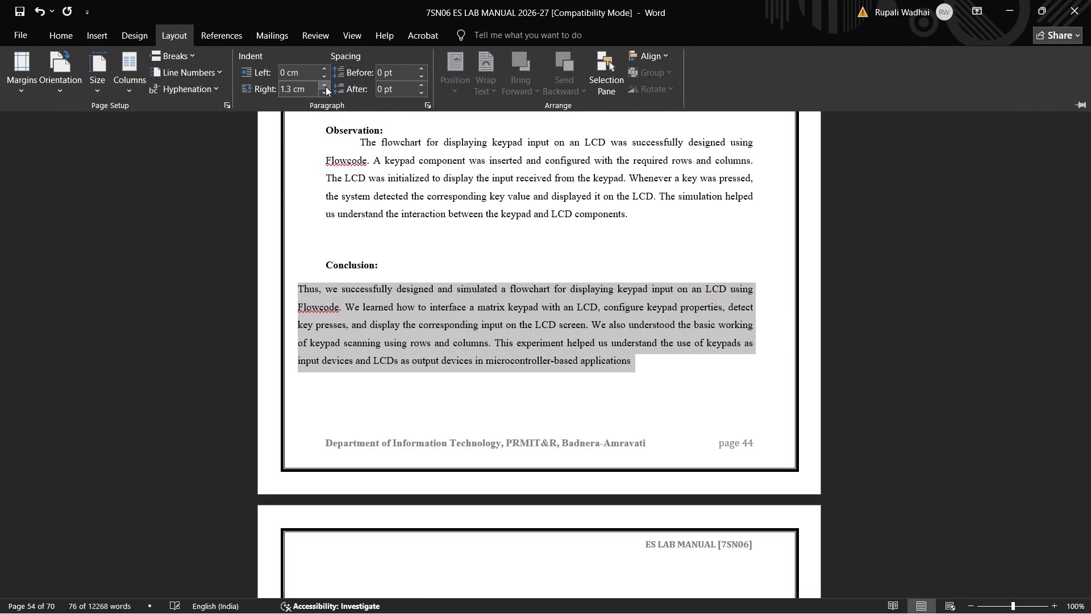
click(326, 86)
click(324, 96)
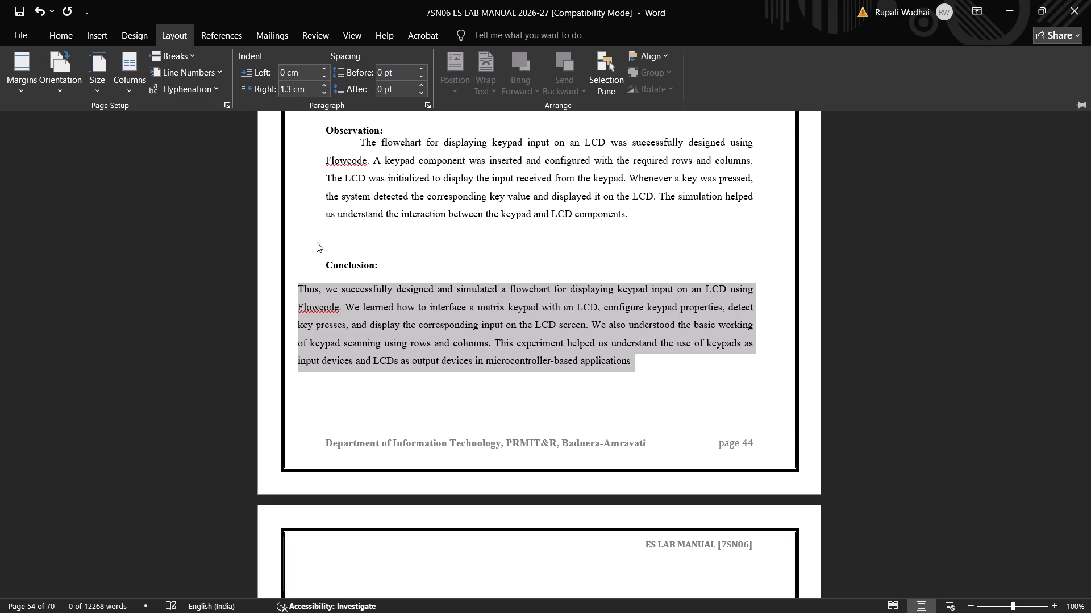
Indent the conclusion paragraph's first line and left edge to align with the observation paragraph above.
click(298, 277)
click(298, 291)
key(Tab)
key(Tab)
key(Tab)
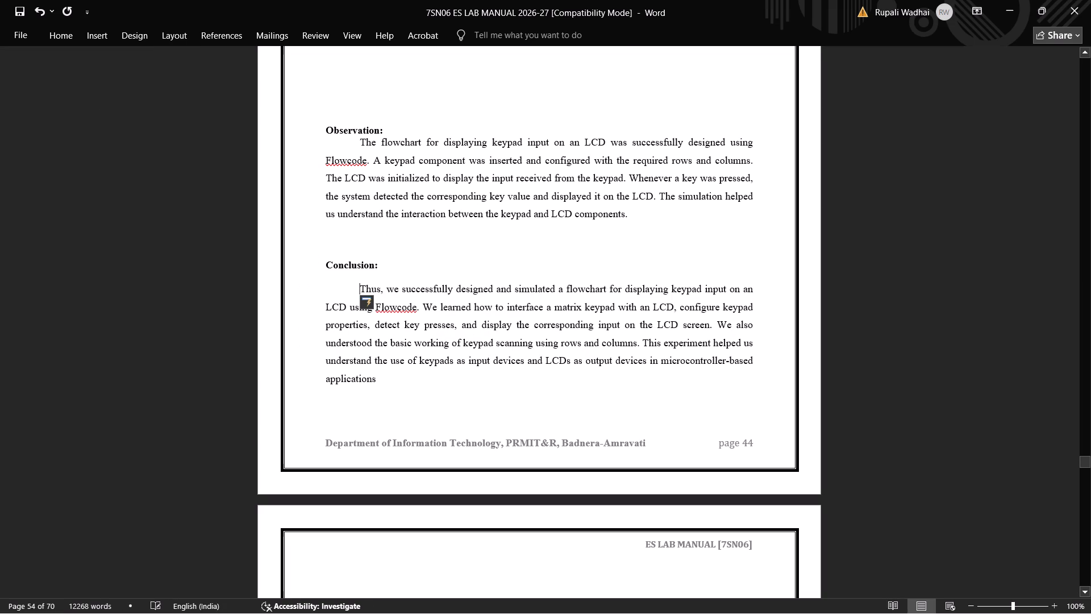
Delete the surplus blank lines between Experiment No. 7's conclusion and VIVA QUESTIONS, keeping the VIVA QUESTIONS heading at the start of page 45.
click(525, 401)
scroll(524, 401, down, 8)
click(397, 325)
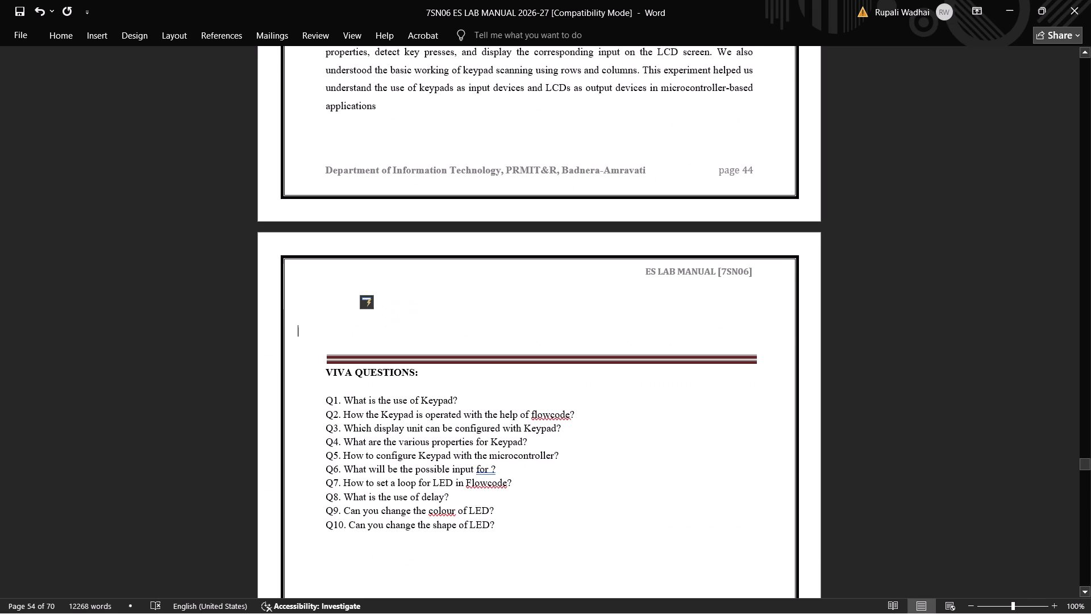
key(BackSpace)
key(BackSpace)
key(BackSpace)
key(BackSpace)
key(BackSpace)
key(BackSpace)
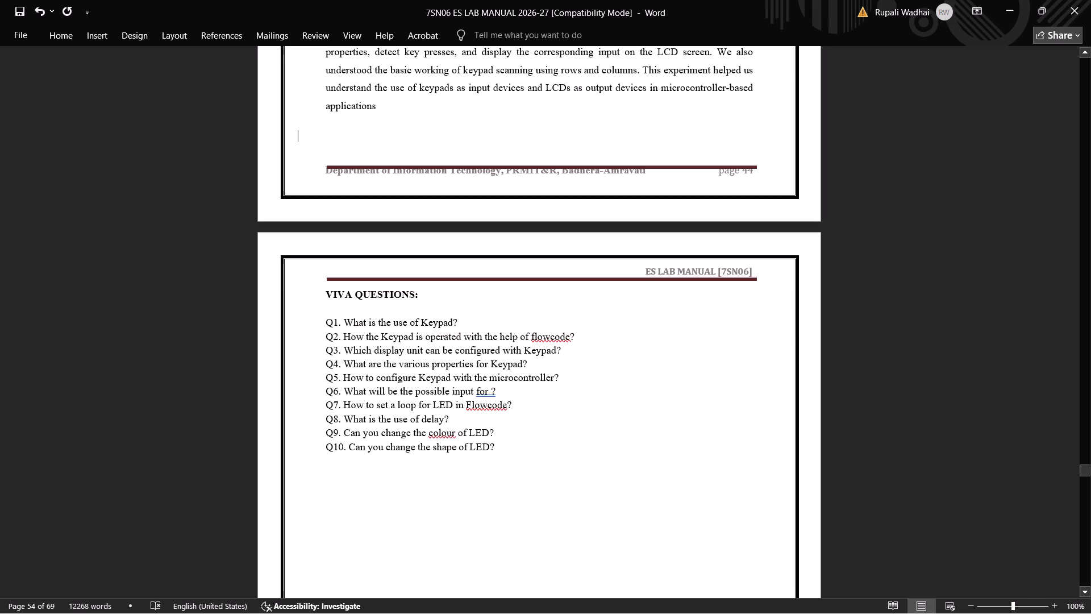
key(BackSpace)
key(Return)
Reposition the dark red double line on page 44 just above the footer text, keeping a blank line before VIVA QUESTIONS.
drag(554, 168, 554, 160)
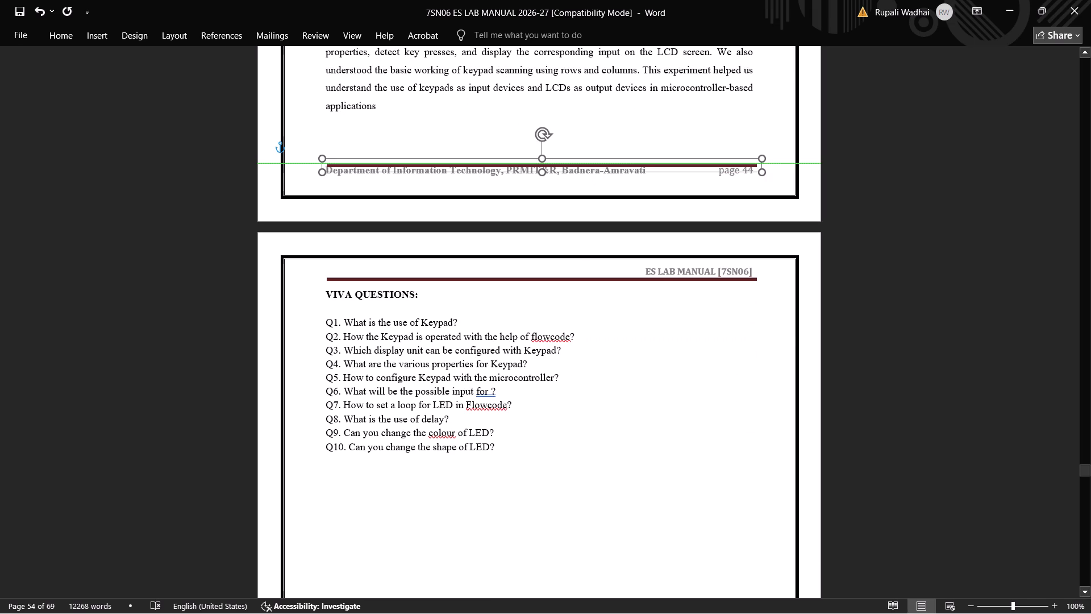
drag(554, 160, 555, 172)
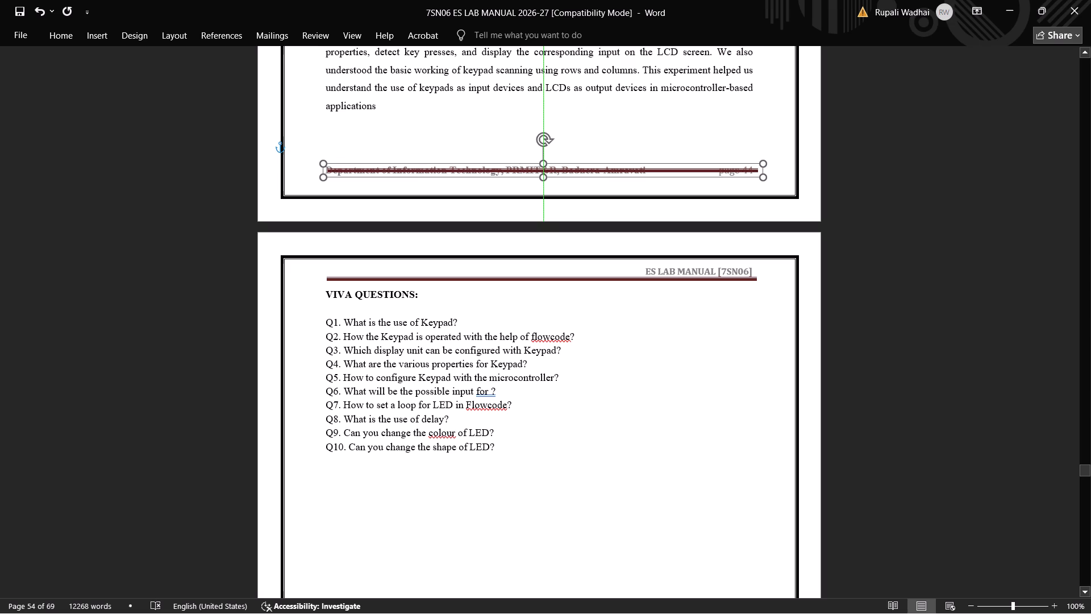
drag(555, 172, 557, 168)
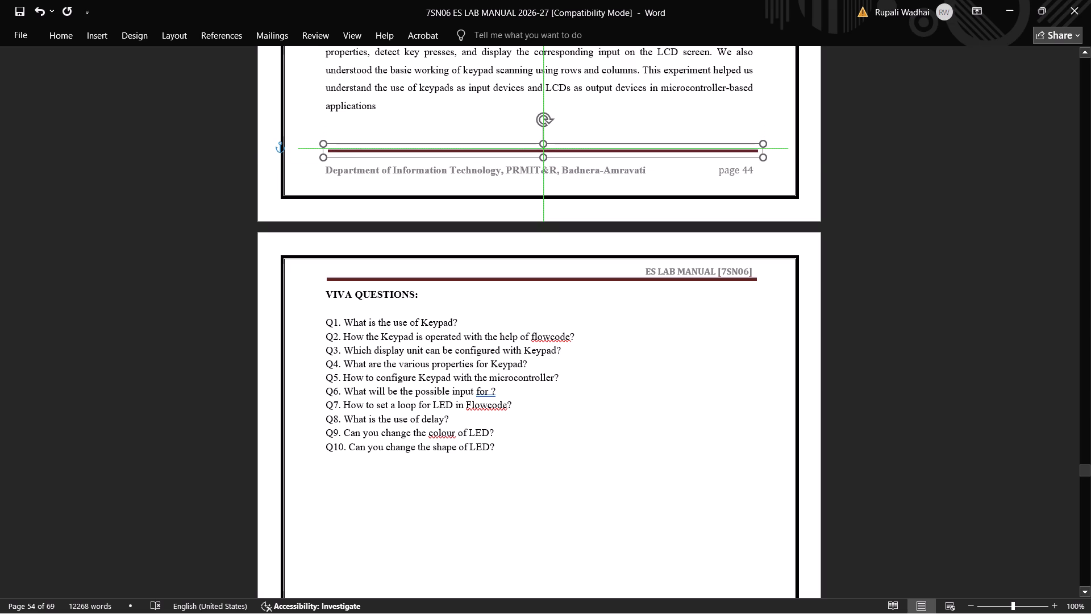
drag(557, 168, 559, 146)
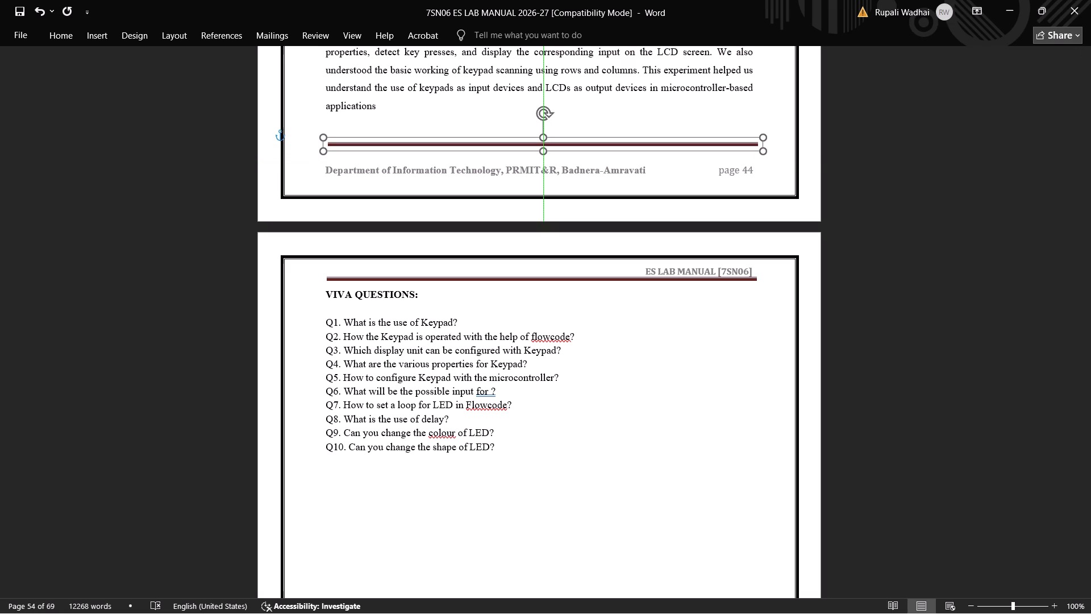
drag(559, 146, 561, 163)
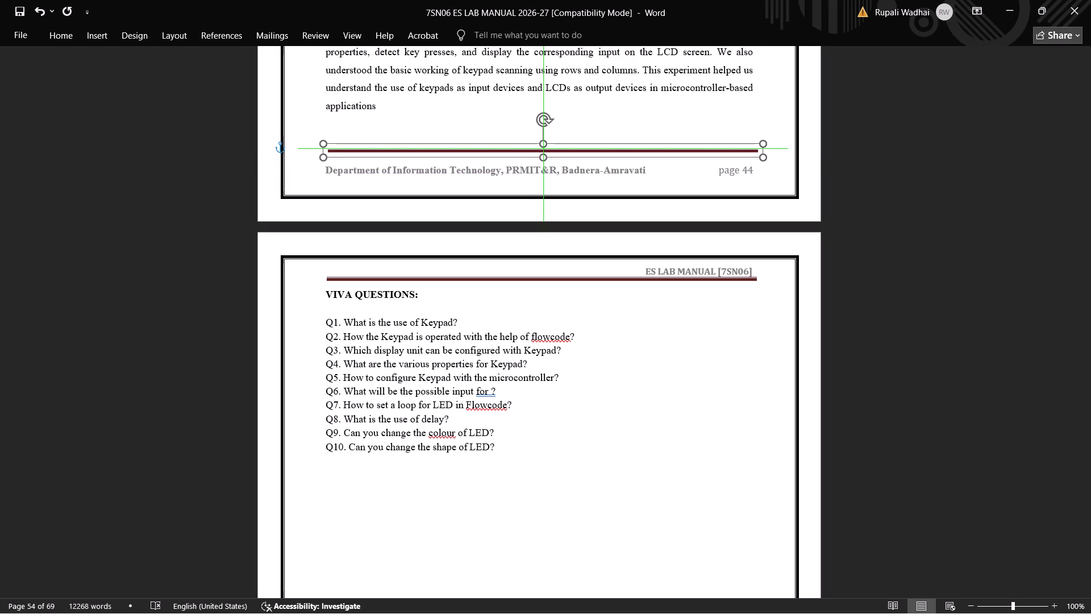
drag(561, 163, 561, 163)
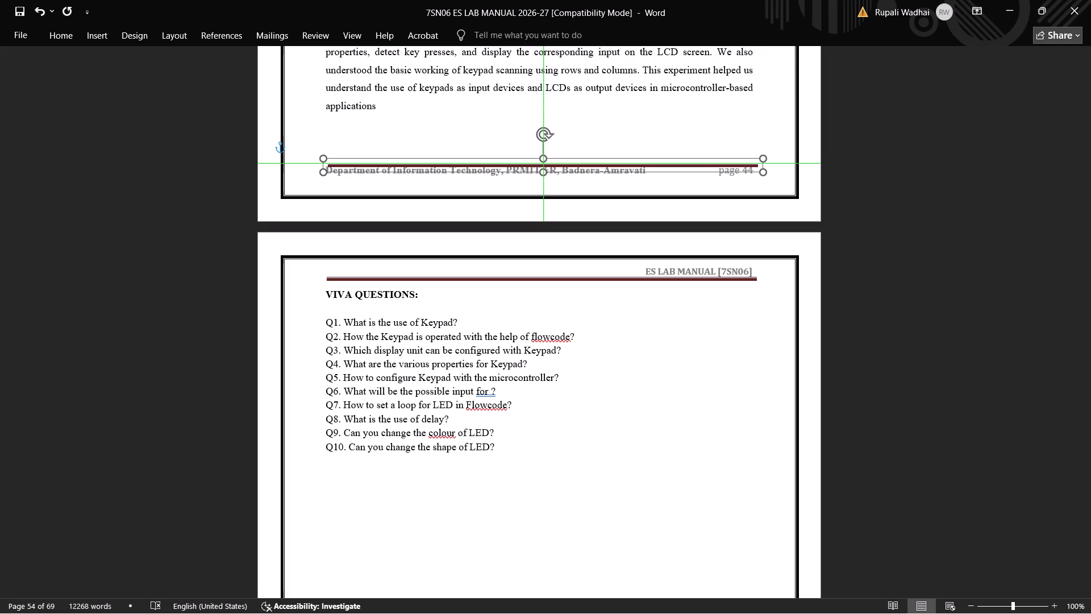
drag(561, 163, 561, 162)
click(436, 145)
key(BackSpace)
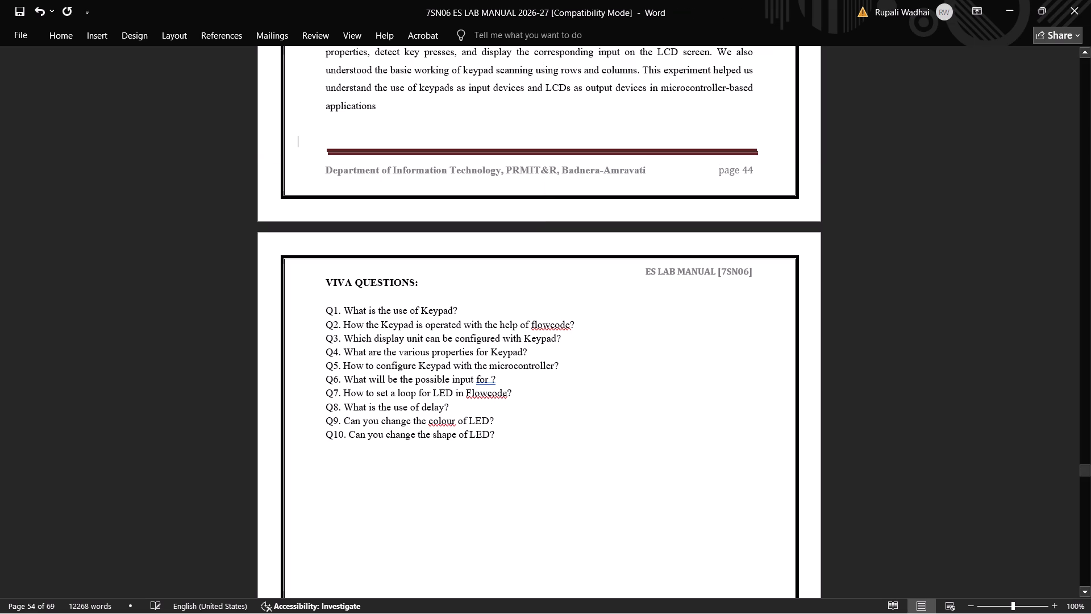
click(307, 157)
key(Return)
drag(462, 155, 465, 168)
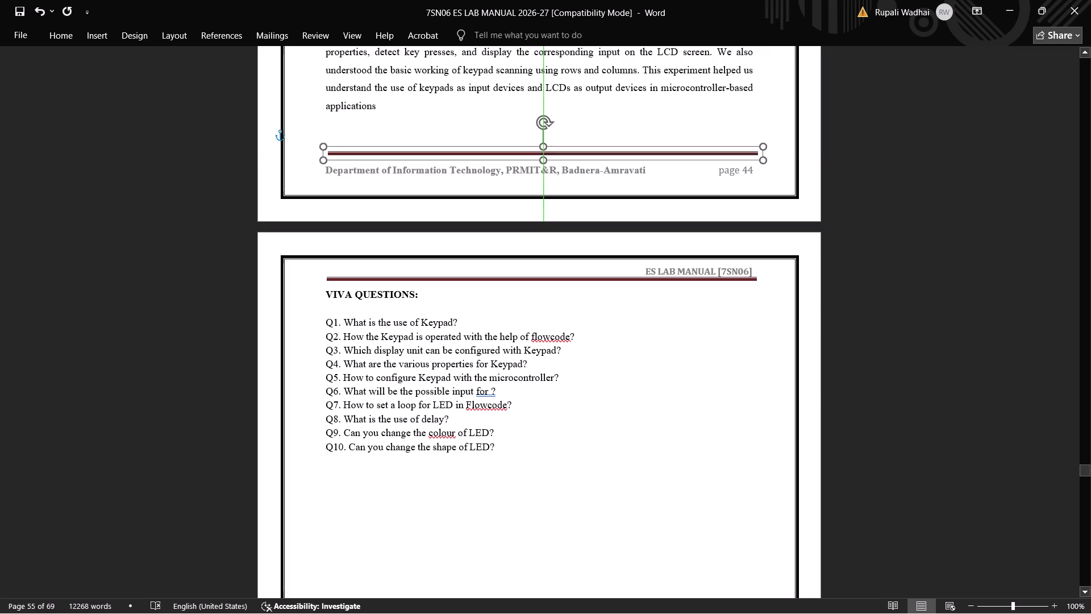
drag(465, 168, 467, 171)
click(502, 129)
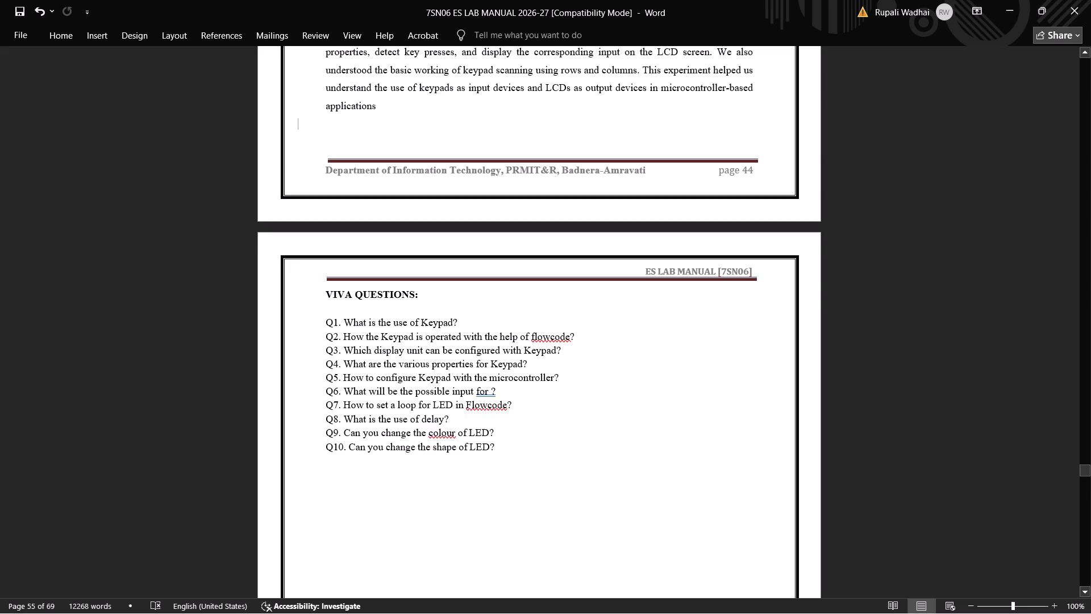
Check the layout around pages 44 and 45 and save the lab manual.
scroll(399, 308, up, 3)
scroll(494, 310, up, 4)
scroll(494, 310, down, 18)
scroll(494, 310, down, 7)
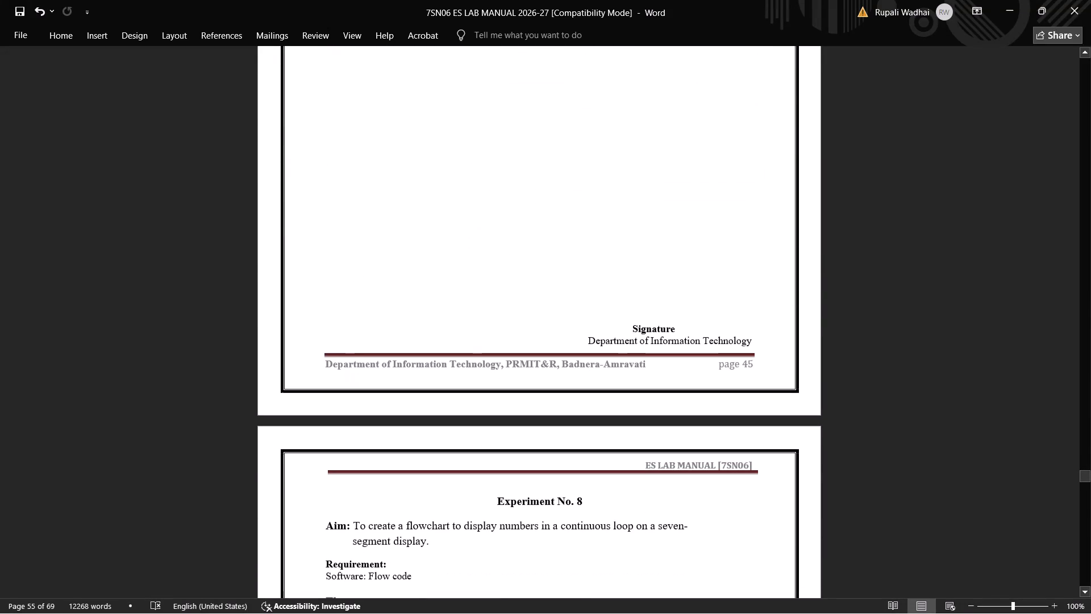
scroll(494, 310, up, 2)
scroll(494, 310, down, 1)
scroll(494, 310, up, 3)
key(ctrl+s)
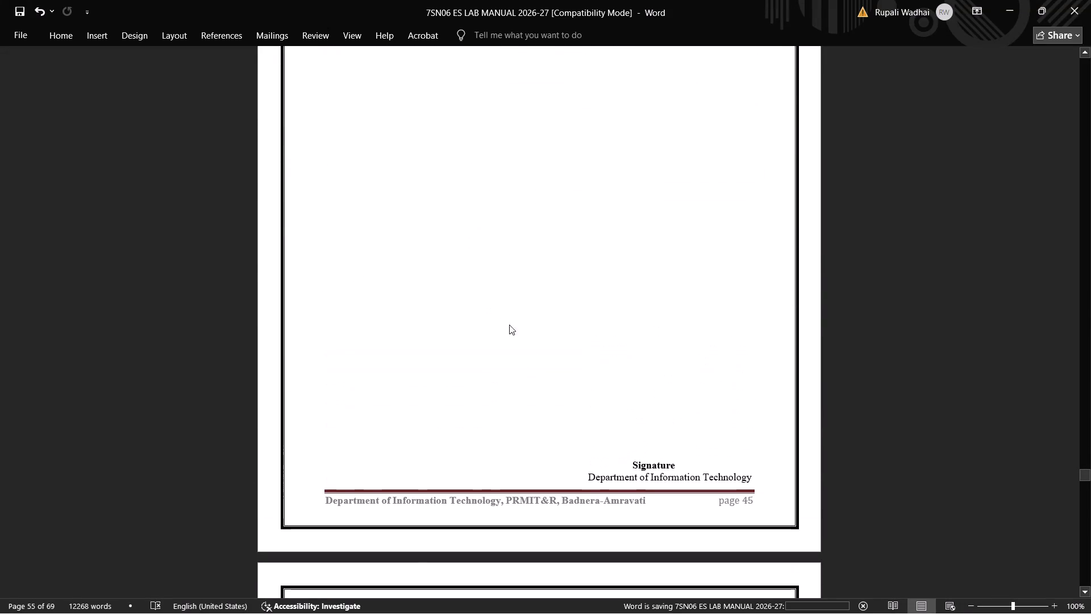
Place the text cursor in the blank space below Experiment No. 8's Observation heading.
scroll(534, 348, up, 7)
scroll(534, 347, down, 15)
scroll(534, 347, down, 20)
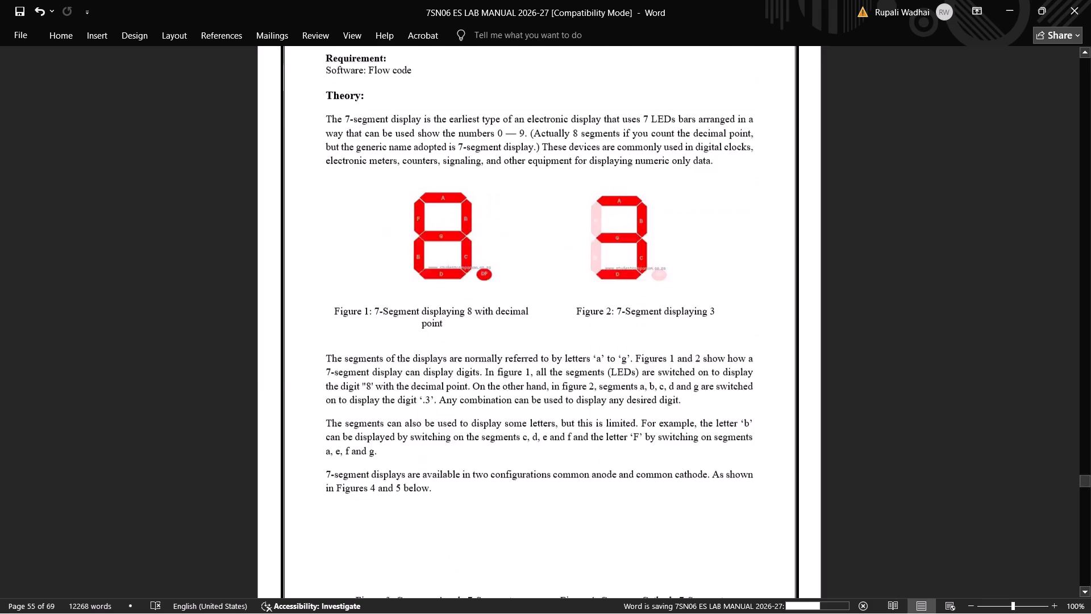
scroll(534, 347, down, 20)
scroll(534, 347, down, 20)
scroll(534, 347, down, 16)
scroll(533, 343, up, 1)
scroll(533, 343, down, 5)
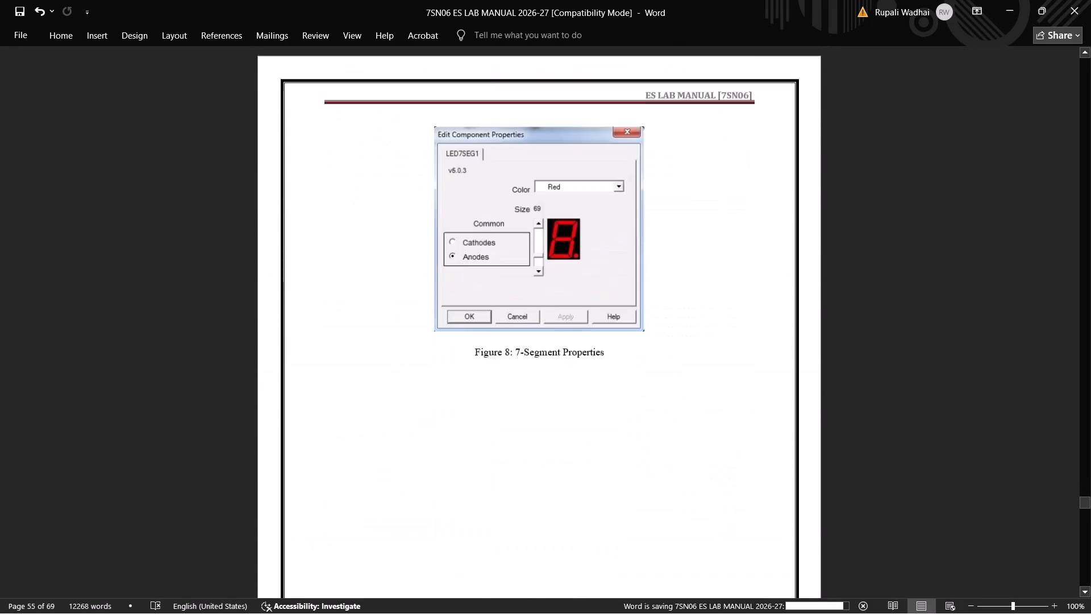
scroll(533, 343, down, 10)
scroll(533, 343, down, 11)
scroll(532, 340, down, 15)
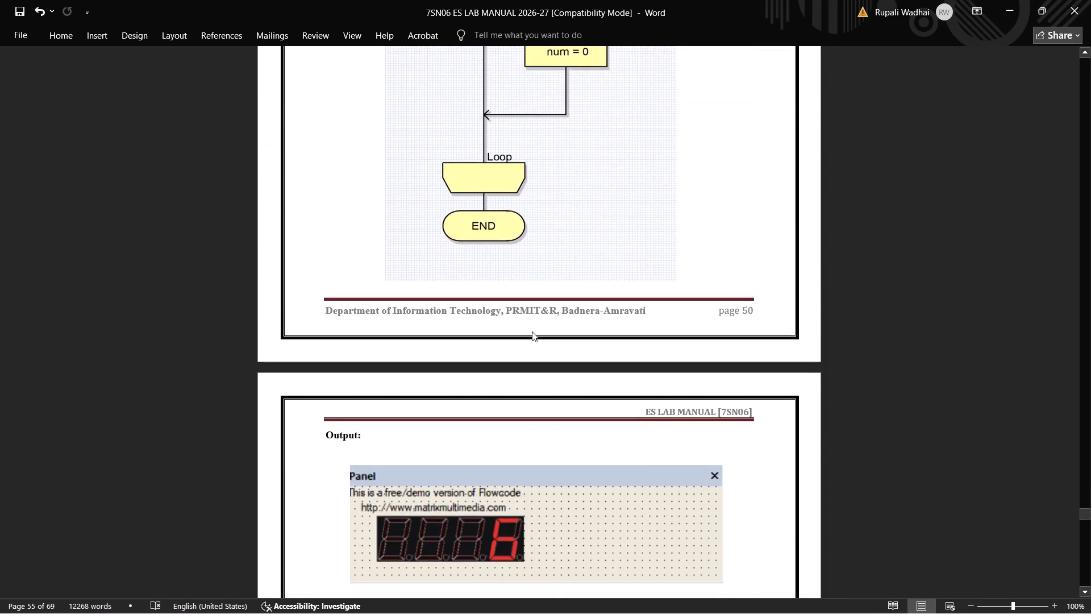
scroll(532, 331, up, 6)
scroll(532, 331, down, 17)
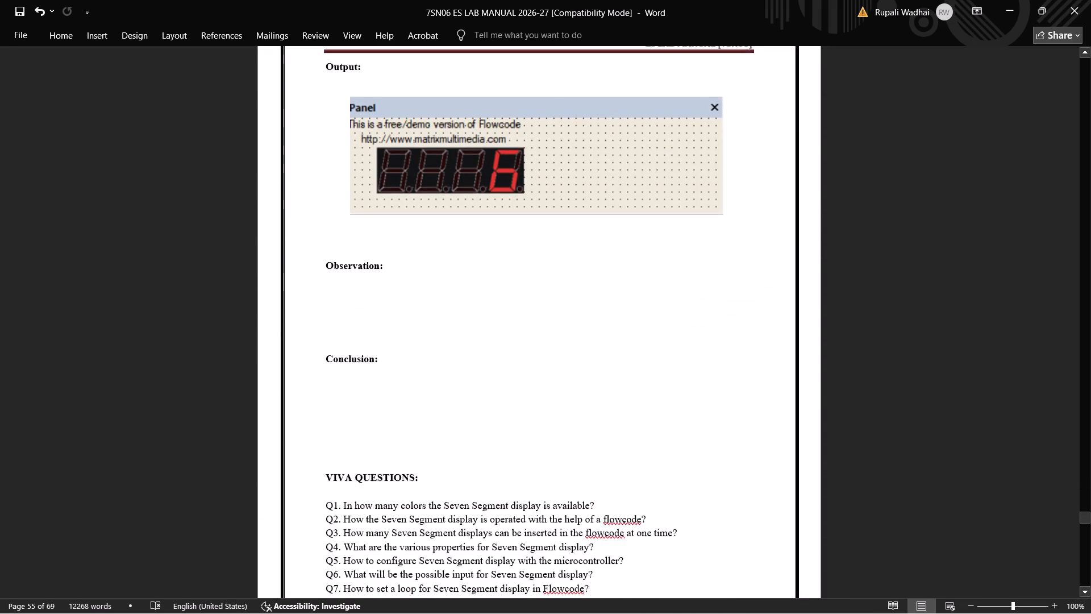
scroll(494, 208, up, 4)
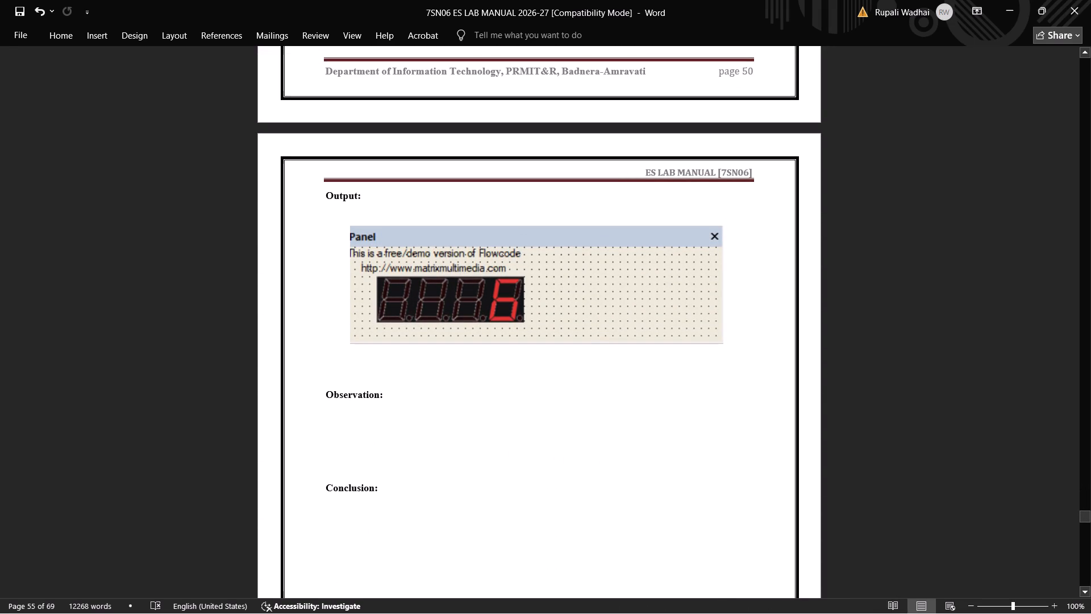
double_click(422, 428)
Copy the seven-segment display observation text from page 51 of the ES SS PDF into the manual below Experiment No. 8's Observation heading.
key(ctrl+super+Right)
click(447, 433)
key(ctrl+super+Left)
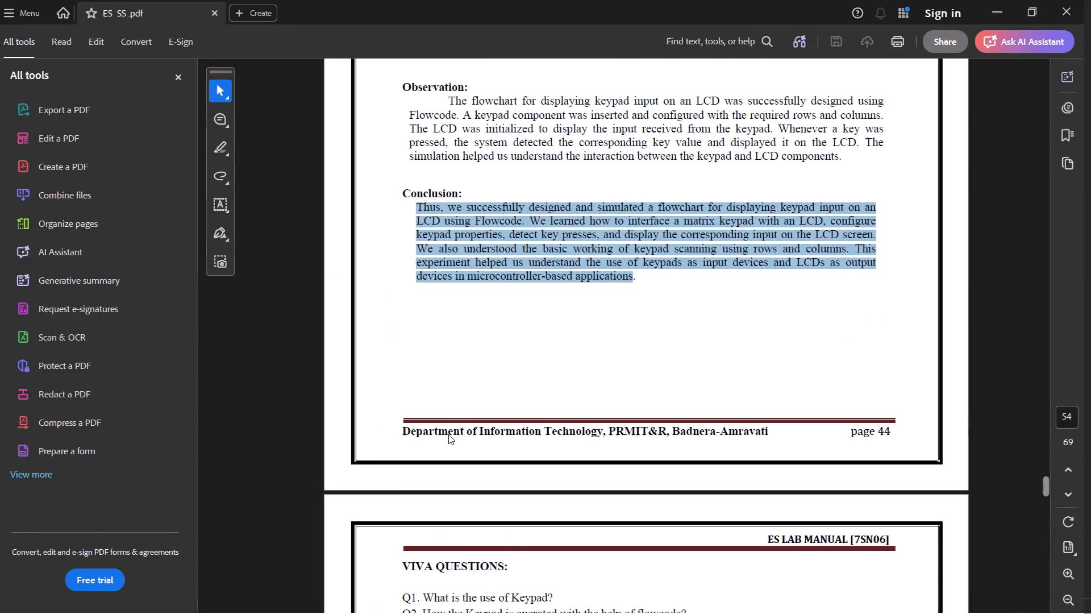
scroll(448, 434, down, 7)
scroll(621, 368, down, 20)
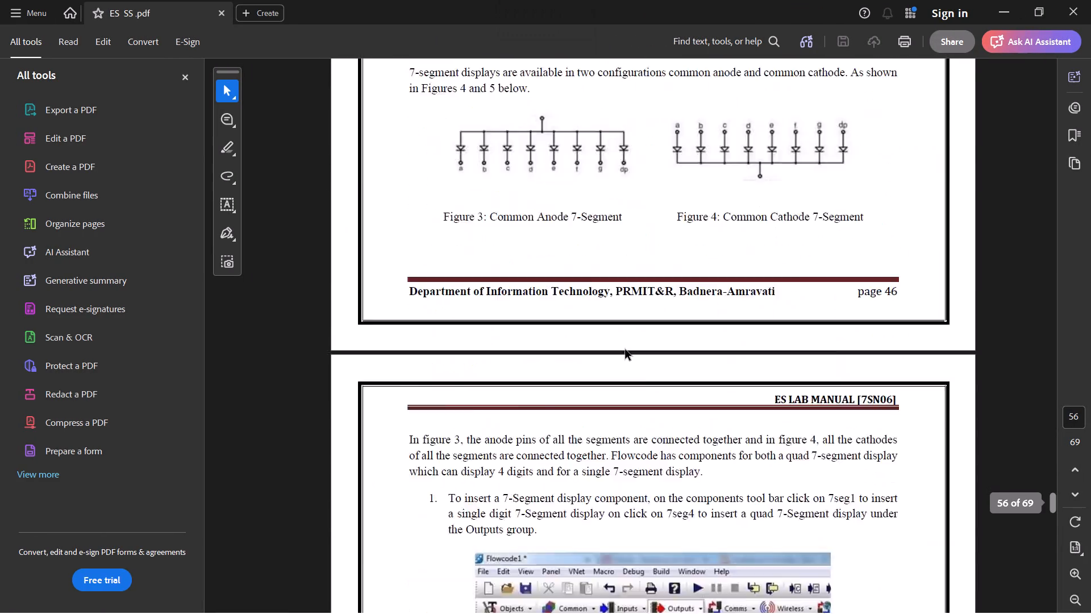
scroll(625, 350, down, 17)
scroll(625, 350, down, 20)
scroll(625, 350, down, 4)
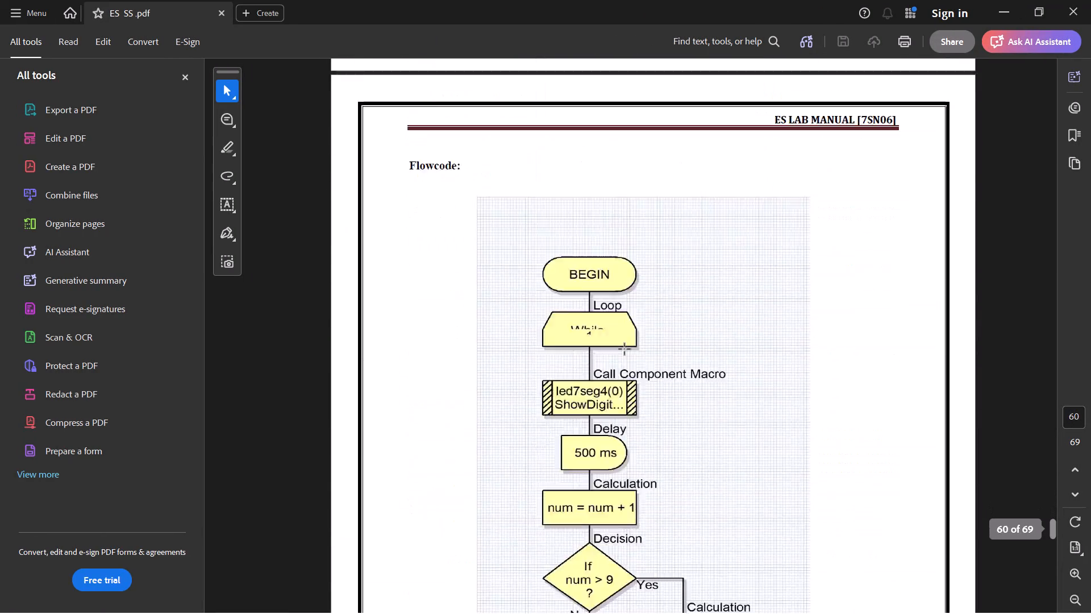
scroll(625, 350, down, 12)
scroll(625, 350, up, 5)
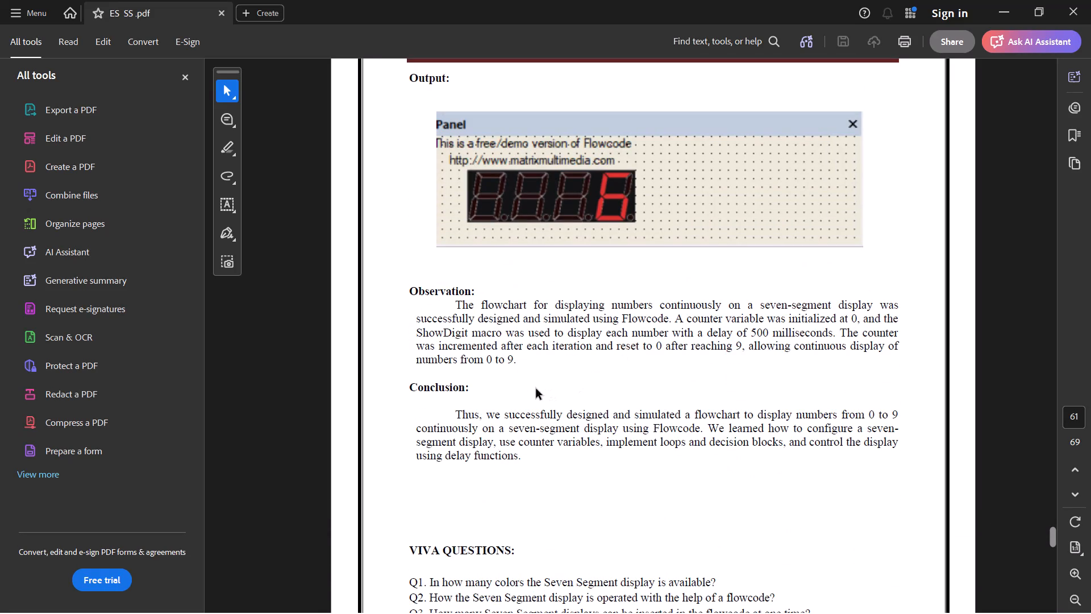
drag(522, 355, 495, 342)
click(559, 329)
drag(526, 365, 487, 351)
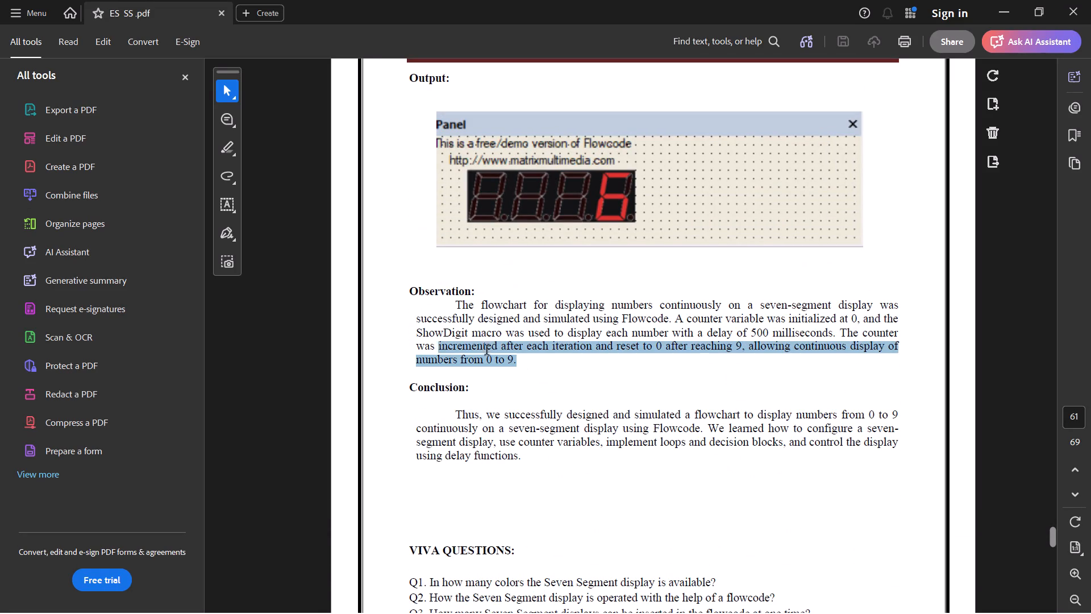
drag(487, 351, 458, 307)
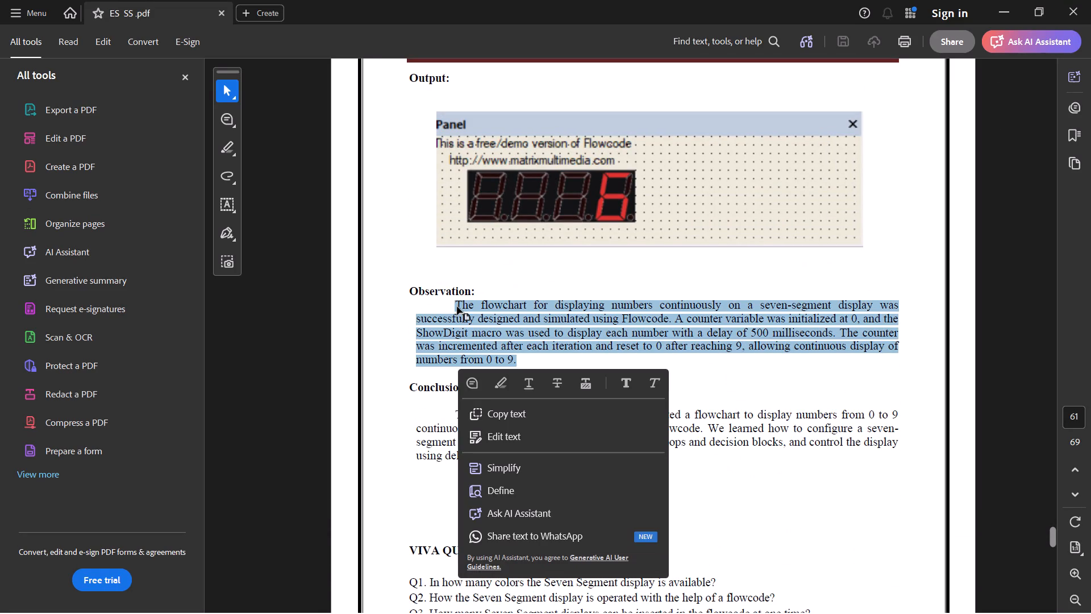
key(ctrl+c)
ctrl+click(458, 307)
key(ctrl+super+Right)
key(ctrl+v)
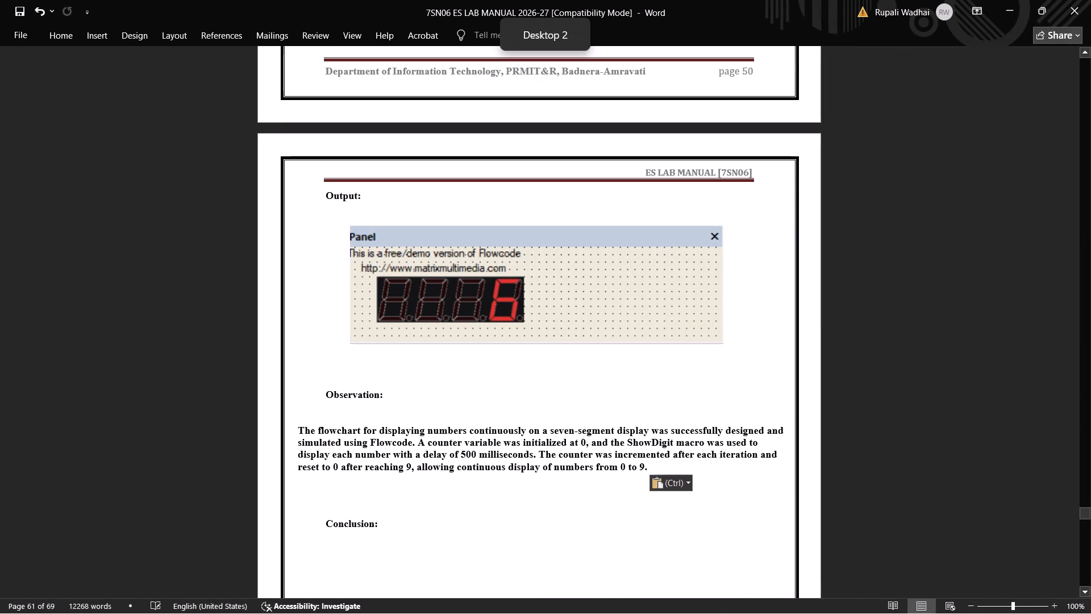
Remove the bold from Experiment No. 8's observation paragraph, justify it and widen its line spacing.
drag(655, 465, 265, 439)
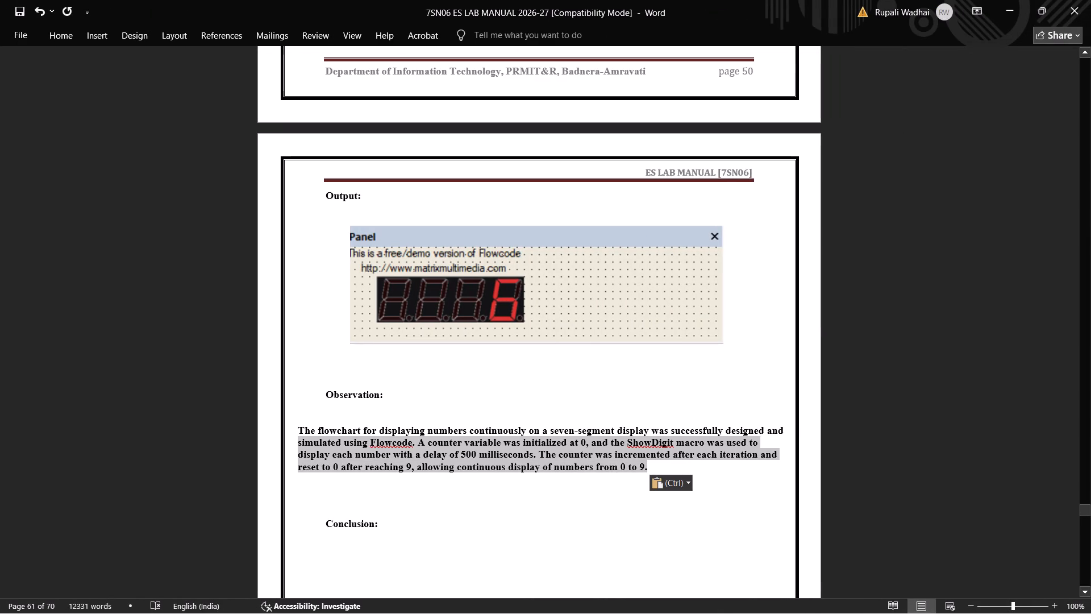
drag(265, 439, 280, 434)
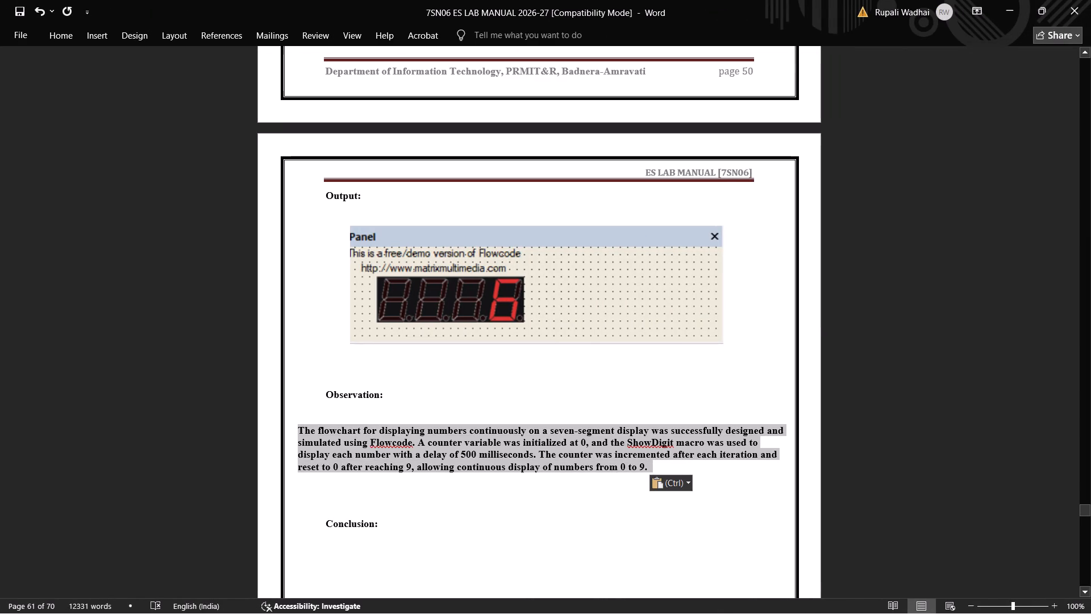
drag(280, 434, 280, 435)
key(ctrl+b)
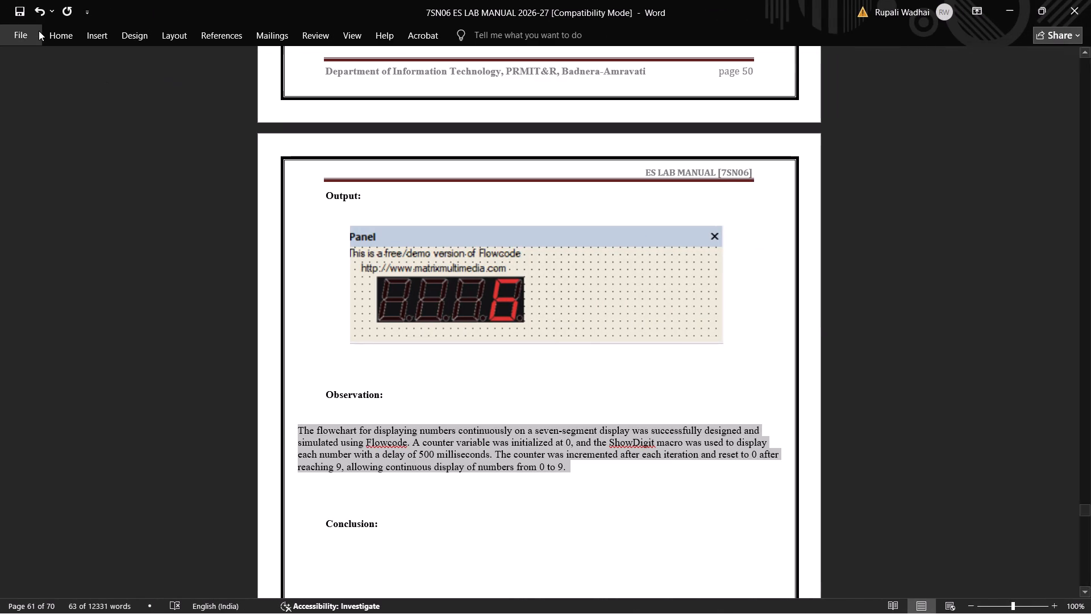
click(39, 31)
click(12, 41)
click(58, 30)
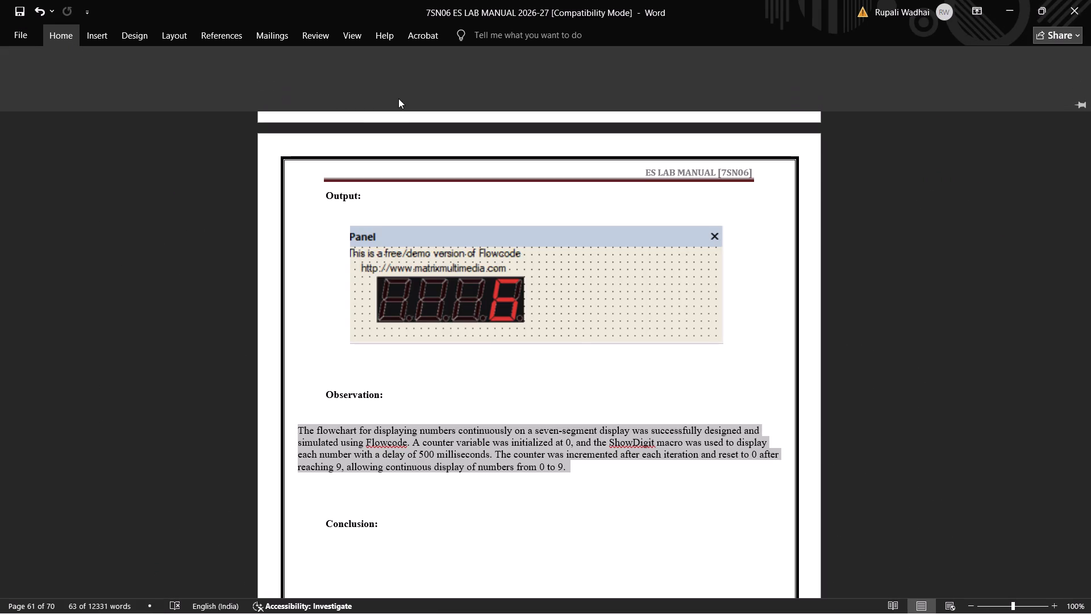
click(386, 80)
click(458, 99)
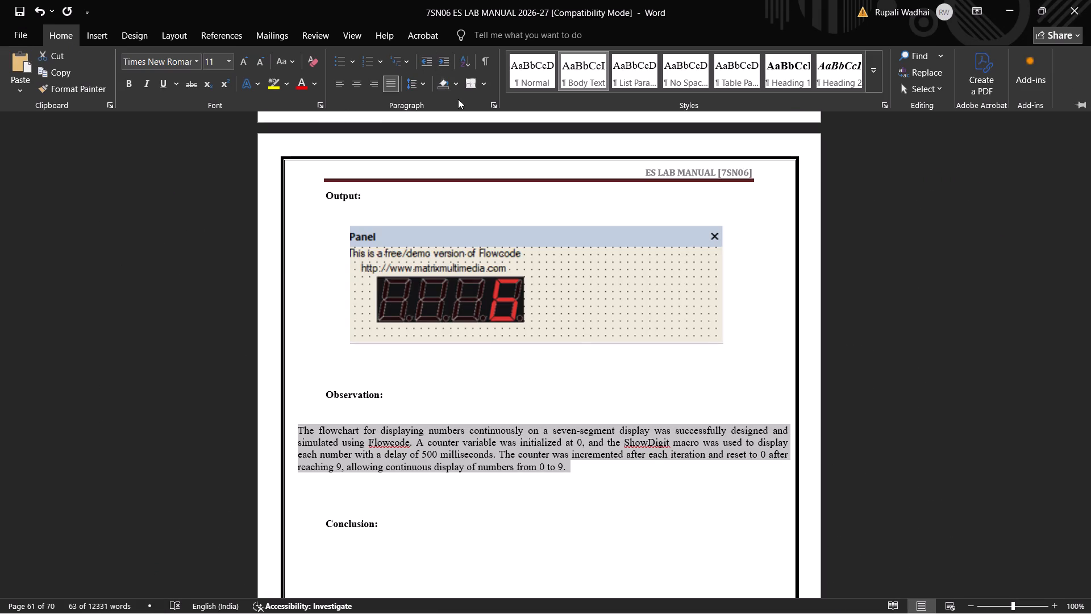
click(423, 83)
click(431, 132)
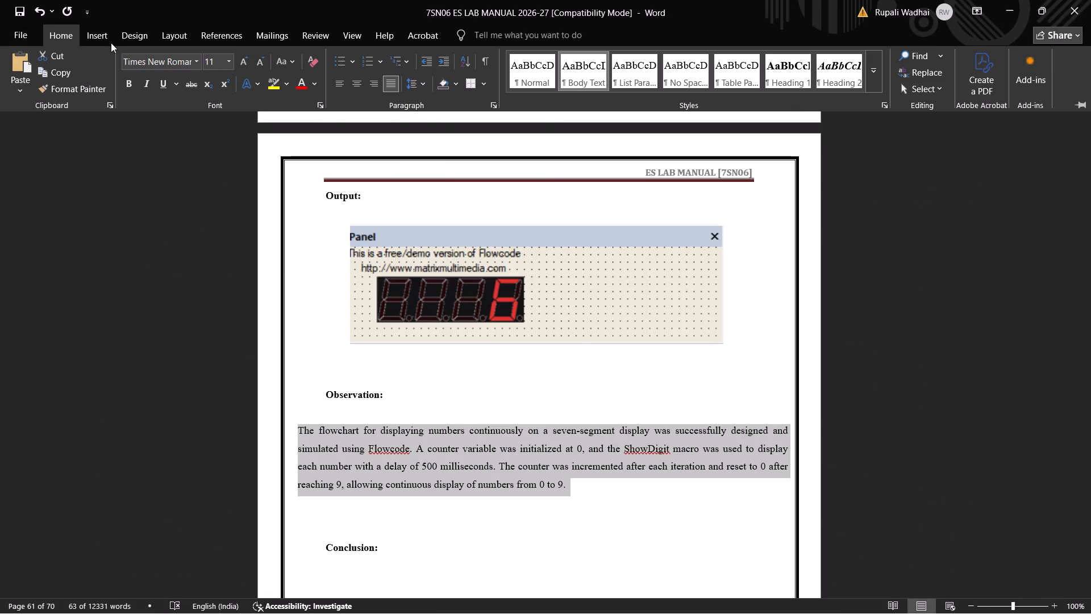
Give the observation paragraph a right indent of about 1.3 cm, a left indent aligned with the Observation heading, and a first-line indent.
click(177, 31)
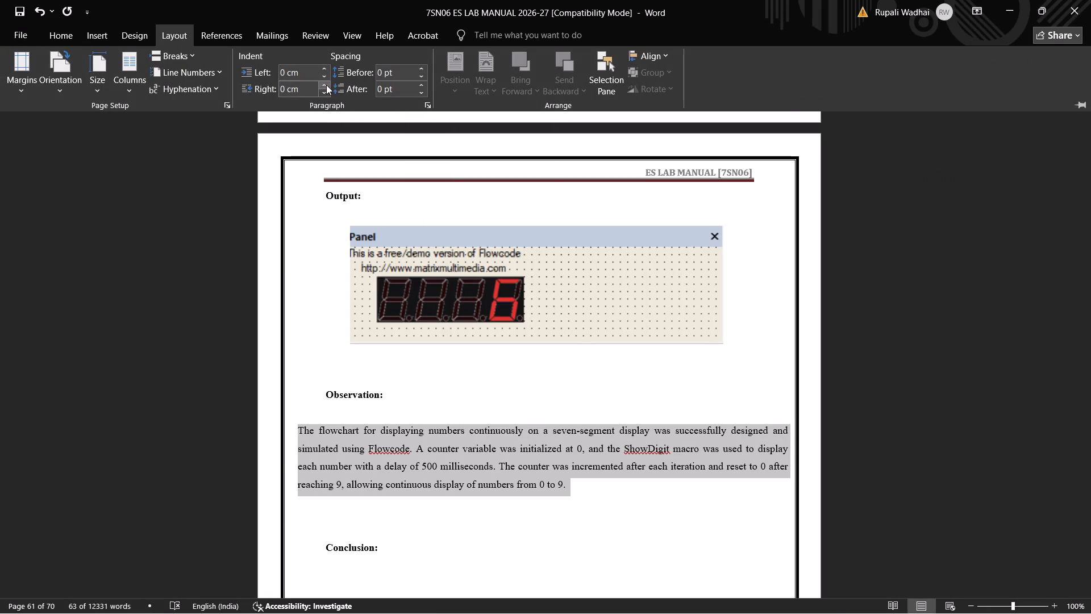
triple_click(326, 85)
triple_click(326, 85)
triple_click(325, 86)
triple_click(325, 86)
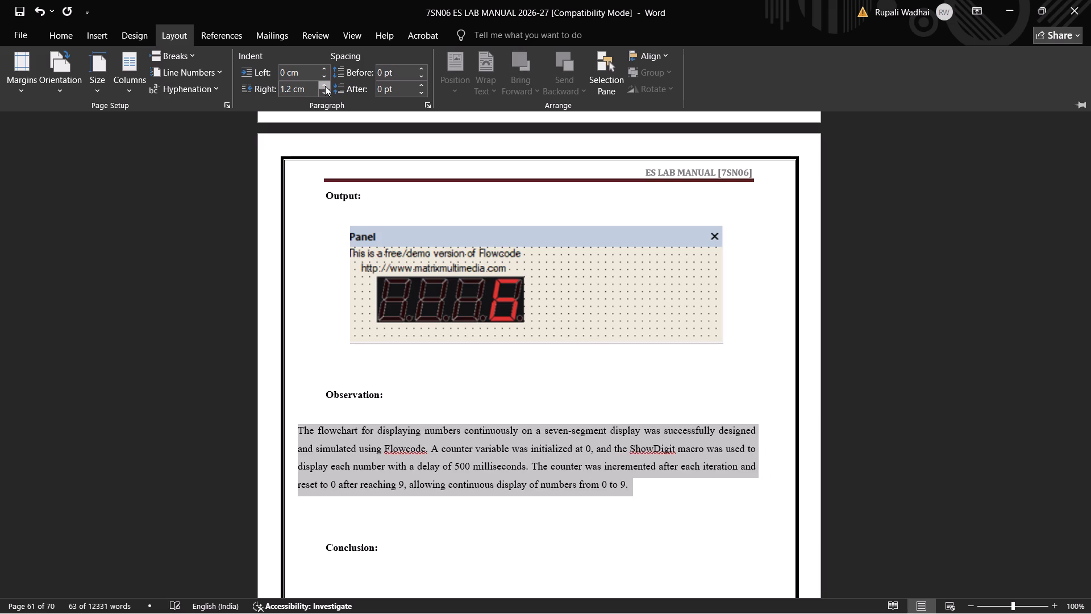
click(325, 86)
click(311, 449)
click(294, 428)
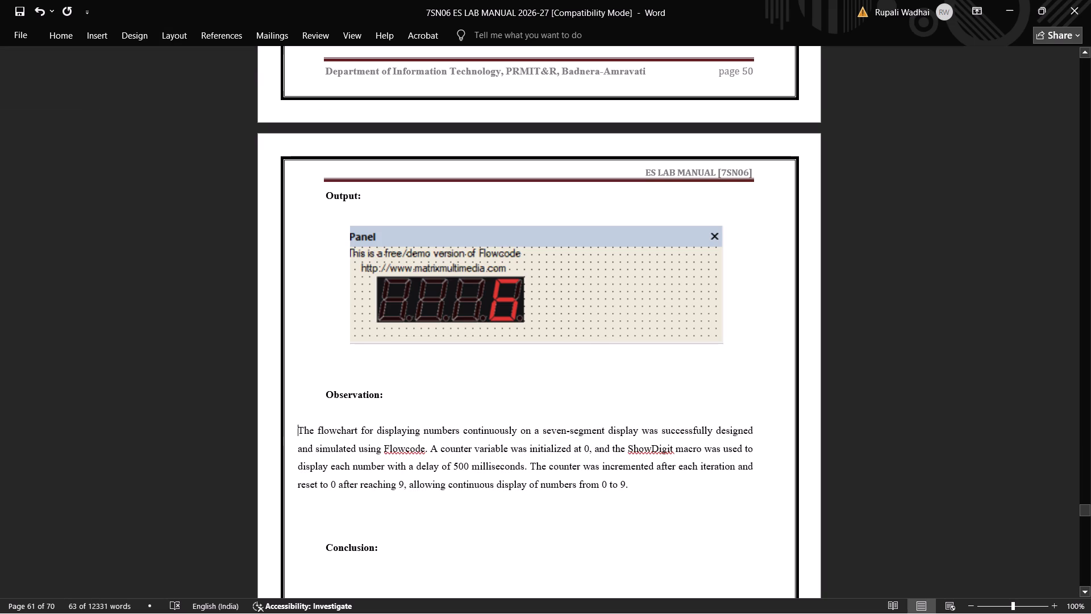
key(Tab)
key(Tab)
key(Tab)
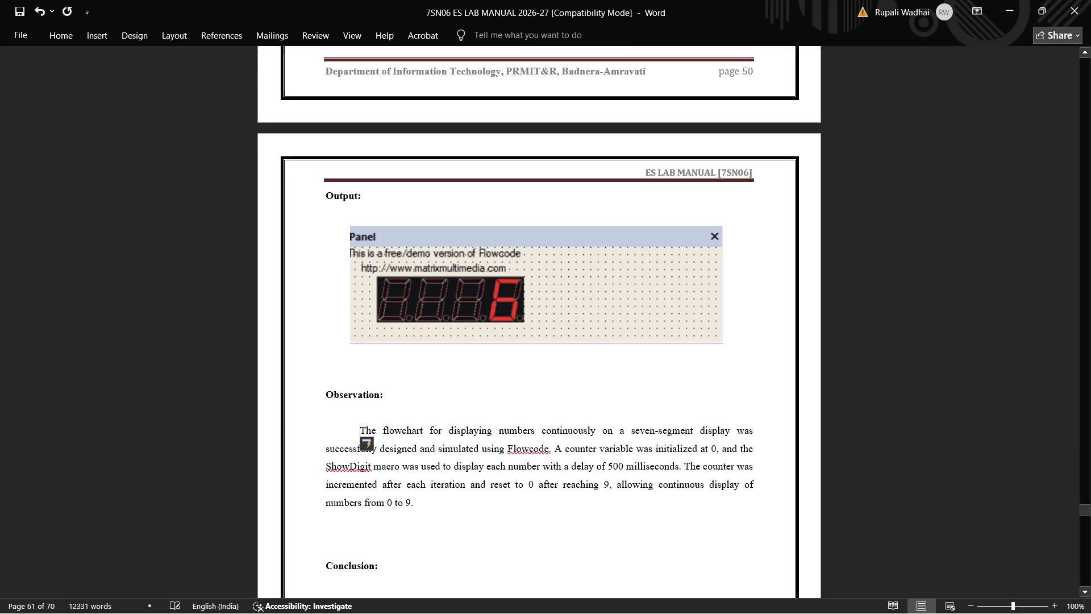
Delete the blank line between Experiment No. 8's Observation heading and its paragraph.
click(352, 417)
key(BackSpace)
Copy the seven-segment display conclusion text from the ES SS PDF into the manual directly below Experiment No. 8's Conclusion heading.
scroll(353, 417, down, 4)
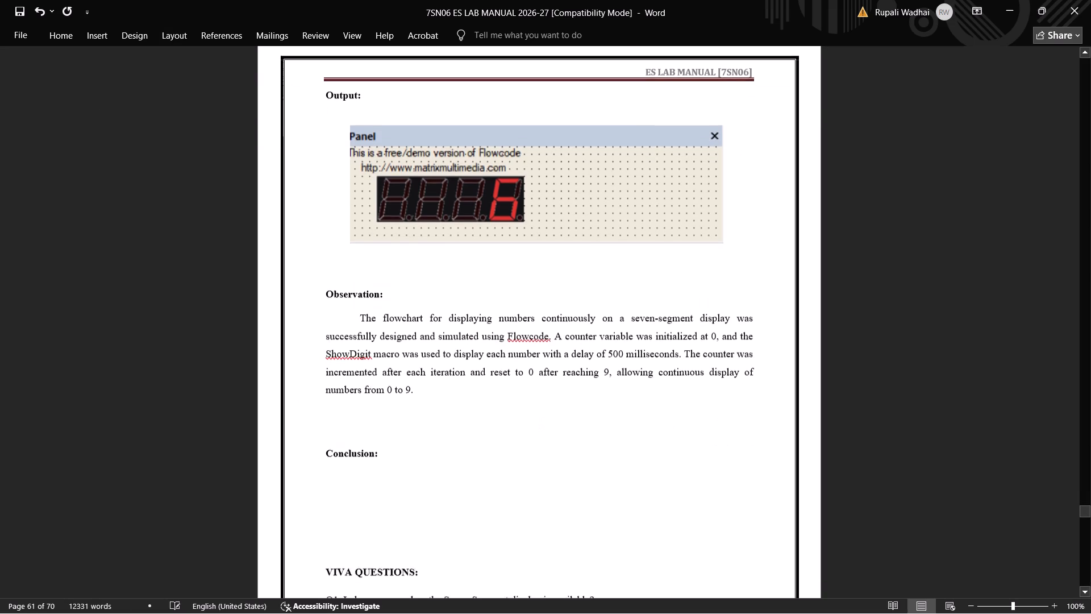
double_click(376, 432)
key(ctrl+super+Right)
drag(397, 444, 410, 450)
key(ctrl+super+Left)
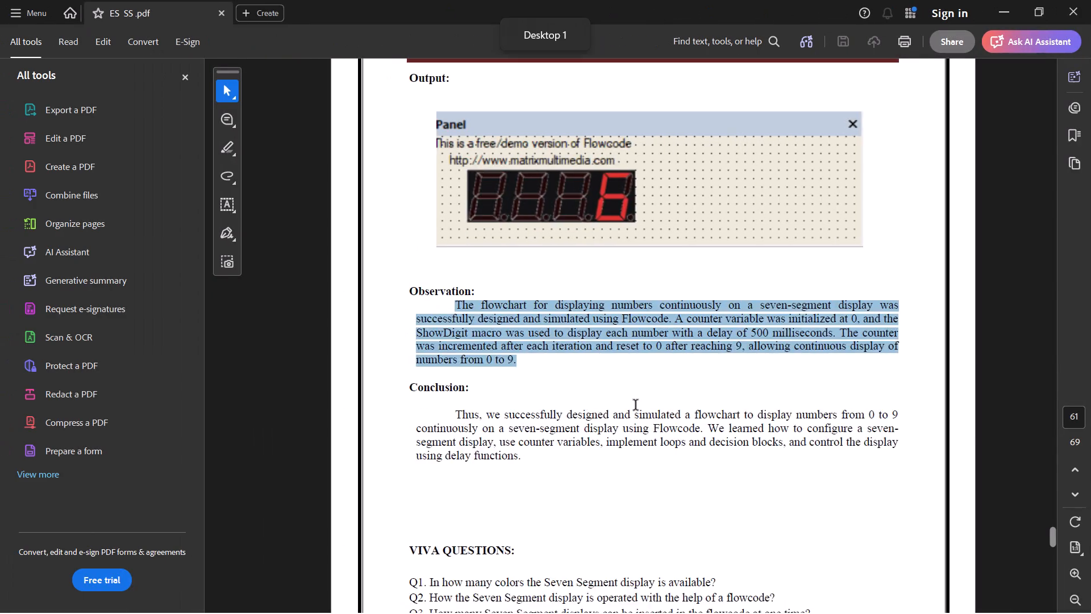
scroll(636, 406, down, 2)
drag(552, 276, 539, 283)
click(536, 304)
drag(532, 302, 473, 256)
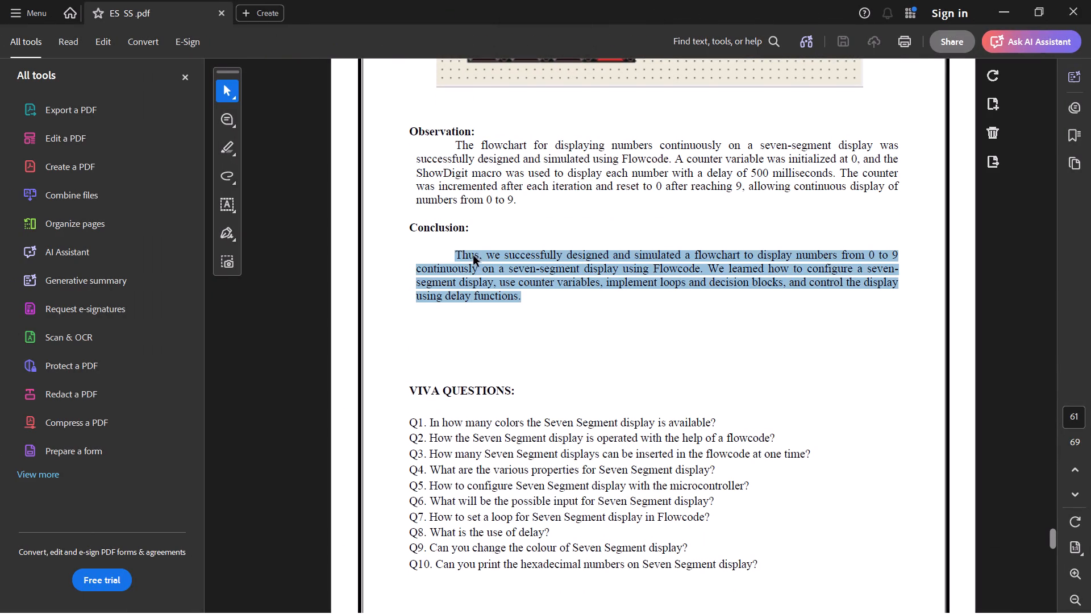
drag(473, 256, 459, 252)
key(ctrl+c)
ctrl+click(459, 252)
key(ctrl+super+Right)
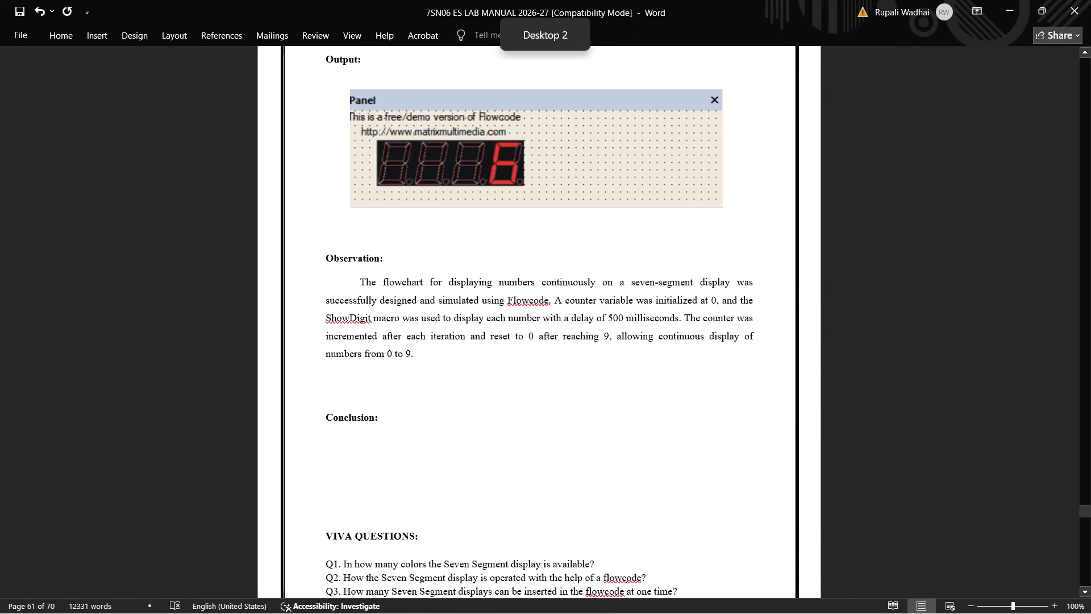
key(ctrl+v)
Remove the bold from Experiment No. 8's conclusion paragraph, justify it and widen its line spacing to match the observation.
drag(716, 454, 582, 454)
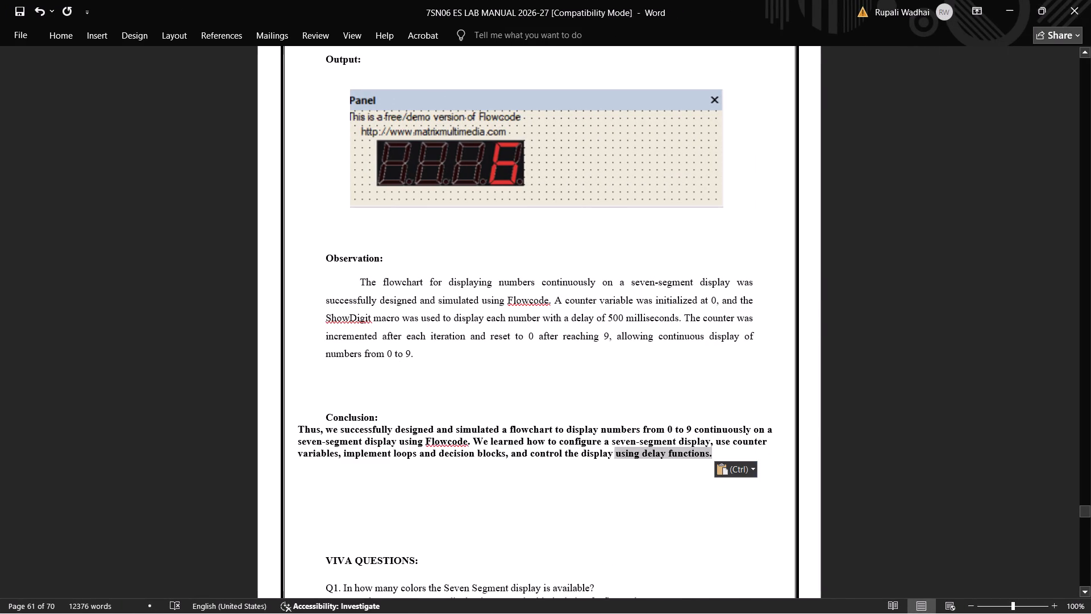
drag(582, 454, 303, 428)
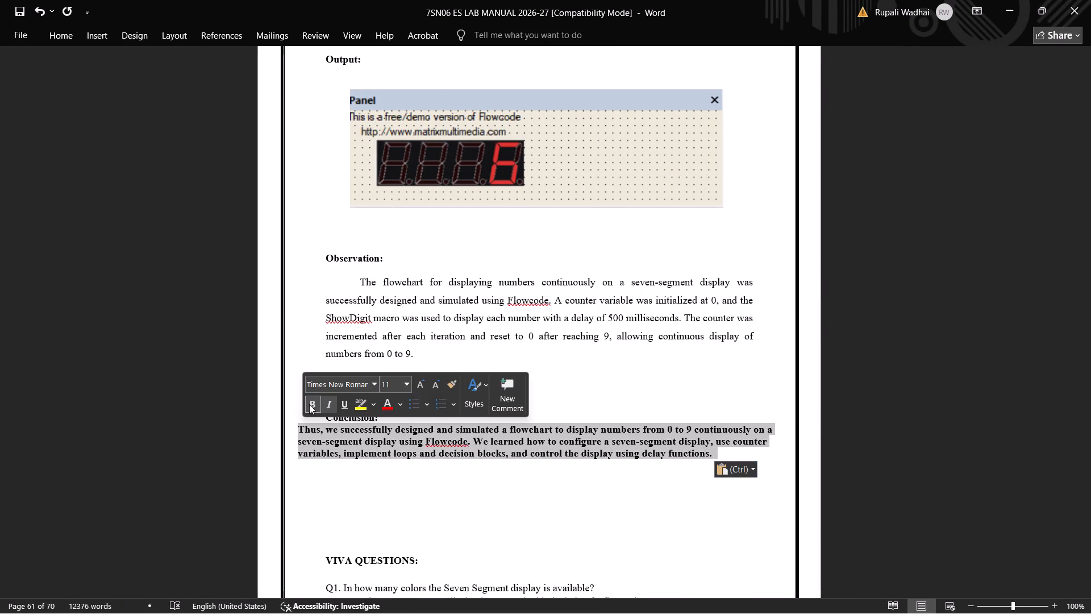
click(309, 404)
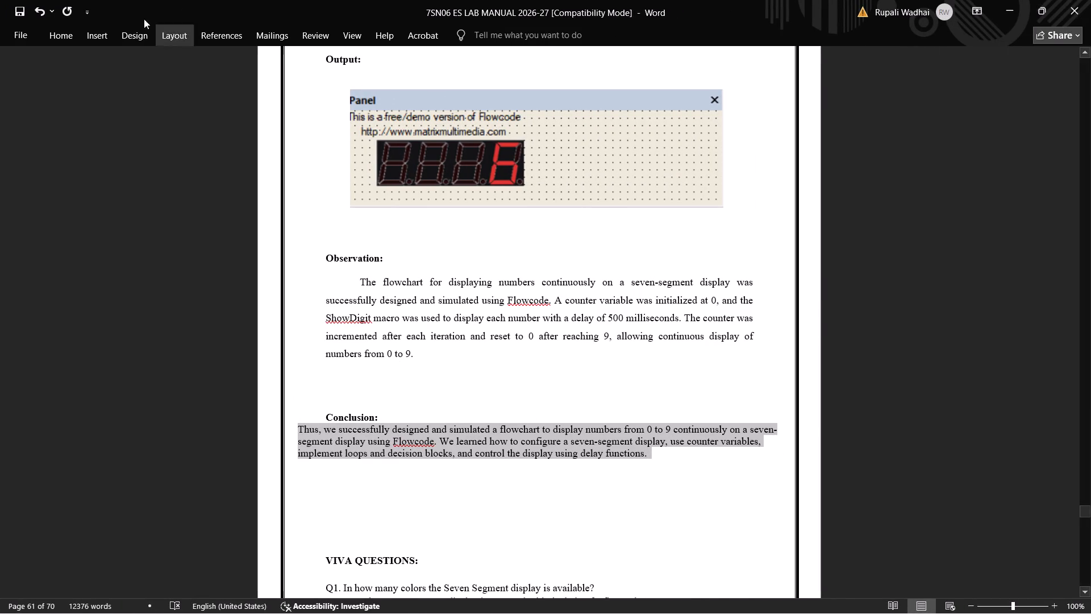
click(74, 35)
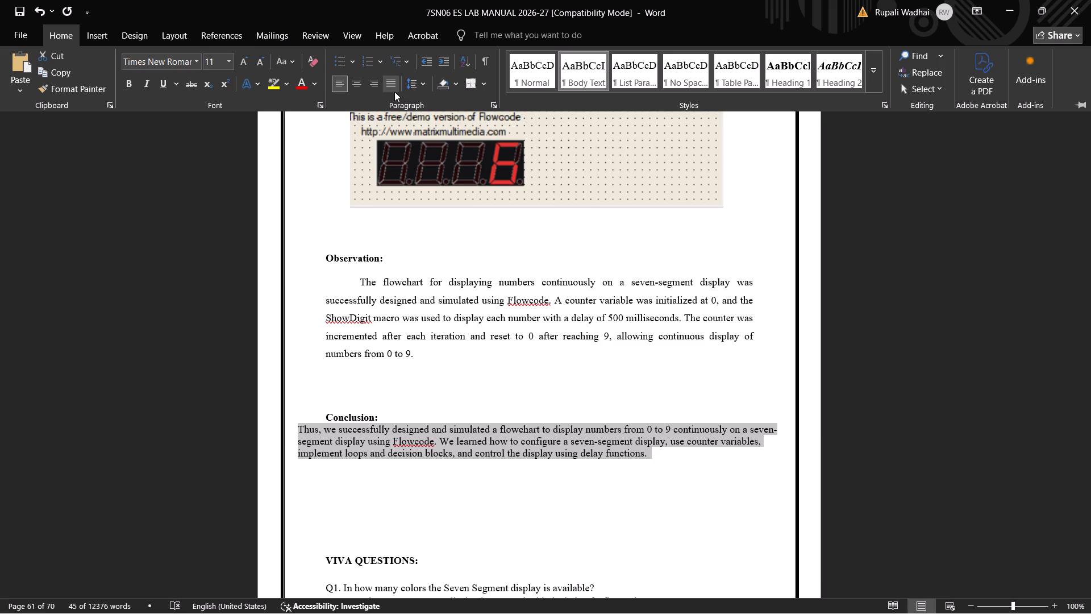
click(394, 90)
click(414, 87)
click(427, 128)
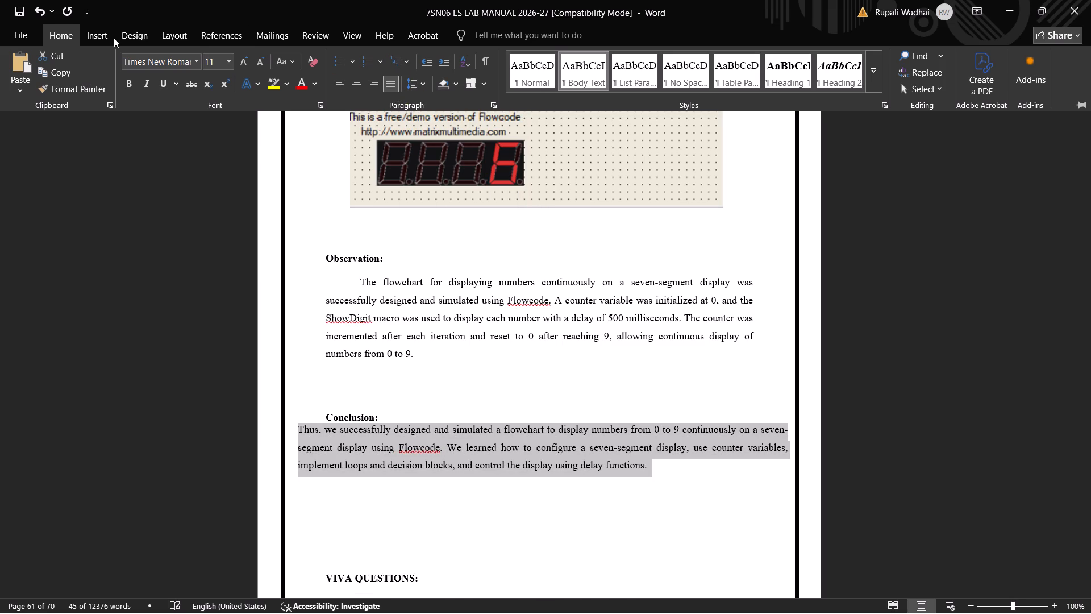
Give the conclusion paragraph a right indent of about 1.3 cm, a left indent aligned with the Conclusion heading, and a first-line indent.
click(114, 39)
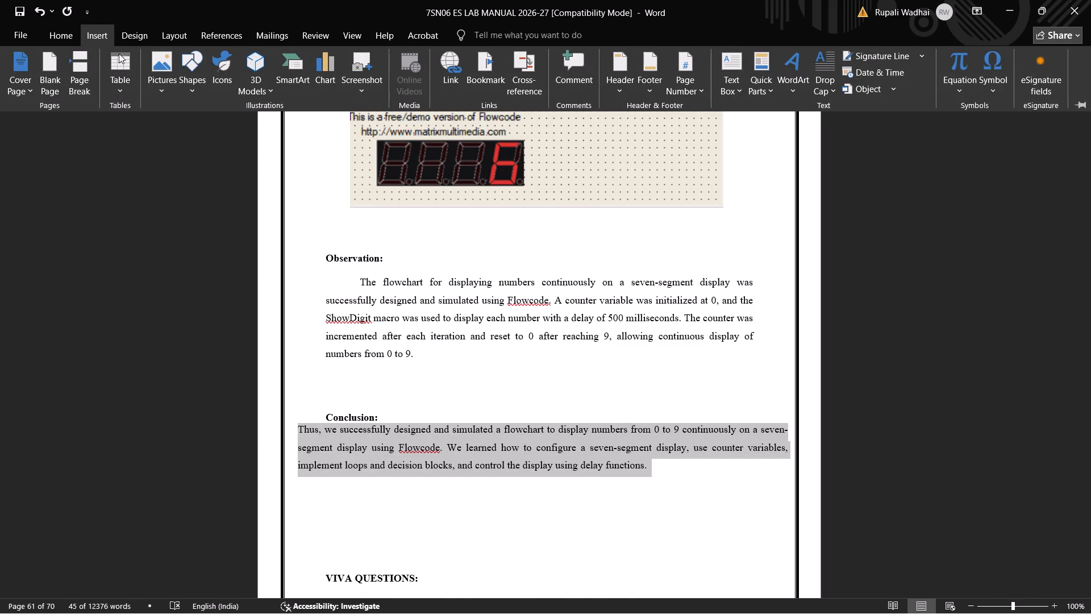
click(177, 33)
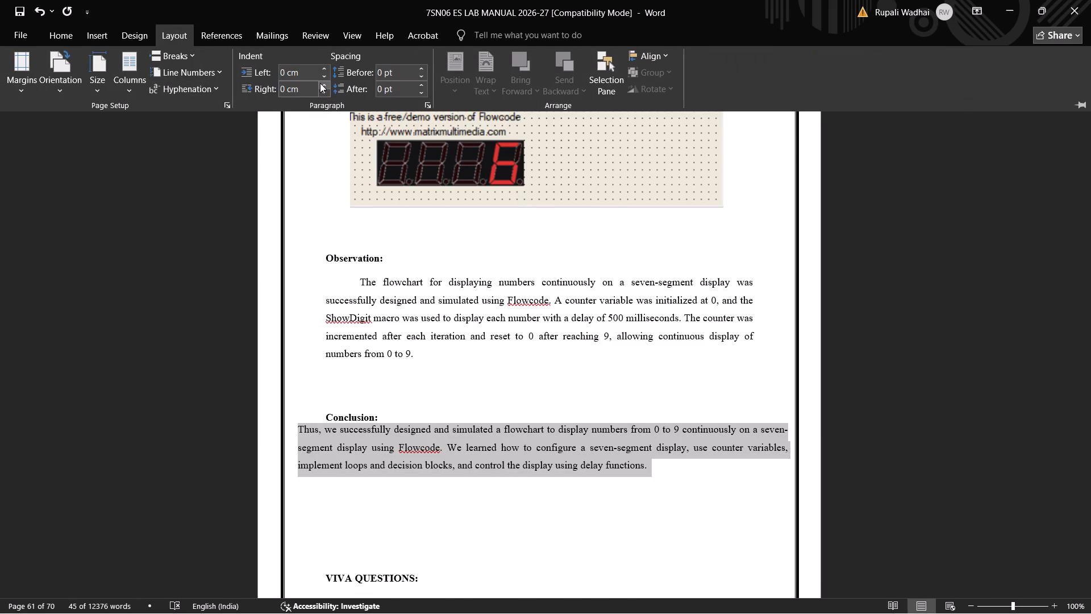
triple_click(320, 83)
triple_click(320, 83)
triple_click(320, 83)
triple_click(320, 83)
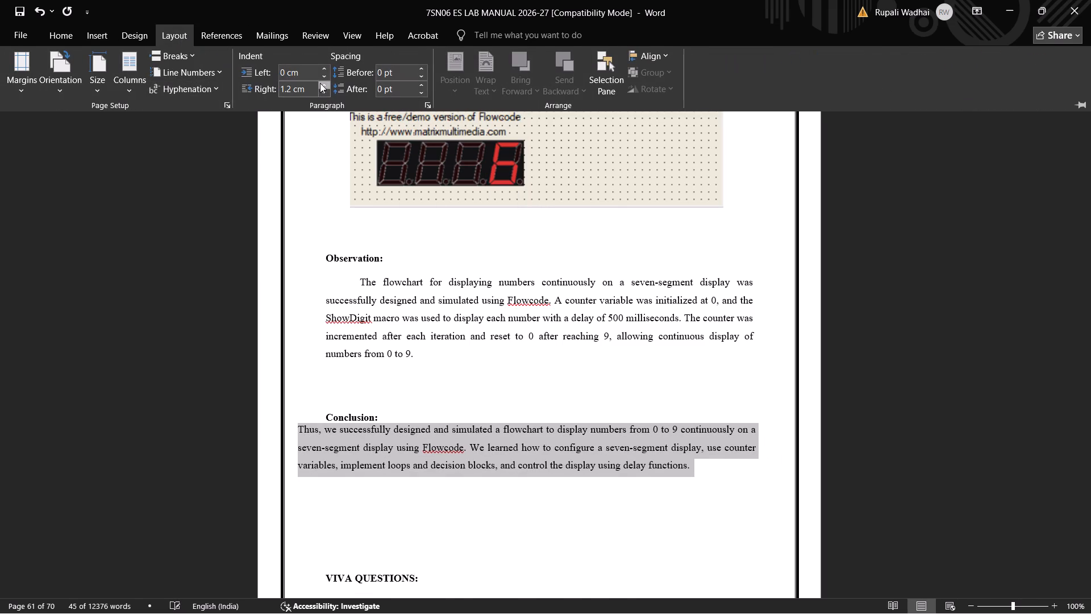
click(320, 83)
click(307, 432)
click(290, 432)
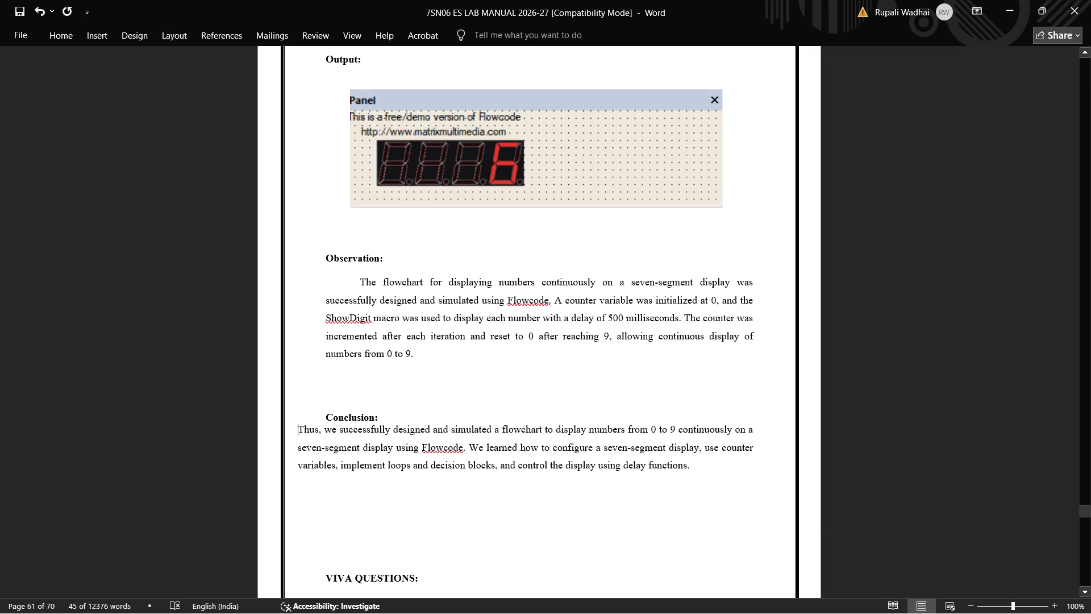
key(Tab)
key(Tab)
key(Tab)
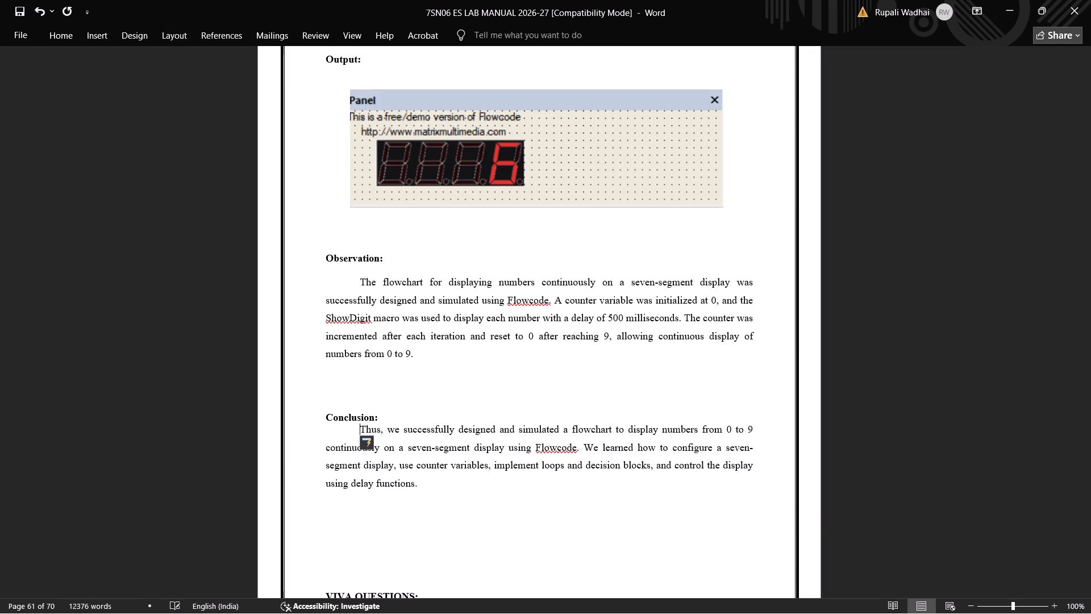
Delete surplus blank lines between Experiment No. 8's conclusion and VIVA QUESTIONS so that questions Q9 and Q10 fit on page 51.
click(481, 505)
scroll(481, 505, down, 5)
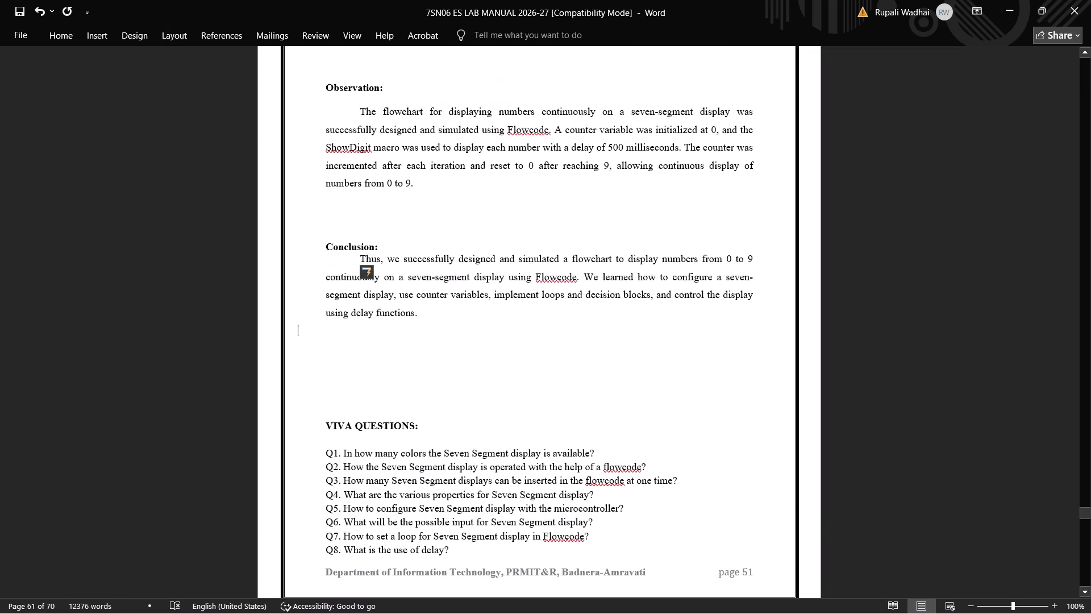
scroll(419, 450, down, 4)
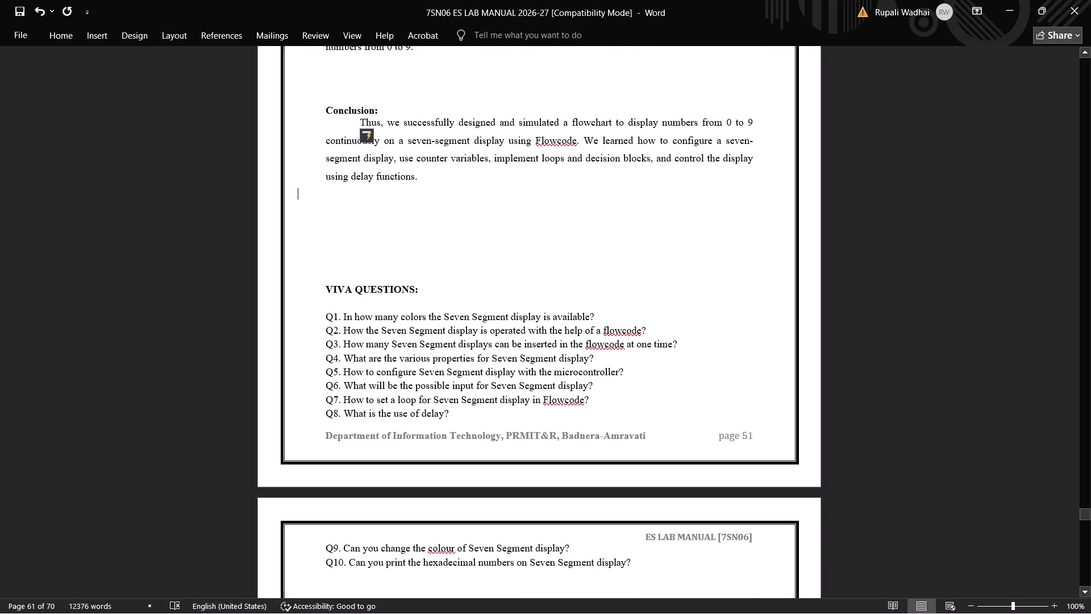
scroll(478, 359, down, 3)
scroll(478, 359, up, 4)
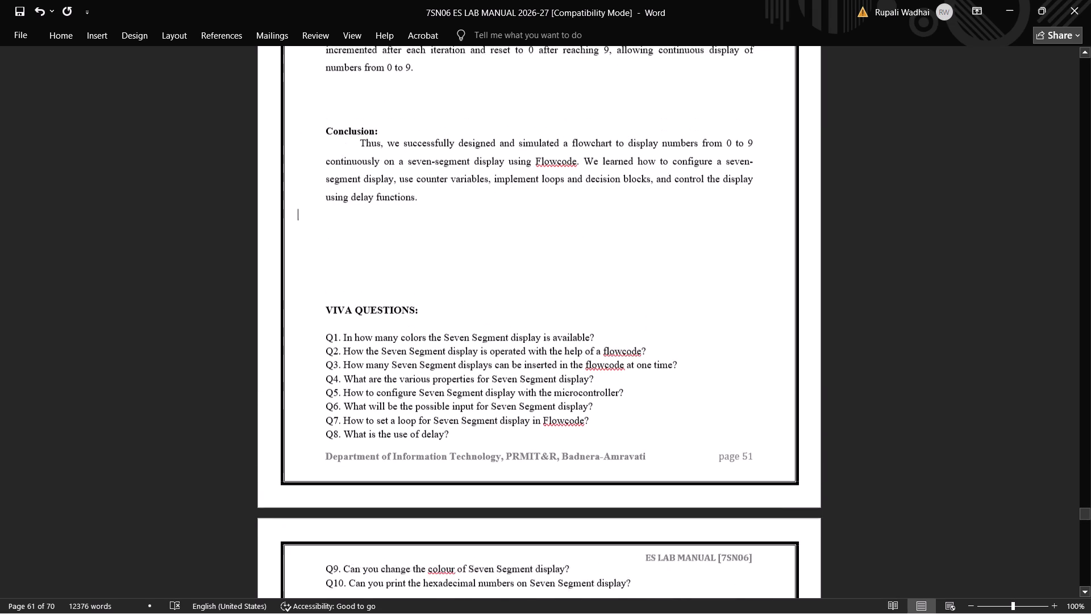
key(BackSpace)
click(338, 268)
key(BackSpace)
key(BackSpace)
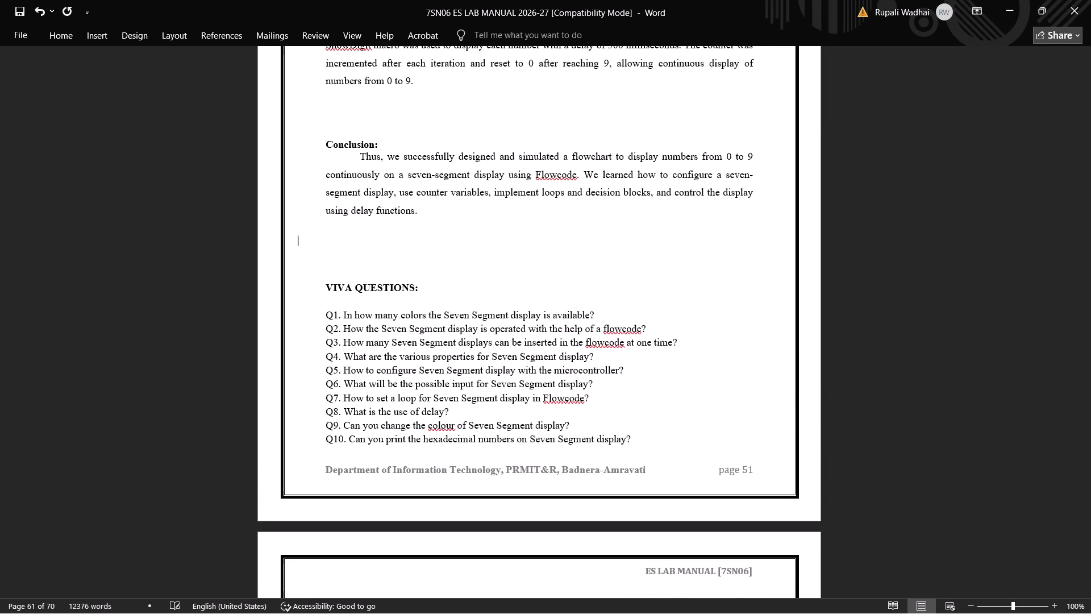
Delete the surplus blank lines above and below Experiment No. 8's conclusion on page 51.
key(BackSpace)
key(BackSpace)
click(308, 240)
key(BackSpace)
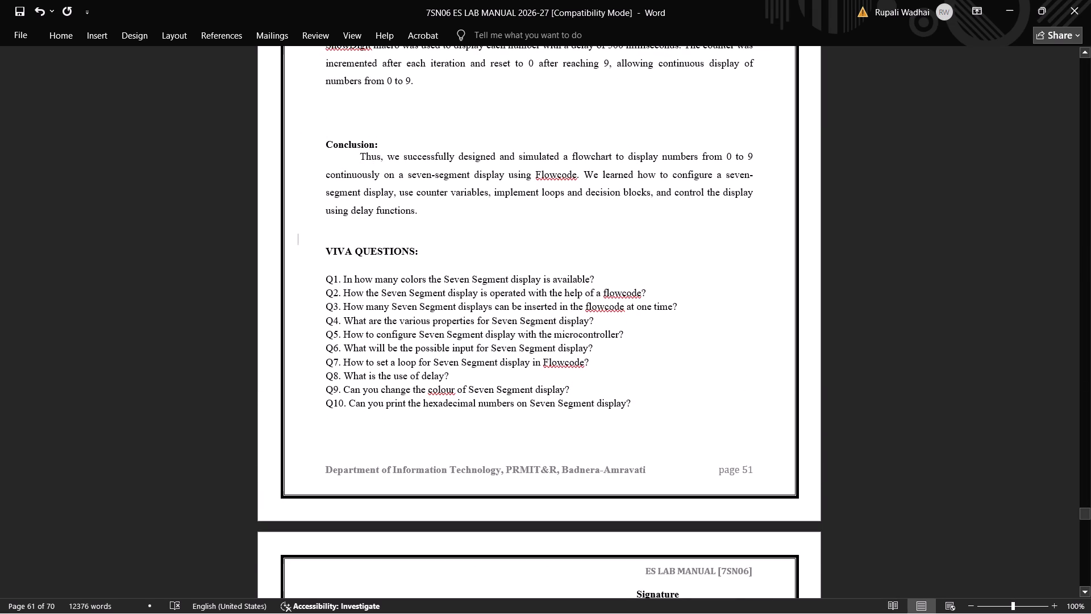
scroll(326, 219, up, 5)
click(326, 284)
key(BackSpace)
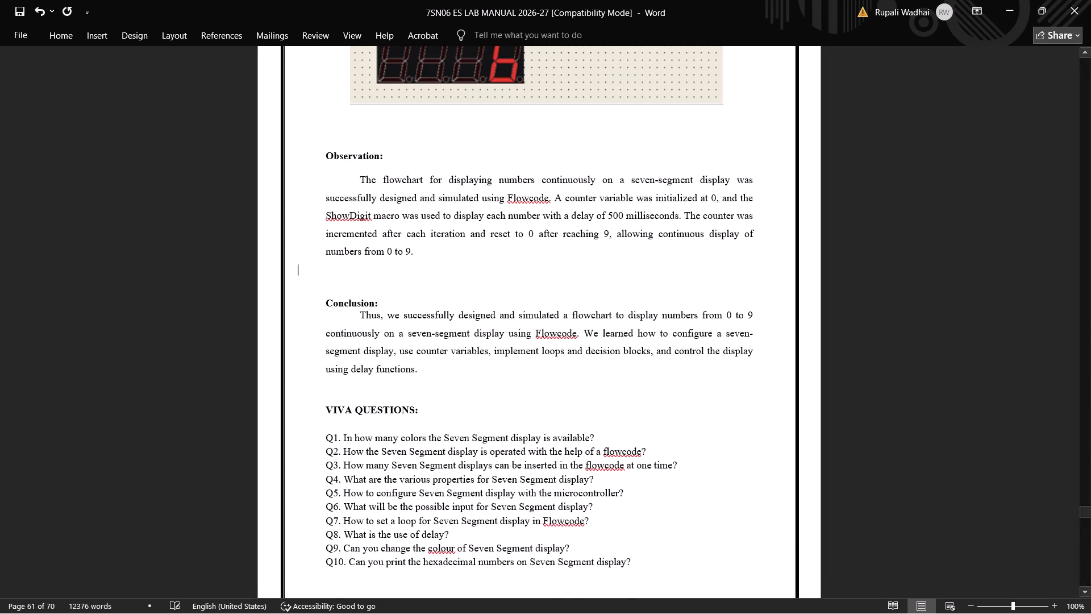
Delete a surplus blank line between Experiment No. 8's output panel picture and the Observation heading, keeping the picture's horizontal position.
scroll(326, 175, up, 2)
click(324, 168)
key(BackSpace)
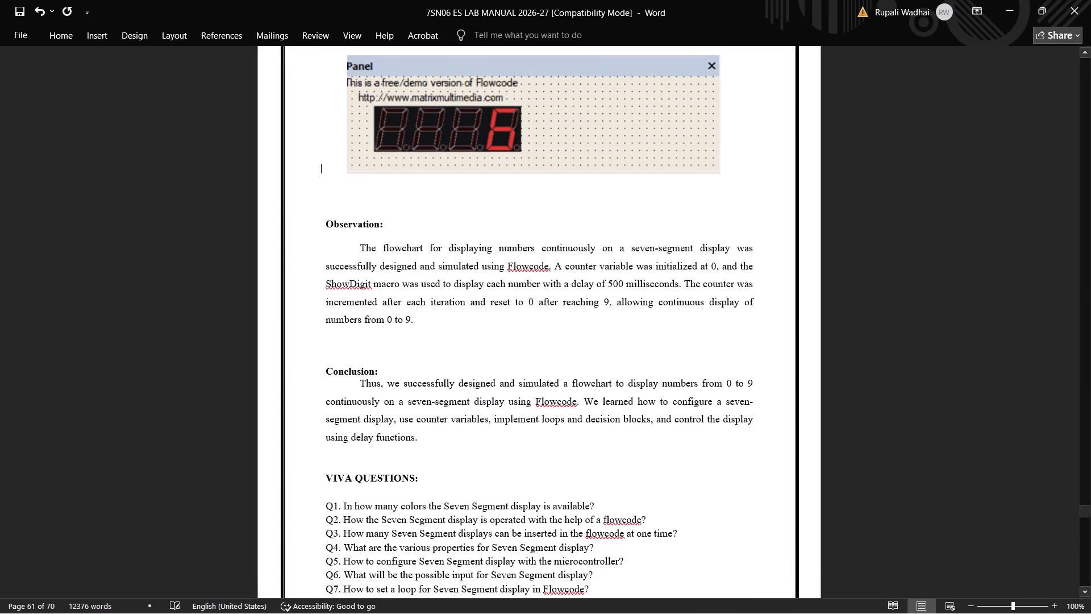
key(space)
click(317, 204)
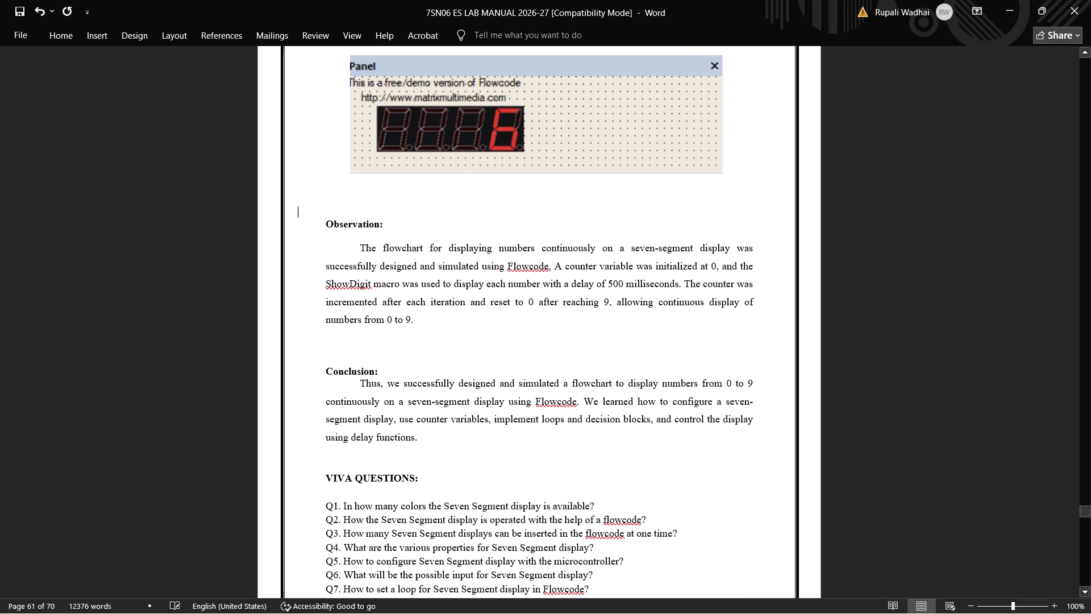
key(BackSpace)
Delete blank lines between question Q10 and Signature so the whole signature block and its rule fit on page 51.
scroll(317, 204, down, 10)
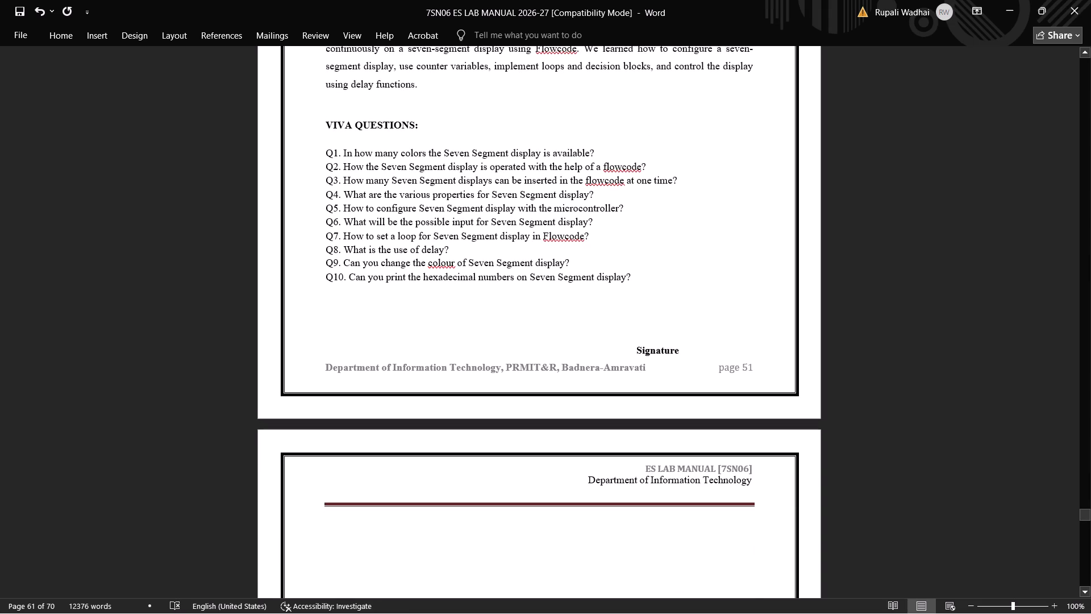
click(343, 326)
key(BackSpace)
key(BackSpace)
key(BackSpace)
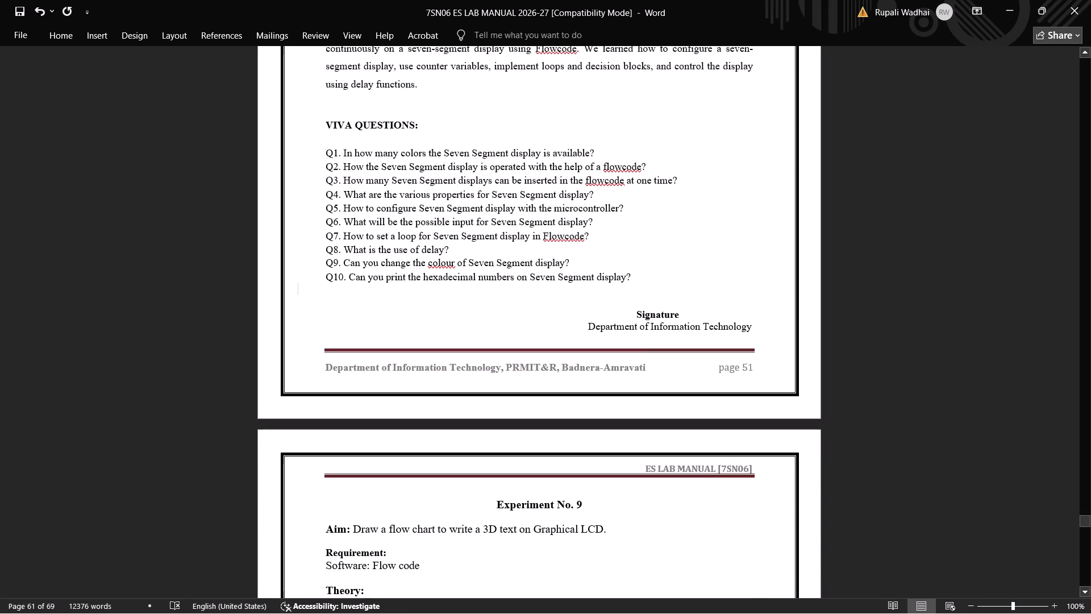
Move the maroon rule on page 51 down to just above the footer text, aligned horizontally with the text margins.
drag(518, 350, 499, 368)
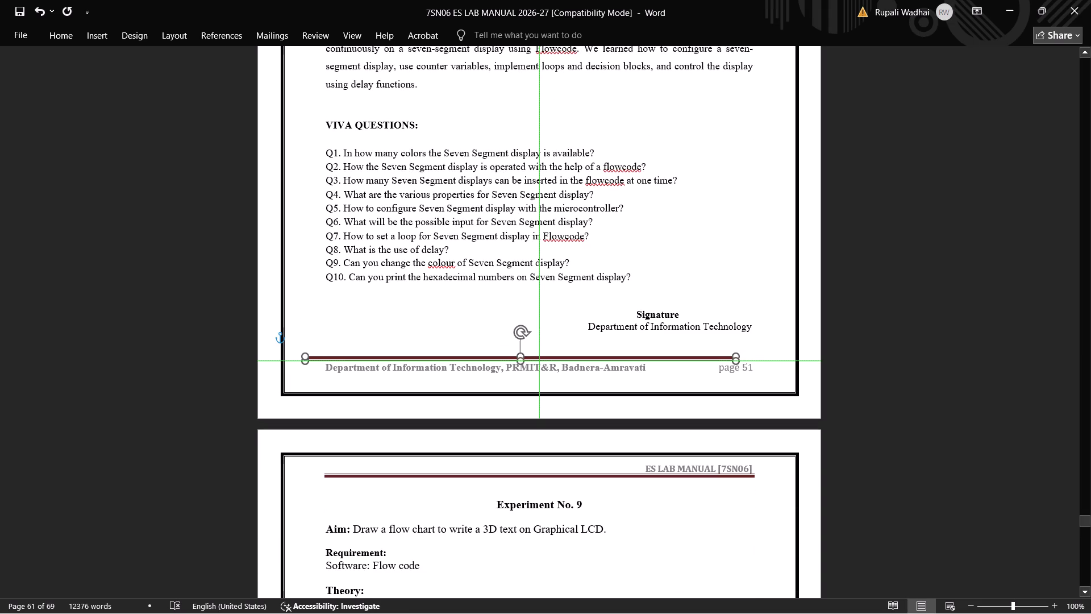
drag(499, 368, 518, 368)
click(578, 341)
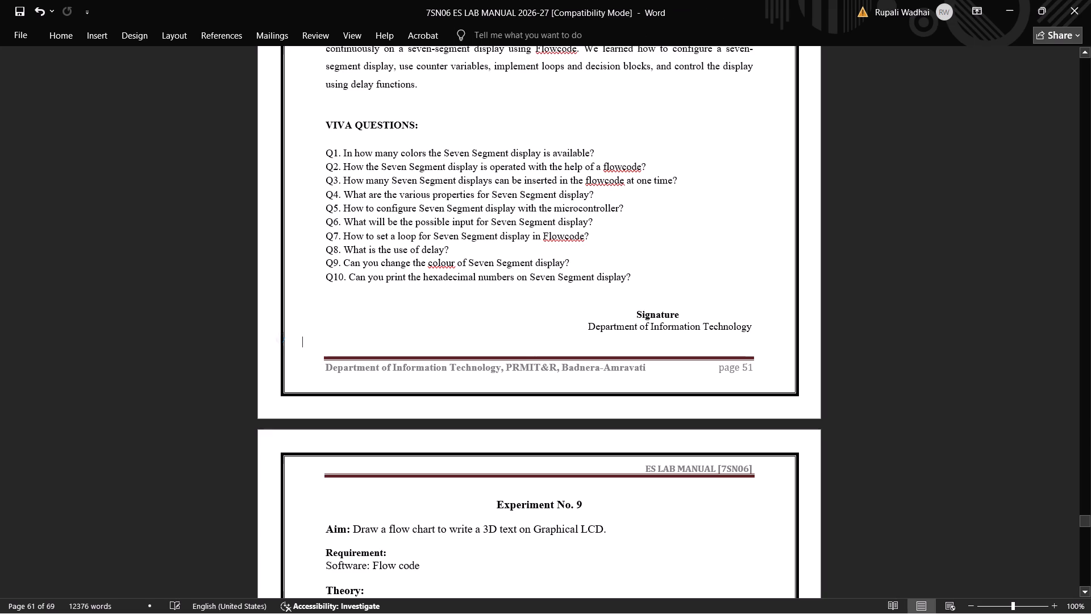
Adjust the spacing around page 51's signature block, removing the blank line below it and adding two blank lines after Q10.
key(BackSpace)
click(582, 318)
key(Return)
key(BackSpace)
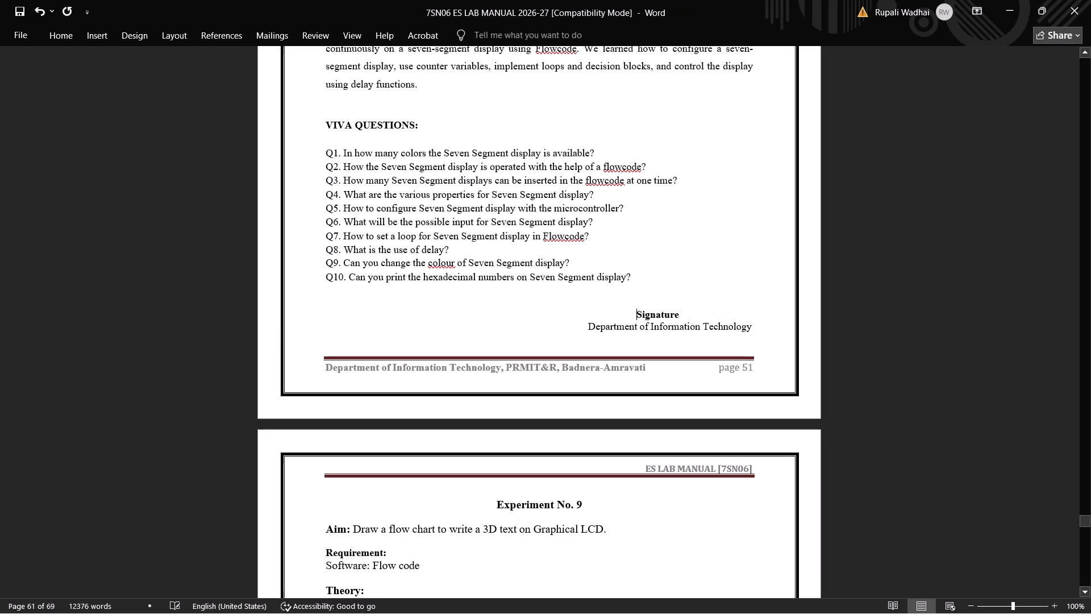
click(399, 351)
click(373, 337)
key(BackSpace)
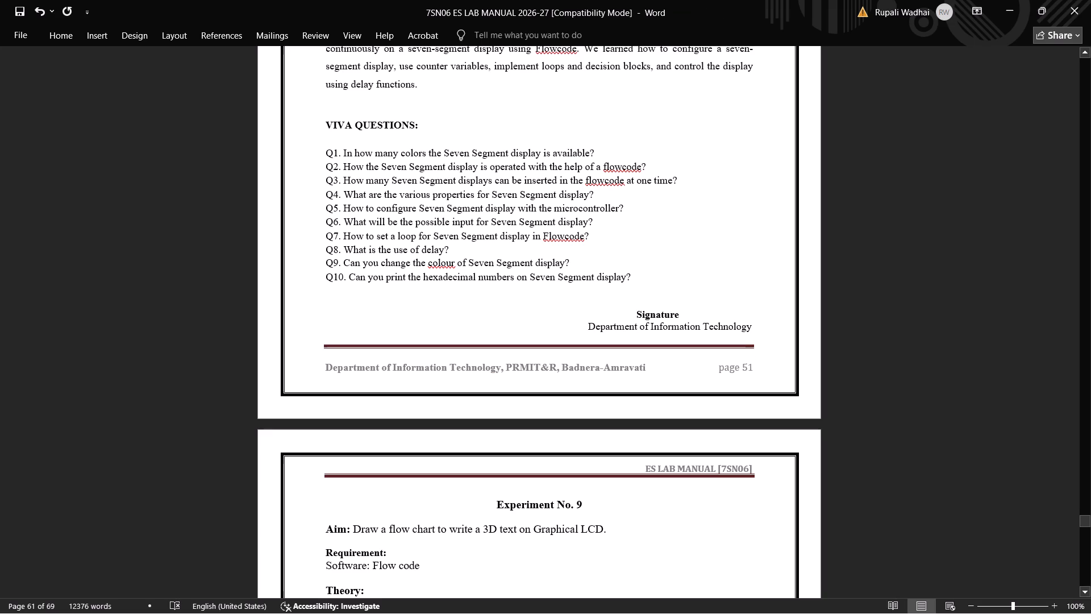
click(535, 302)
key(BackSpace)
key(backslash)
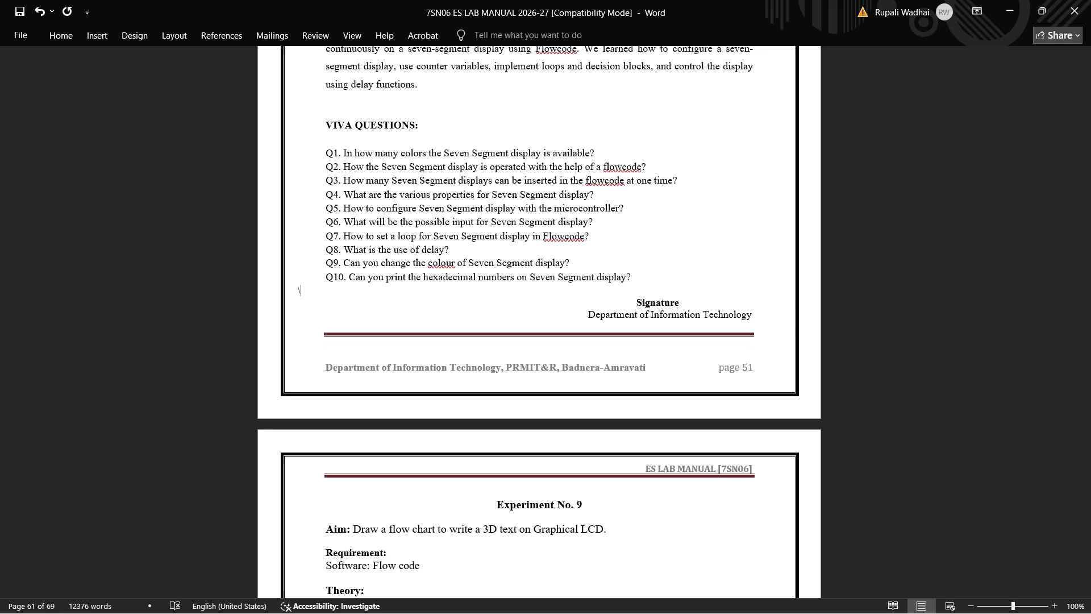
key(BackSpace)
key(Return)
key(Return)
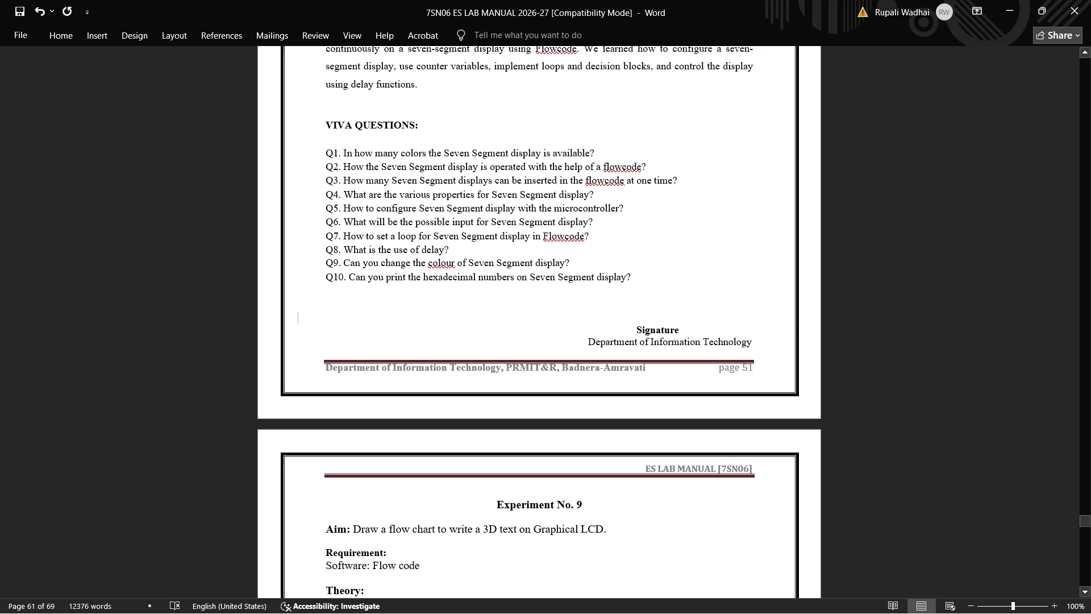
Nudge page 51's maroon rule up slightly so it sits between the signature block and the footer text.
drag(528, 360, 528, 347)
click(552, 296)
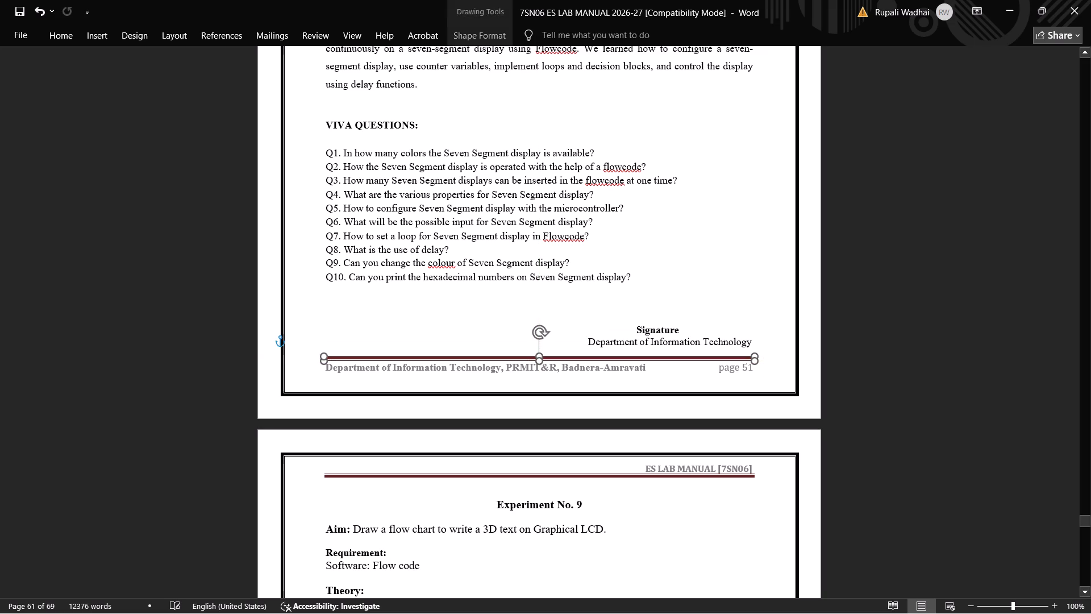
Look back over Experiment No. 8's observation, flowchart and properties figure on pages 49 to 51 to check the layout.
scroll(487, 328, up, 8)
scroll(378, 308, up, 2)
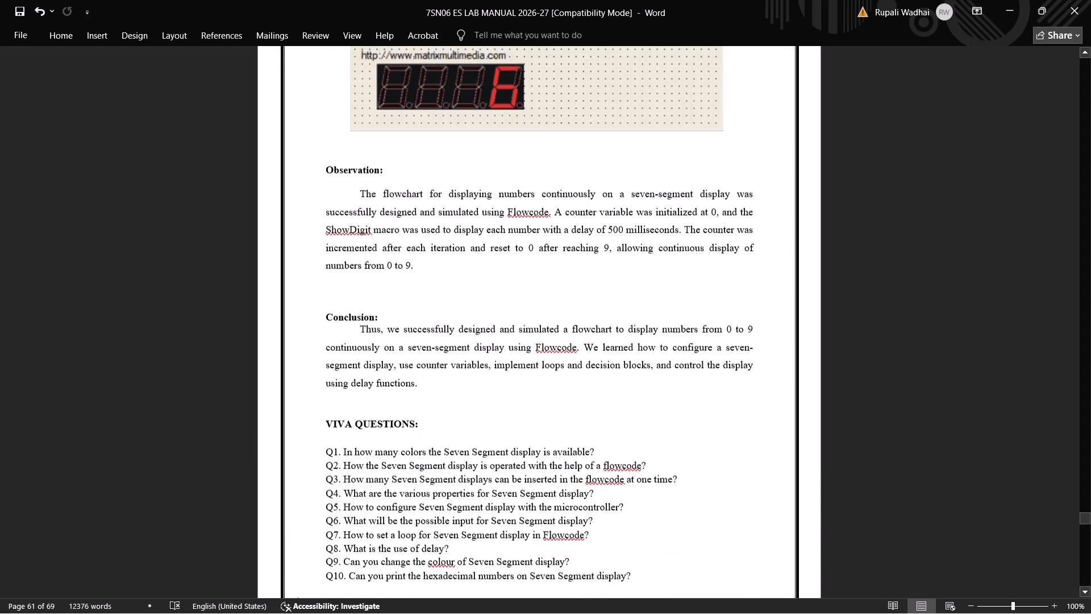
scroll(368, 307, up, 8)
scroll(370, 307, up, 15)
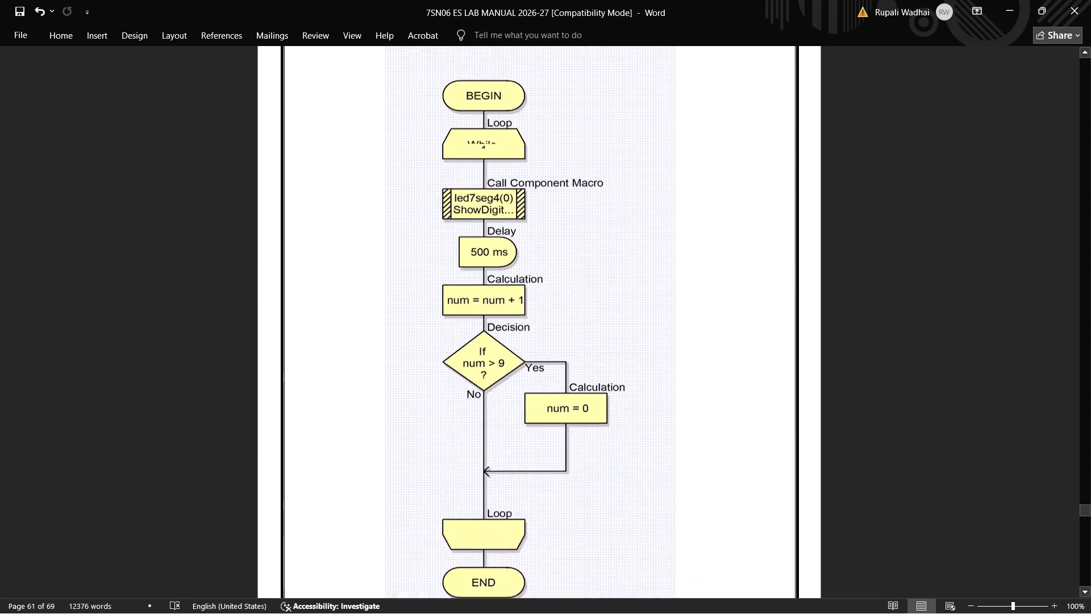
scroll(370, 307, up, 20)
scroll(370, 307, up, 12)
scroll(370, 307, down, 7)
scroll(370, 307, down, 16)
scroll(368, 304, up, 5)
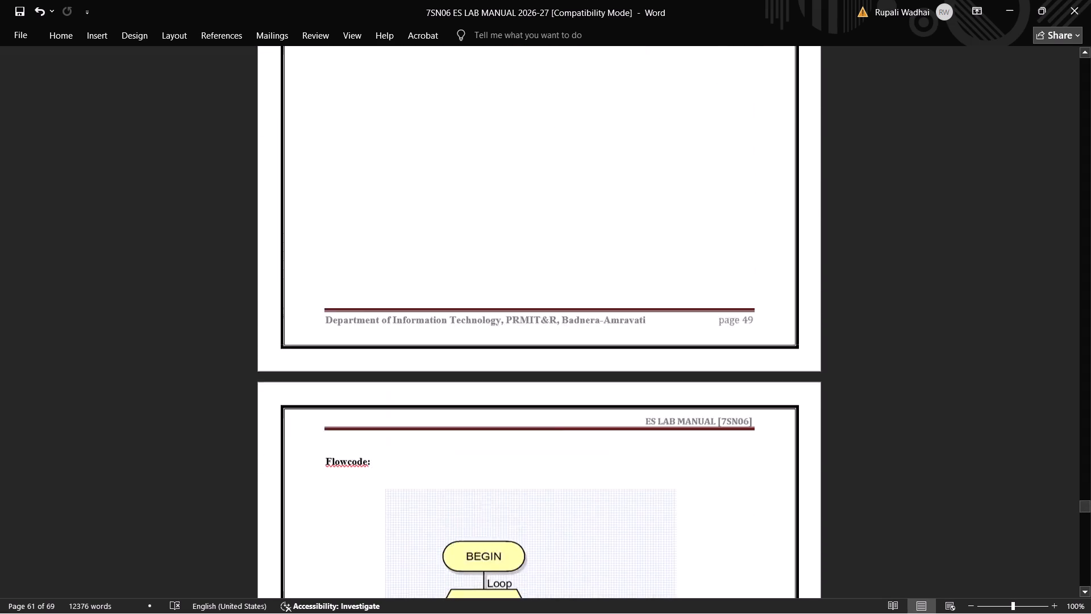
scroll(368, 304, up, 6)
Save the lab manual document.
key(ctrl+s)
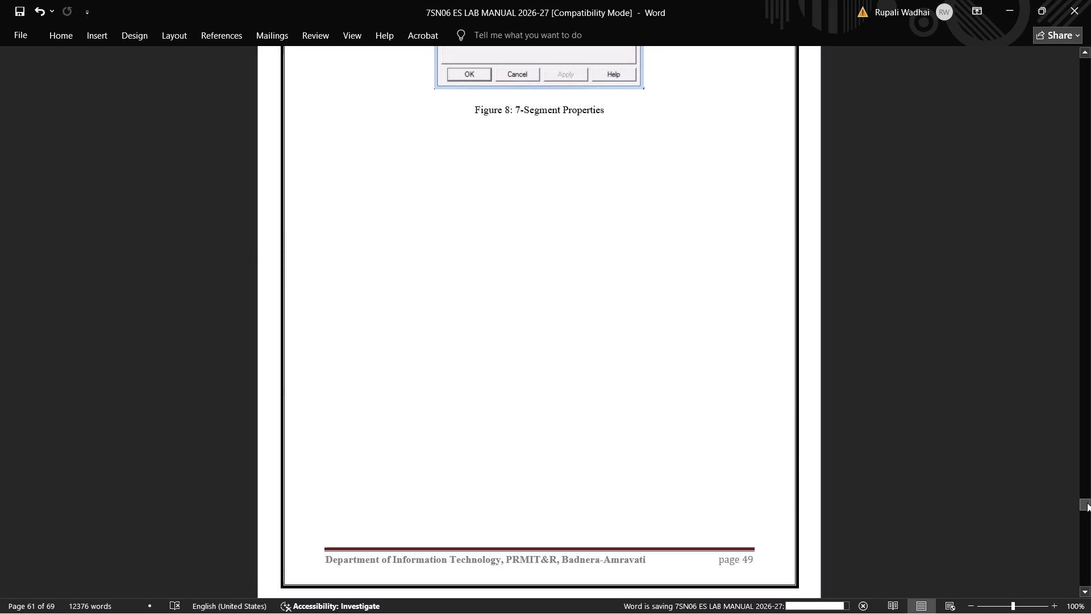
Review the manual from page 30 through Experiment No. 6(A), checking its theory, output, observation, conclusion and page rules.
drag(1087, 503, 1069, 356)
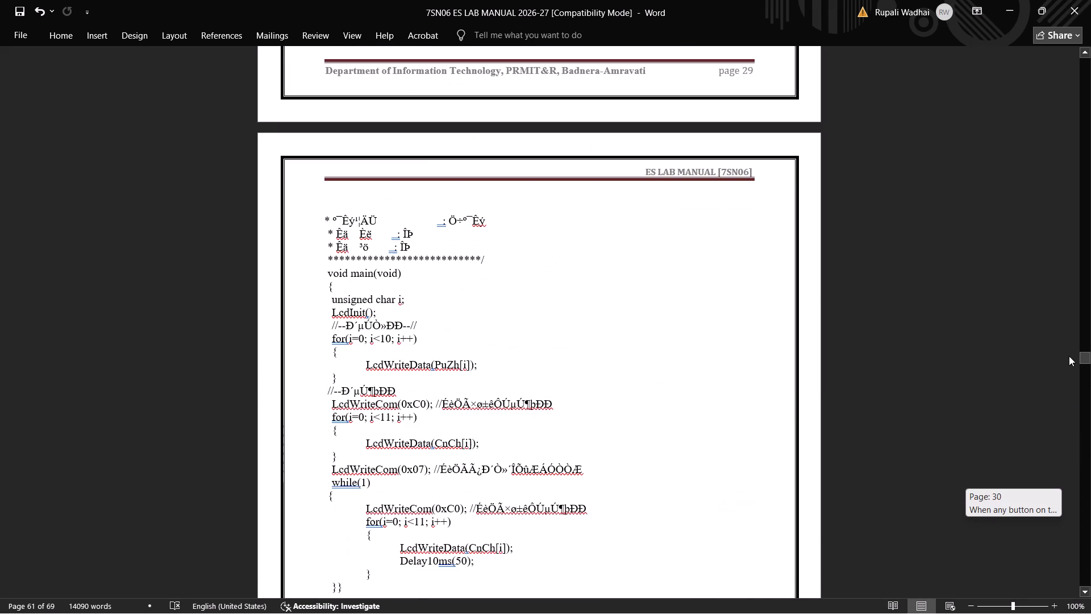
drag(1069, 356, 1067, 364)
scroll(826, 381, down, 16)
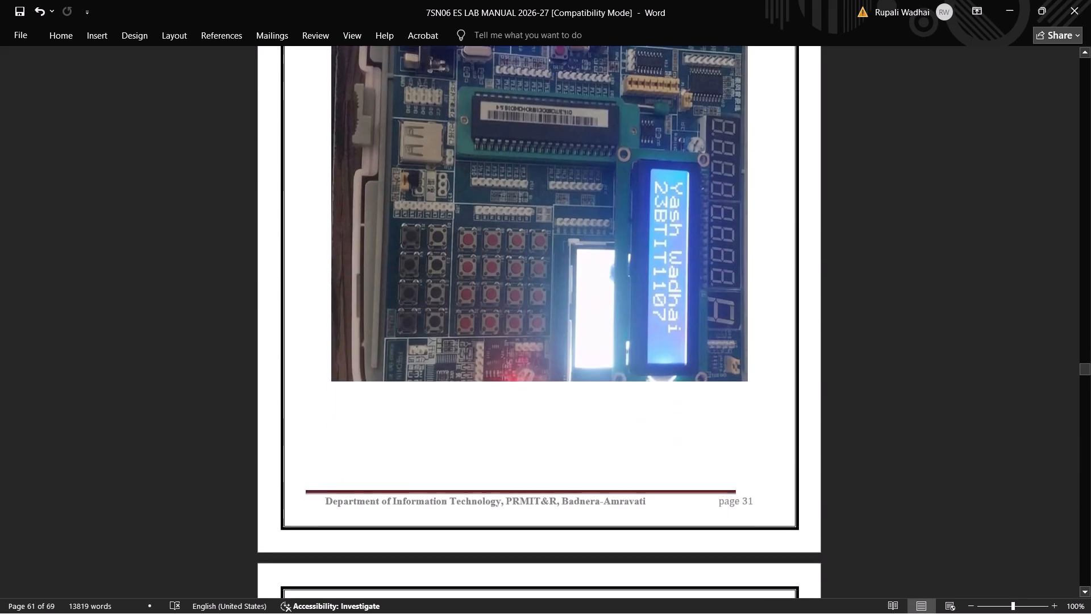
scroll(826, 381, down, 4)
scroll(826, 379, down, 20)
scroll(825, 362, down, 1)
scroll(825, 362, up, 1)
scroll(825, 362, down, 4)
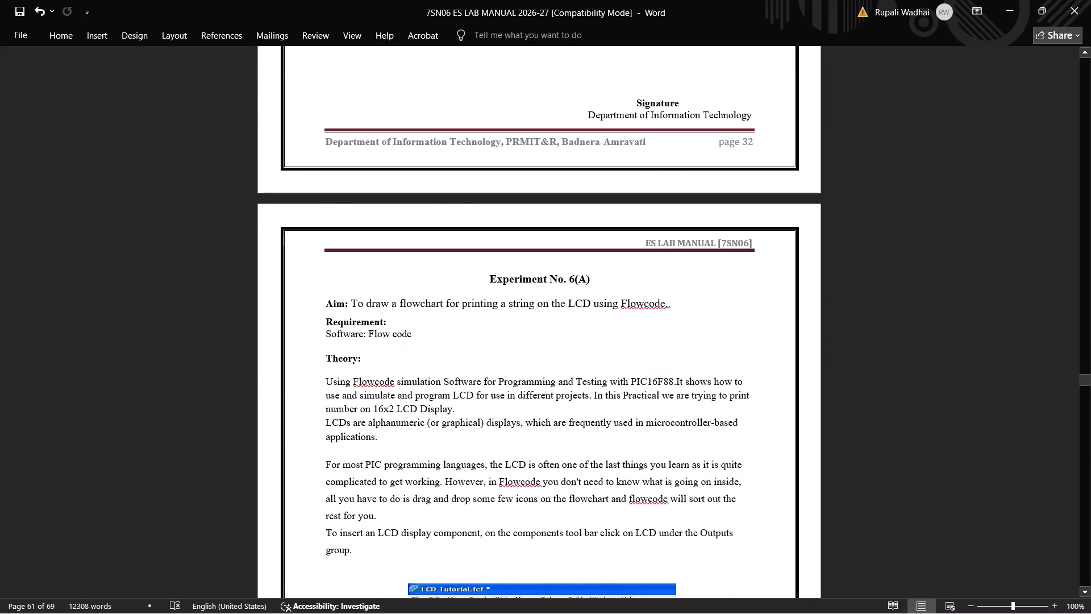
scroll(673, 316, down, 2)
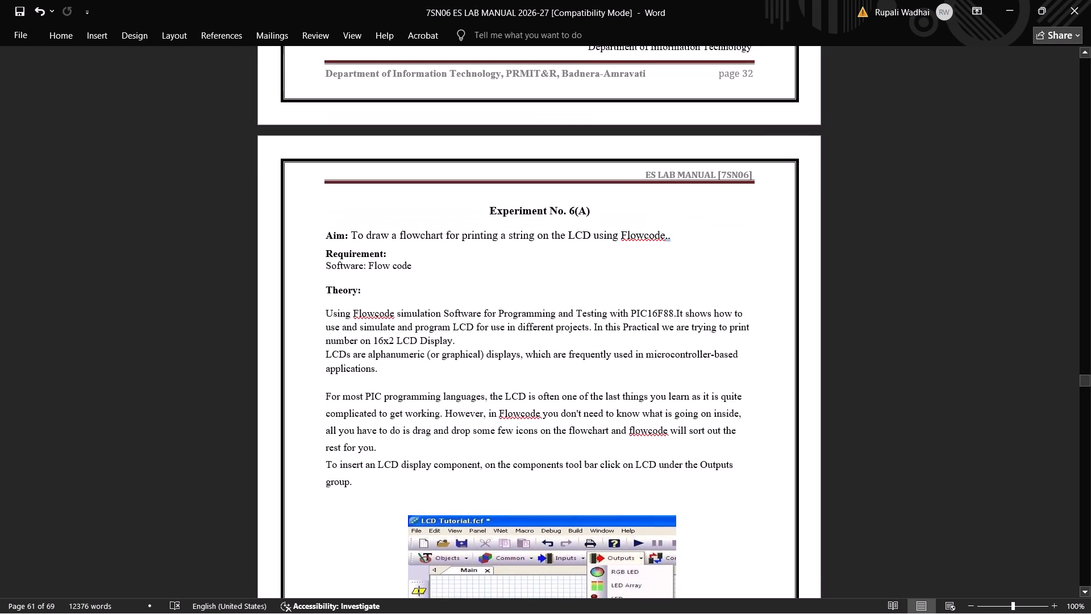
scroll(673, 314, down, 17)
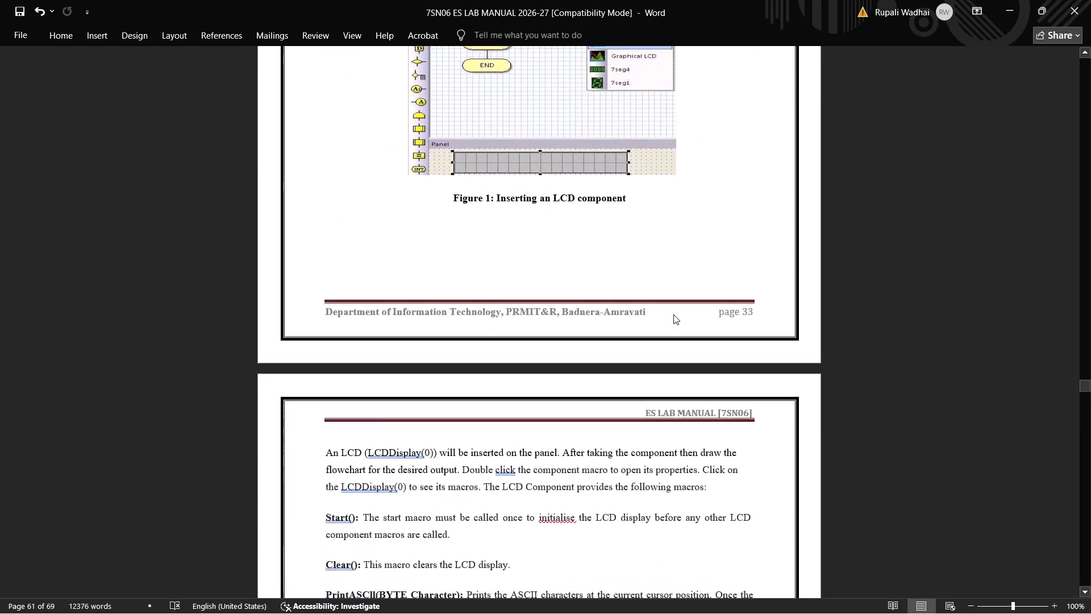
scroll(673, 314, down, 20)
scroll(673, 314, down, 18)
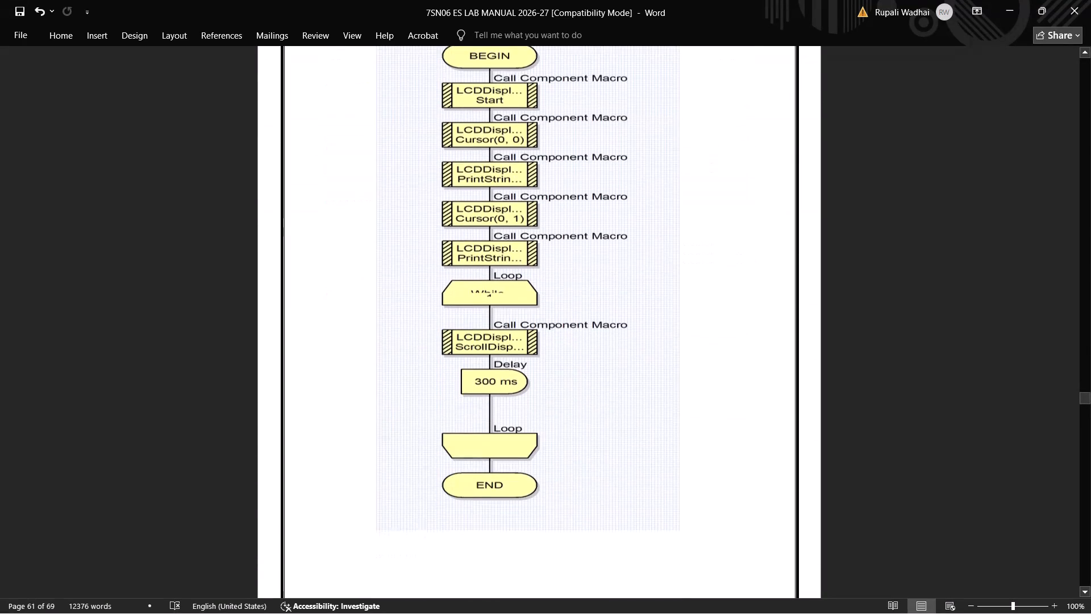
scroll(673, 314, down, 6)
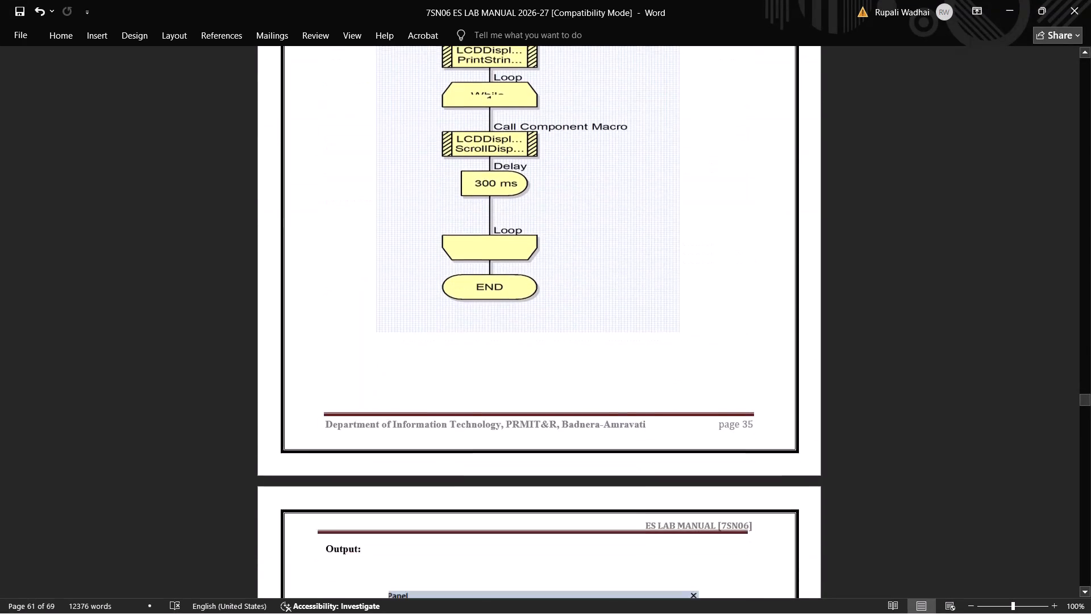
scroll(673, 314, down, 12)
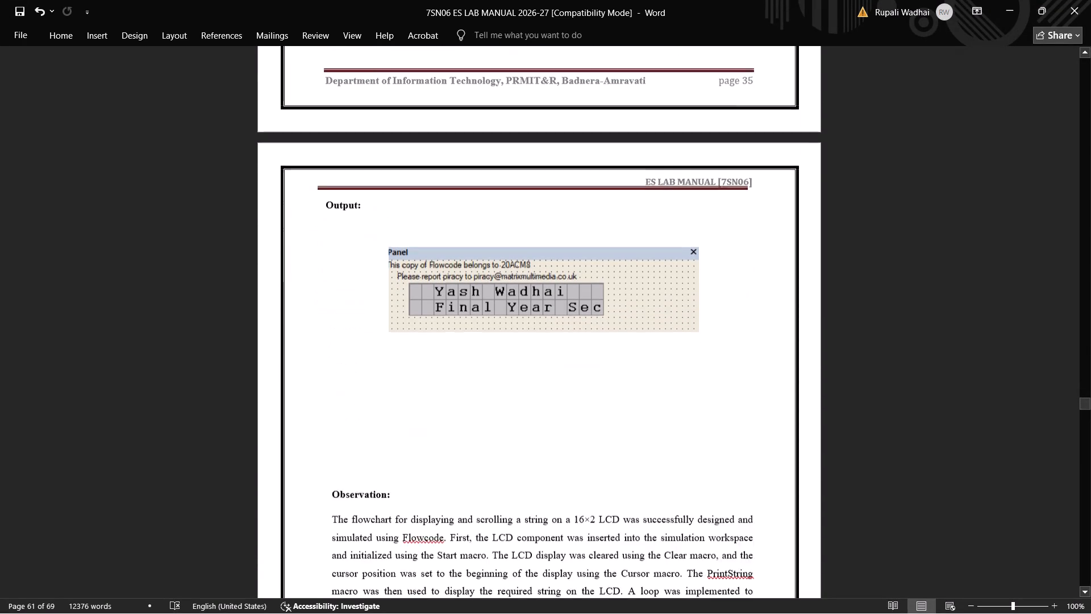
scroll(673, 314, down, 17)
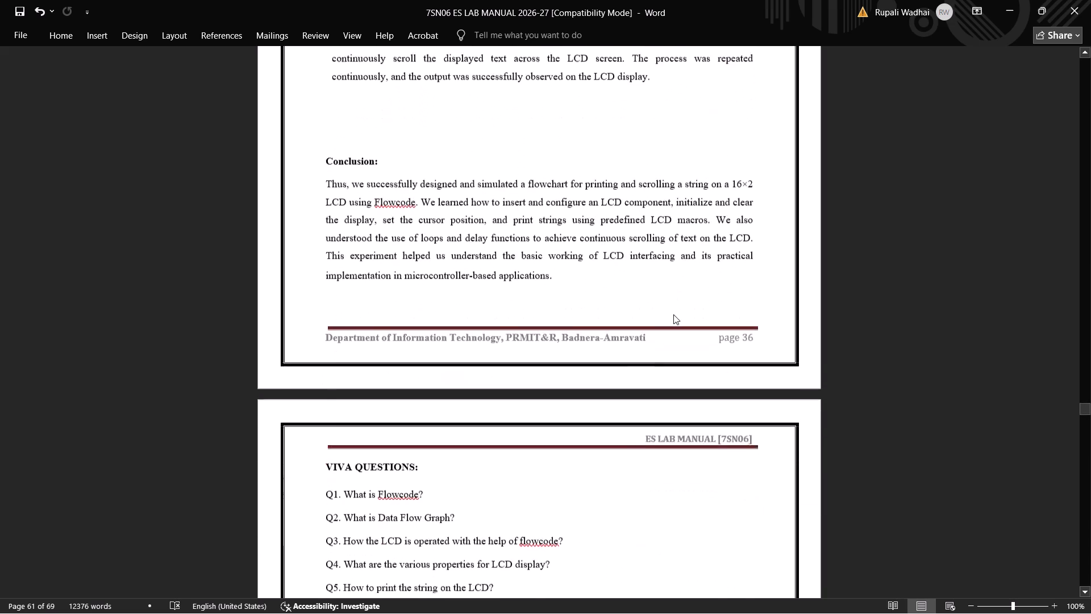
scroll(673, 314, down, 13)
scroll(673, 314, down, 8)
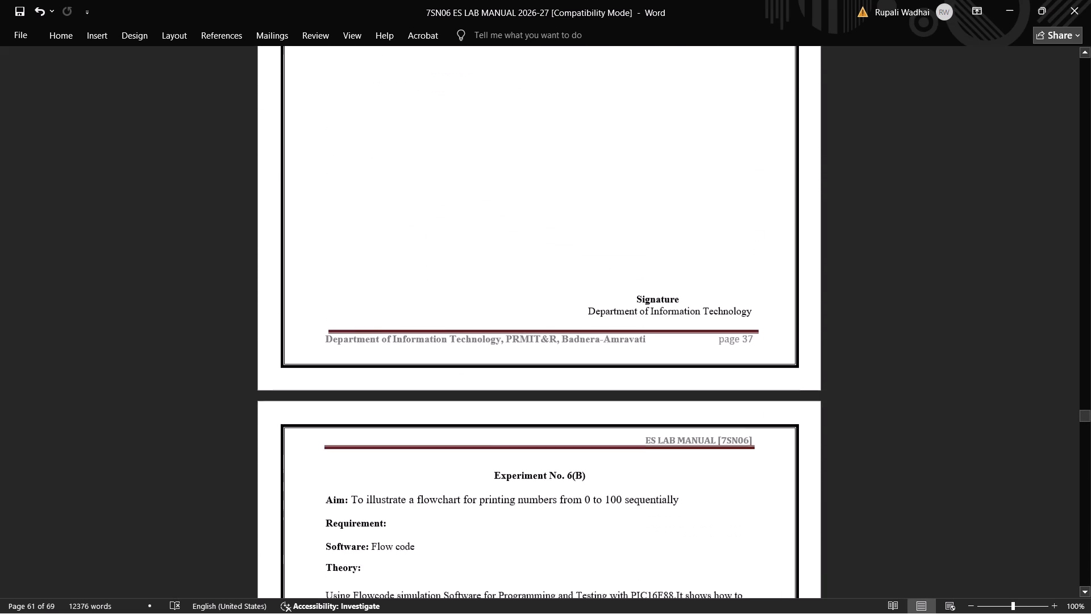
Review Experiment No. 6(B) on pages 38 to 40, checking the flowchart, output, observation, conclusion and signature layout.
scroll(673, 314, down, 11)
scroll(673, 314, down, 14)
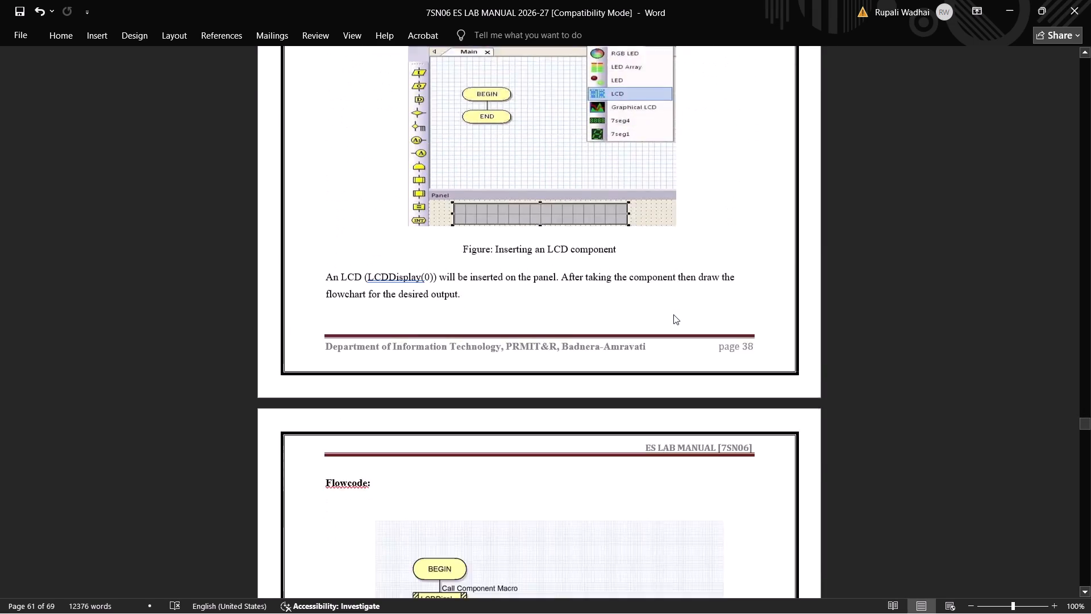
scroll(673, 314, down, 14)
scroll(677, 316, down, 7)
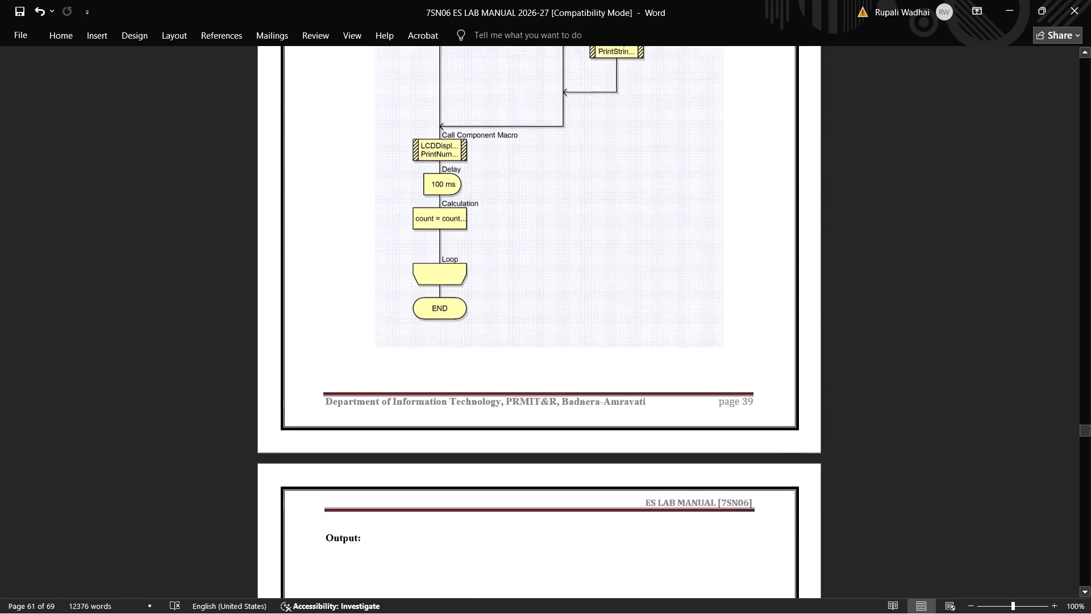
scroll(677, 316, down, 13)
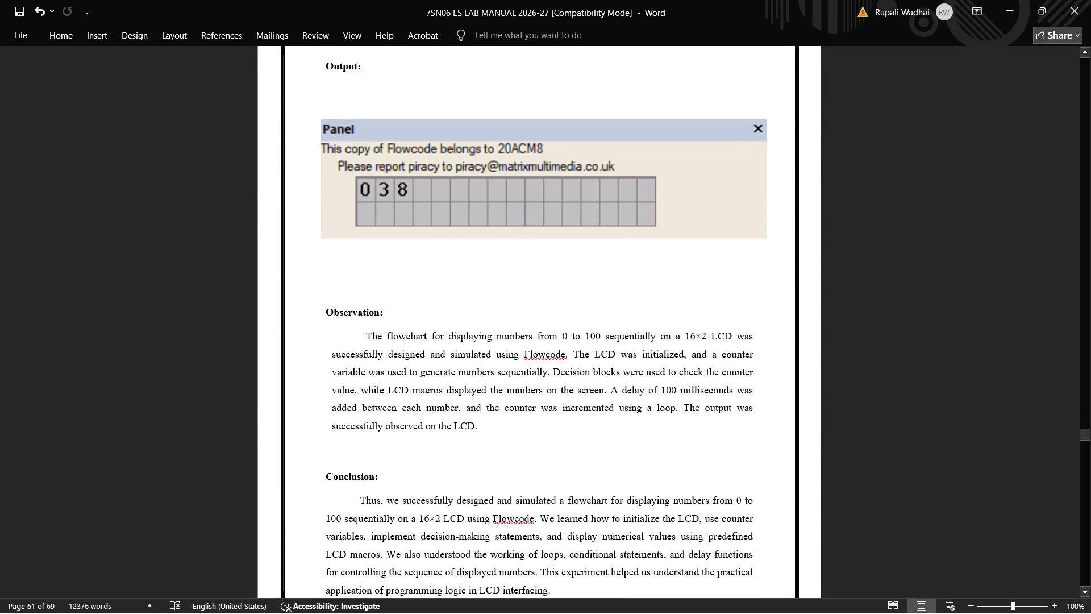
scroll(677, 316, down, 14)
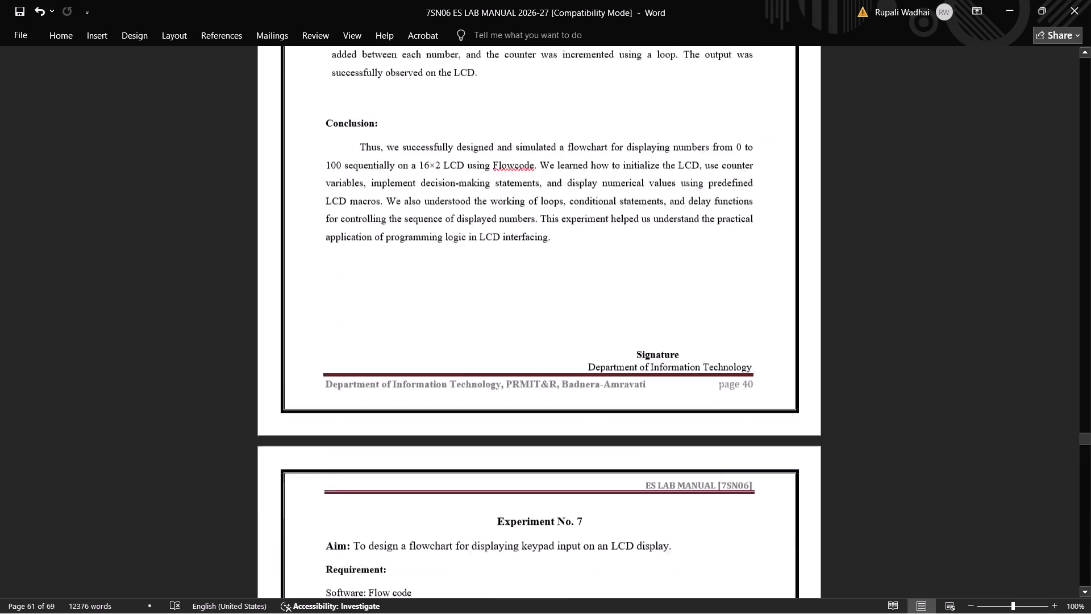
Review Experiment No. 7 on pages 41 to 45, checking the theory, keypad figure, flowchart, output, observation, conclusion and viva questions.
scroll(677, 316, down, 4)
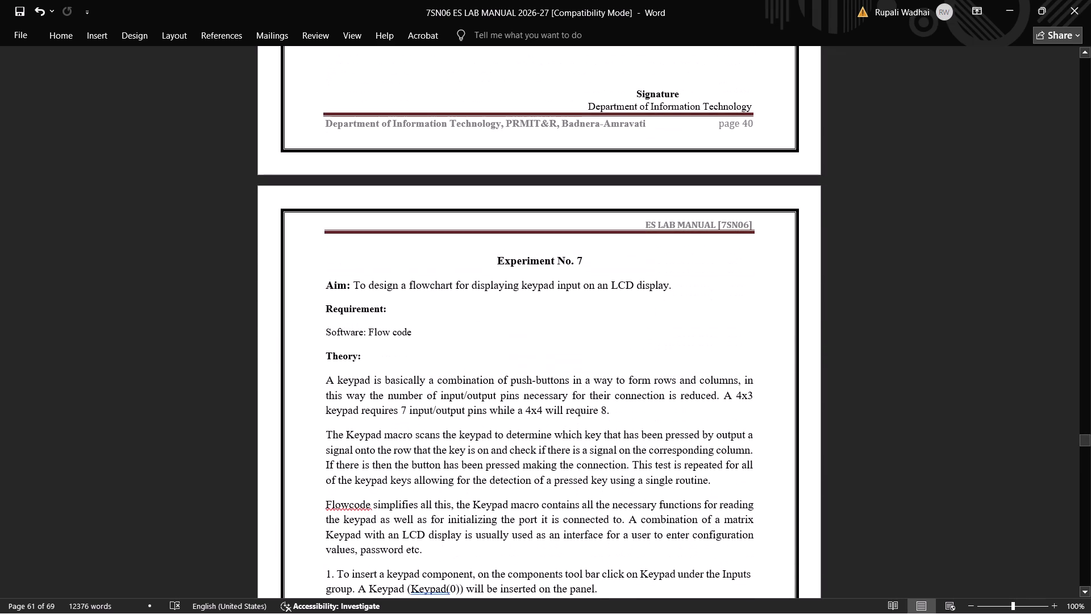
scroll(677, 316, down, 19)
scroll(677, 316, down, 6)
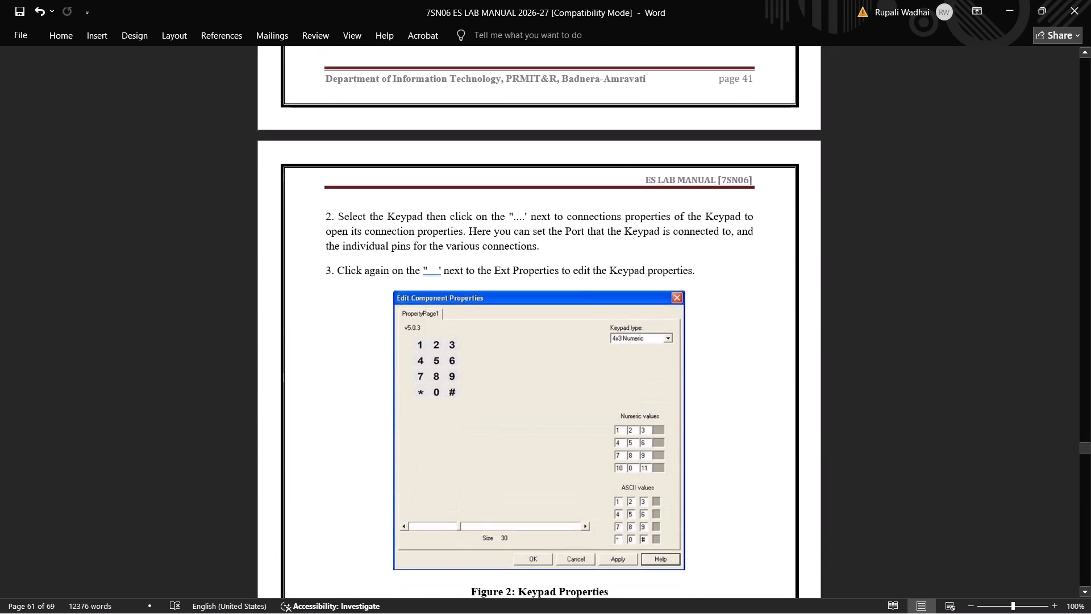
scroll(677, 316, down, 19)
scroll(677, 316, down, 5)
scroll(677, 316, down, 20)
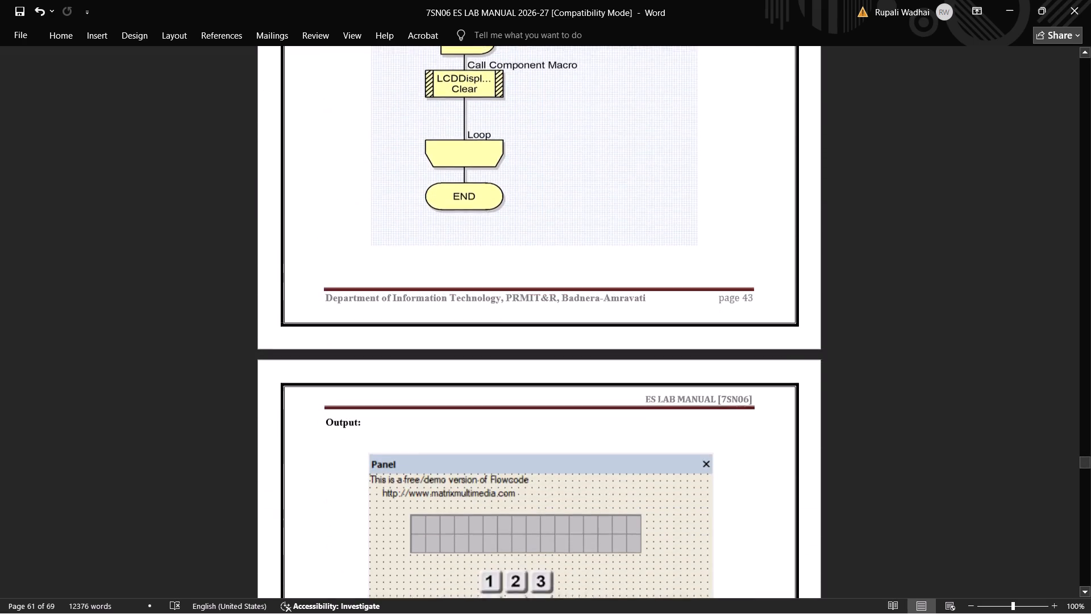
scroll(677, 316, down, 15)
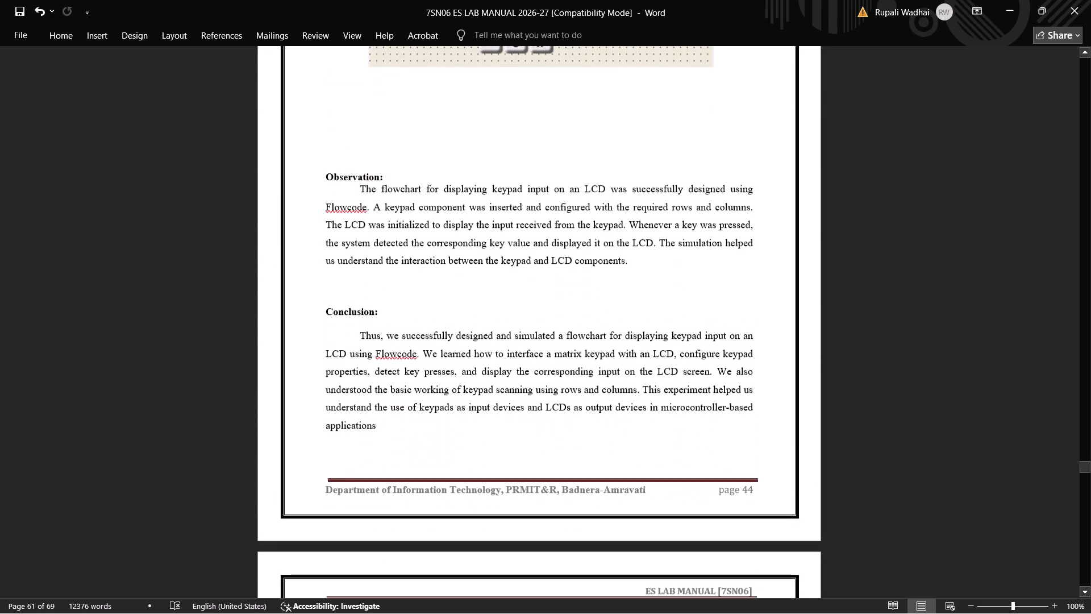
scroll(677, 316, down, 12)
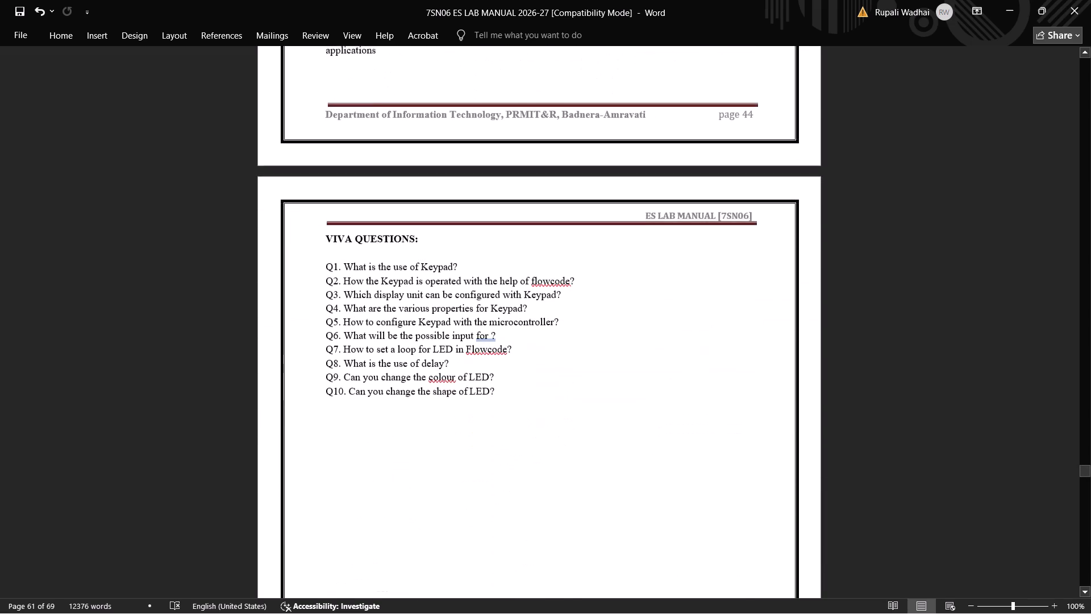
scroll(677, 316, down, 17)
Review Experiment No. 8 on pages 46 to 51 through the start of Experiment No. 9, checking figures, flowchart, output, conclusion and signature.
scroll(677, 316, down, 6)
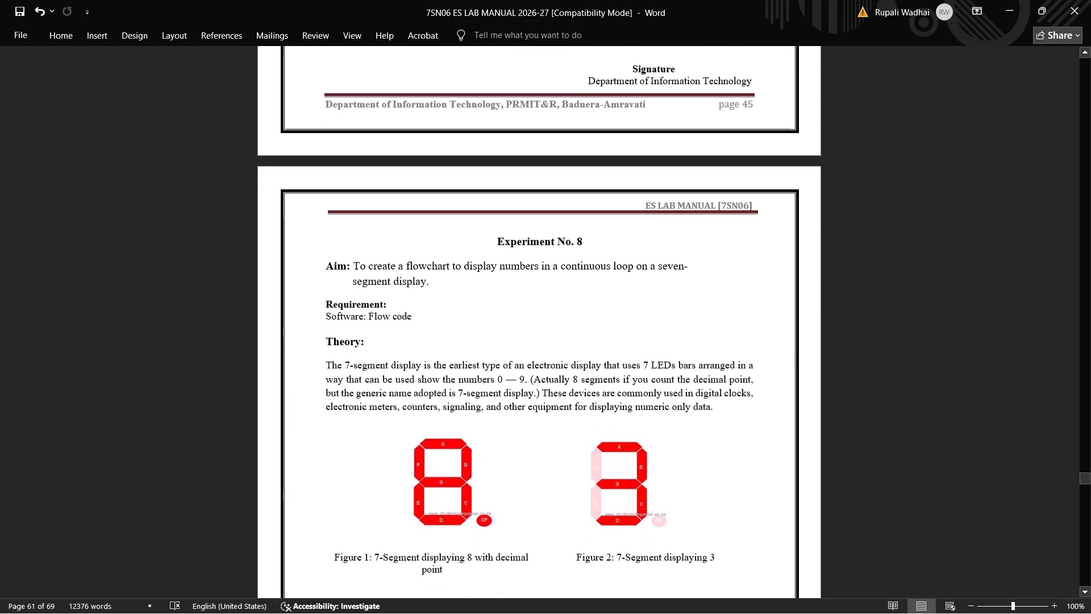
scroll(677, 316, down, 7)
scroll(677, 316, down, 14)
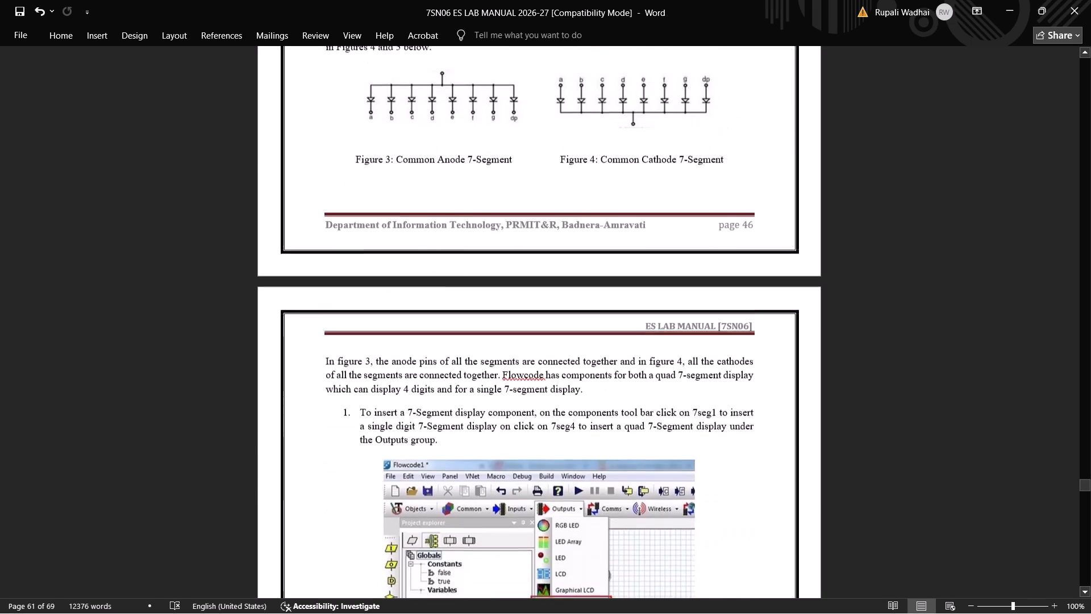
scroll(677, 316, down, 19)
scroll(677, 316, down, 15)
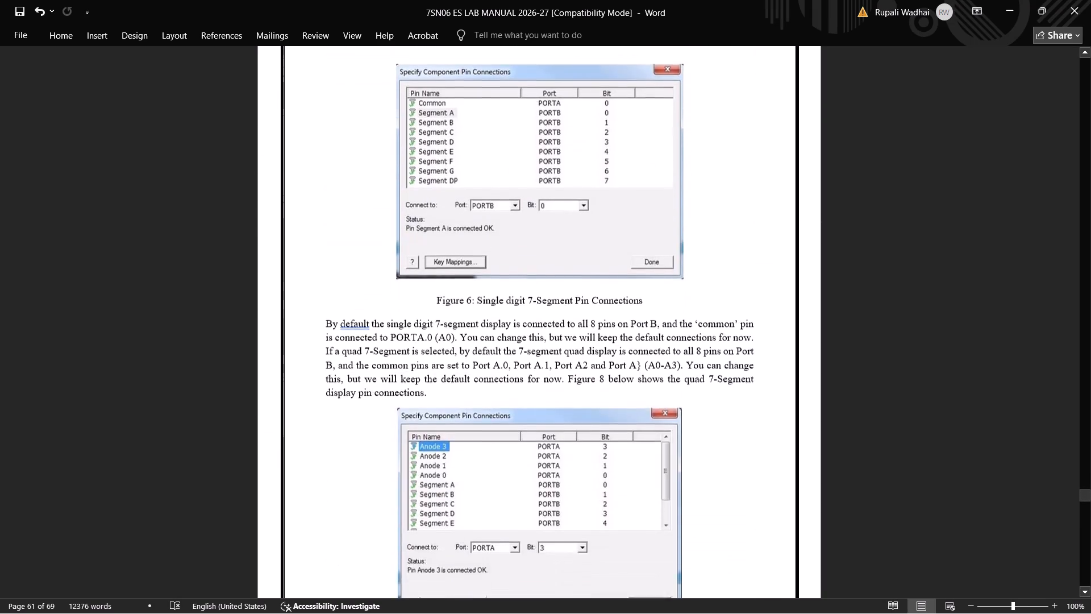
scroll(677, 314, down, 20)
scroll(677, 314, down, 7)
scroll(676, 311, up, 1)
scroll(674, 311, down, 11)
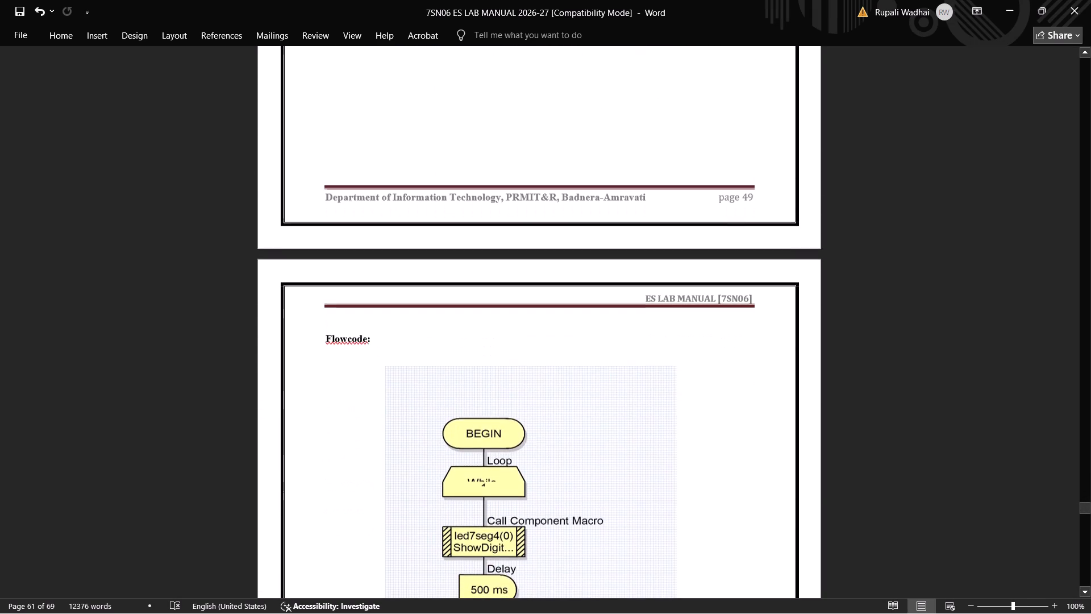
scroll(674, 311, down, 14)
scroll(674, 311, down, 7)
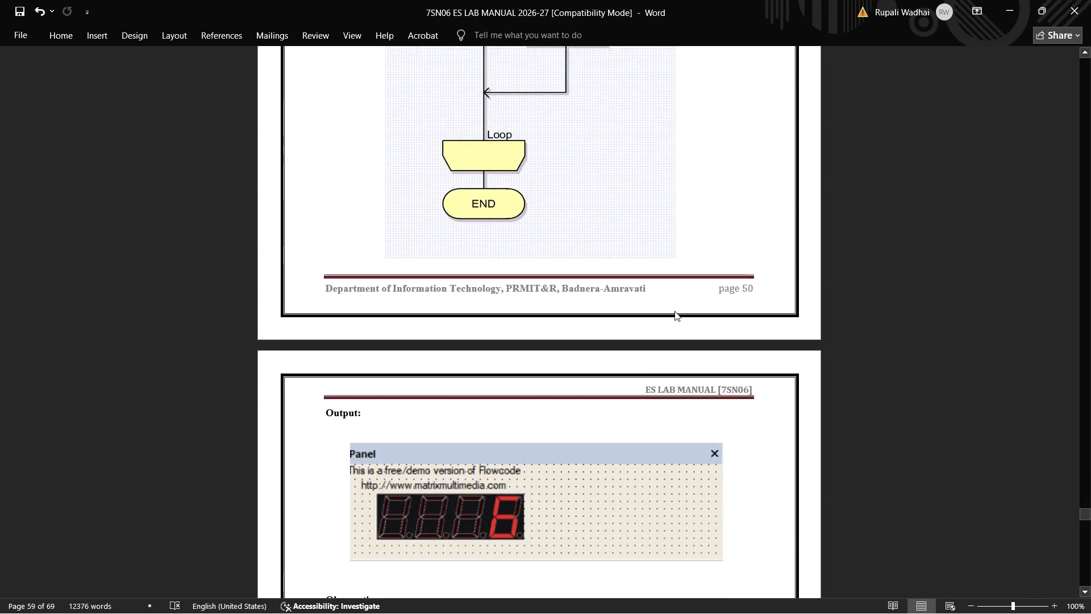
scroll(674, 311, down, 19)
scroll(674, 311, down, 5)
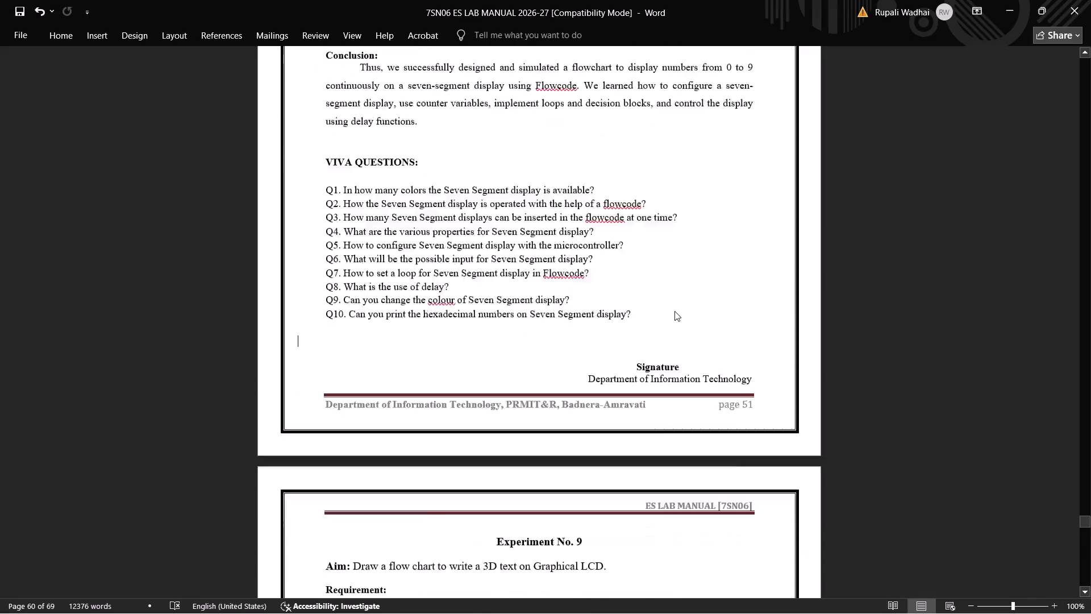
scroll(674, 311, down, 4)
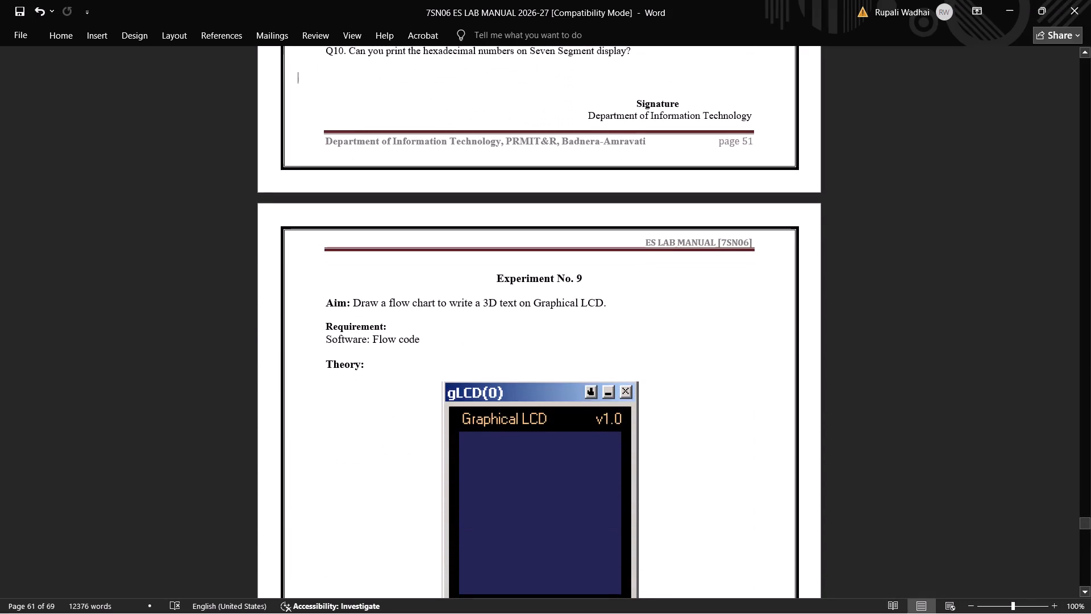
Save the lab manual document.
key(ctrl+s)
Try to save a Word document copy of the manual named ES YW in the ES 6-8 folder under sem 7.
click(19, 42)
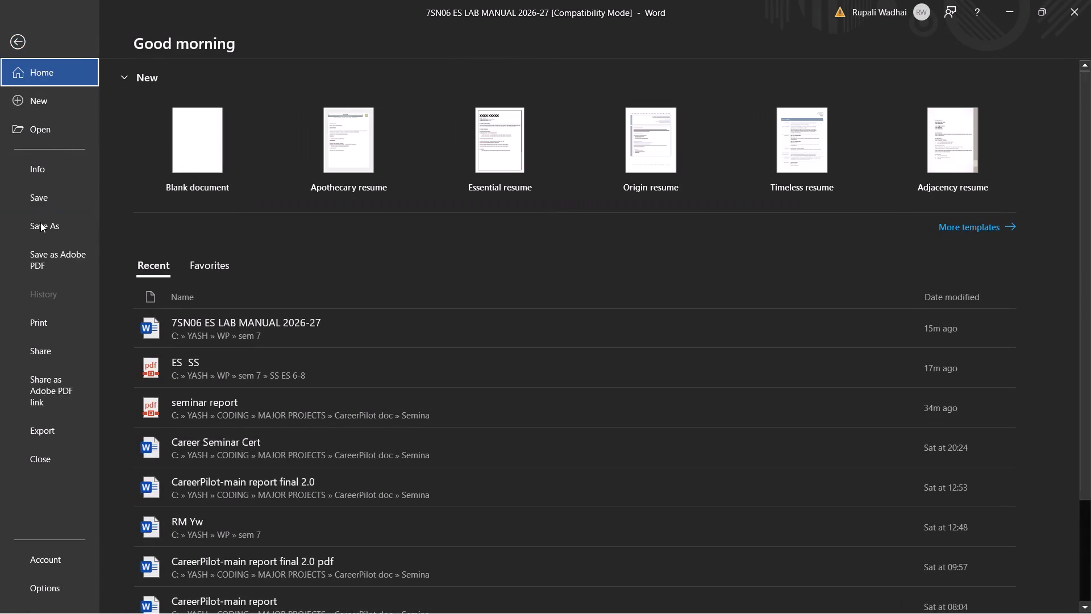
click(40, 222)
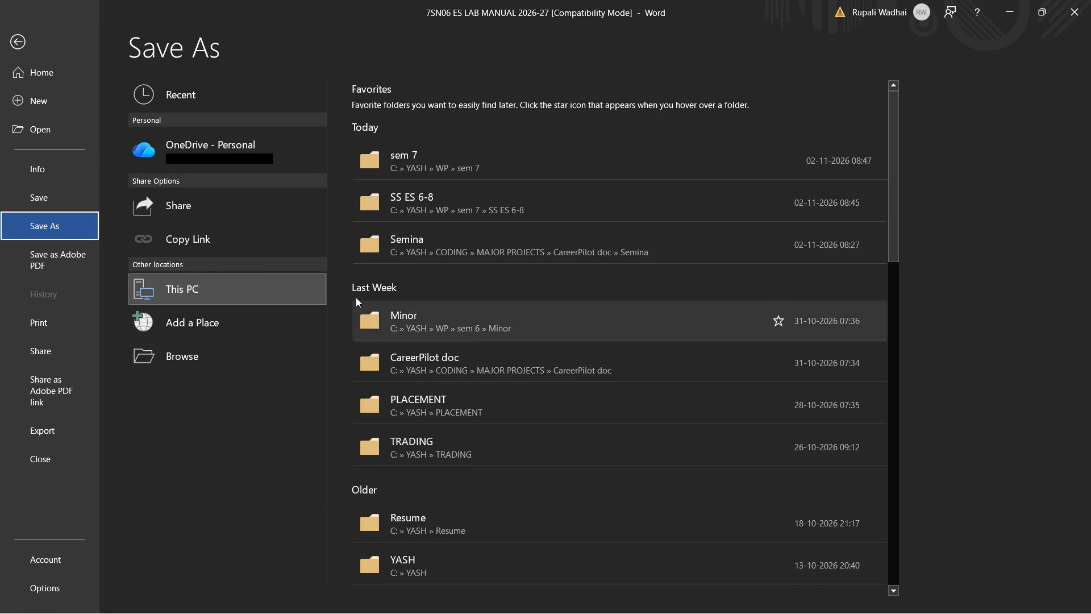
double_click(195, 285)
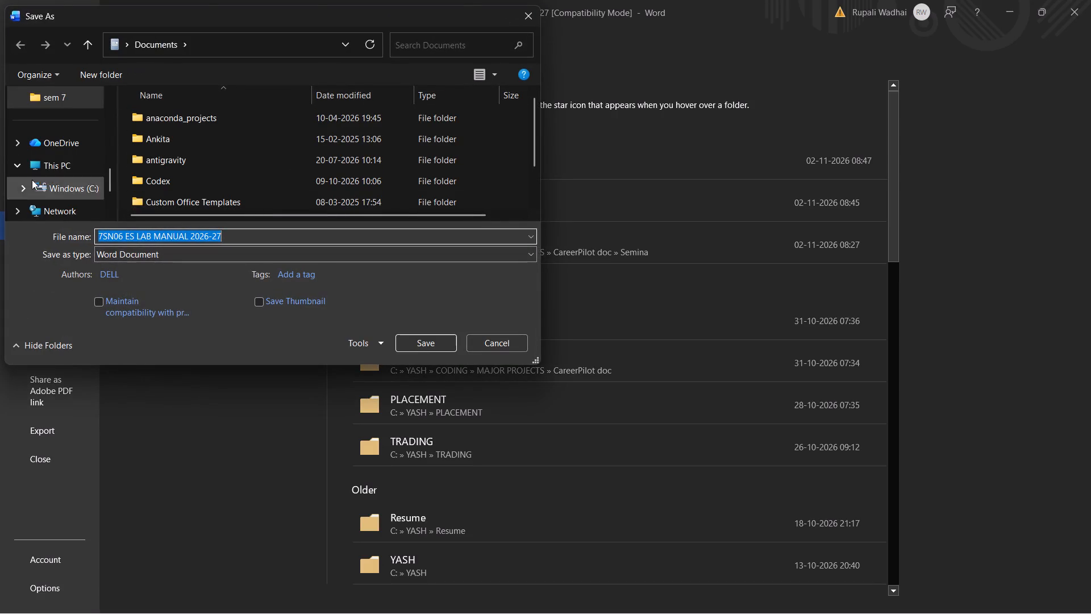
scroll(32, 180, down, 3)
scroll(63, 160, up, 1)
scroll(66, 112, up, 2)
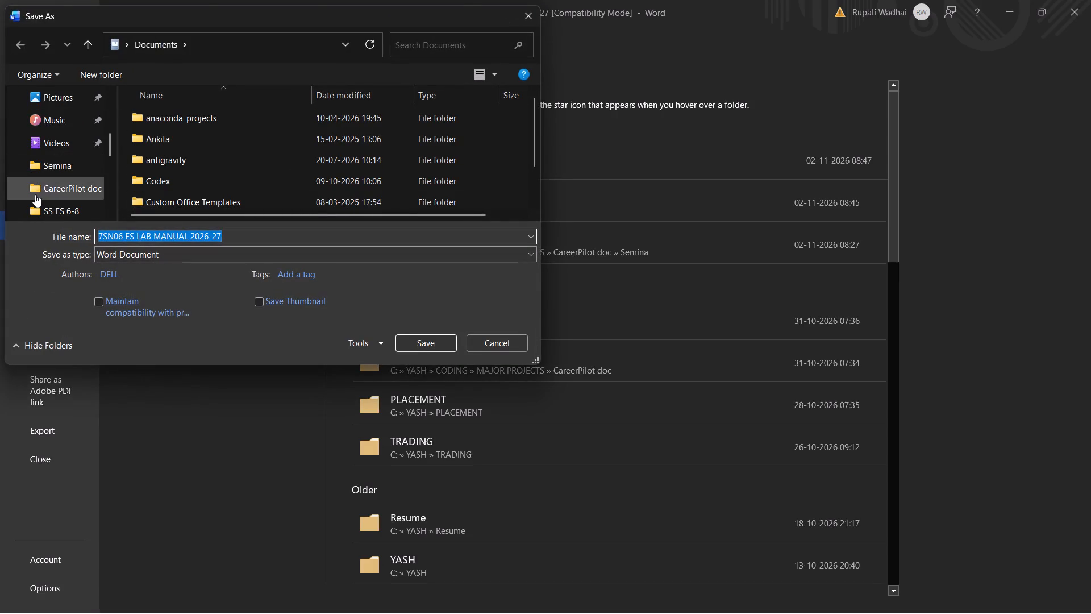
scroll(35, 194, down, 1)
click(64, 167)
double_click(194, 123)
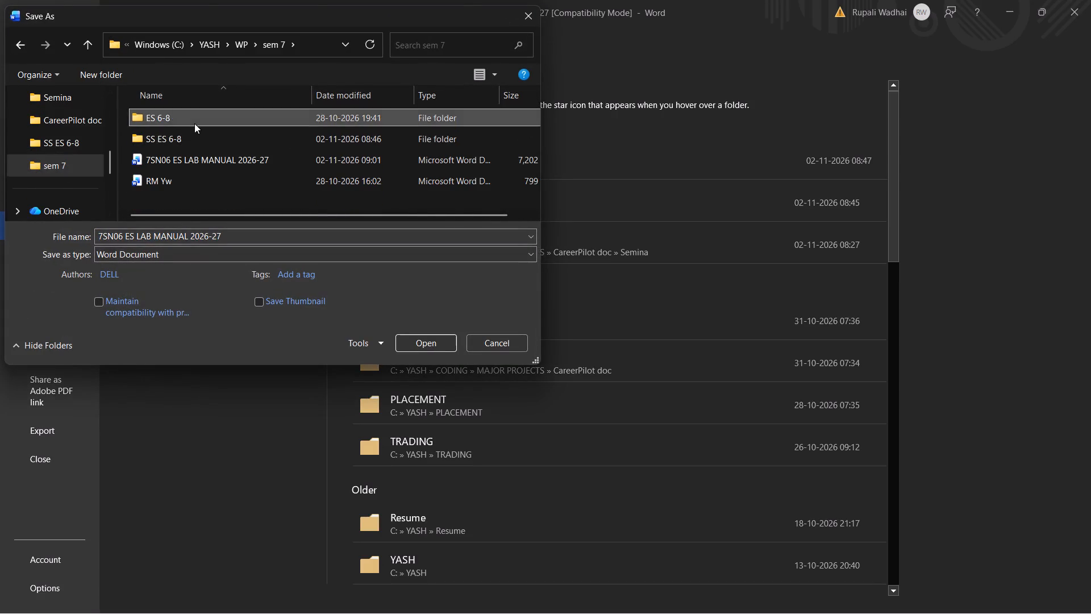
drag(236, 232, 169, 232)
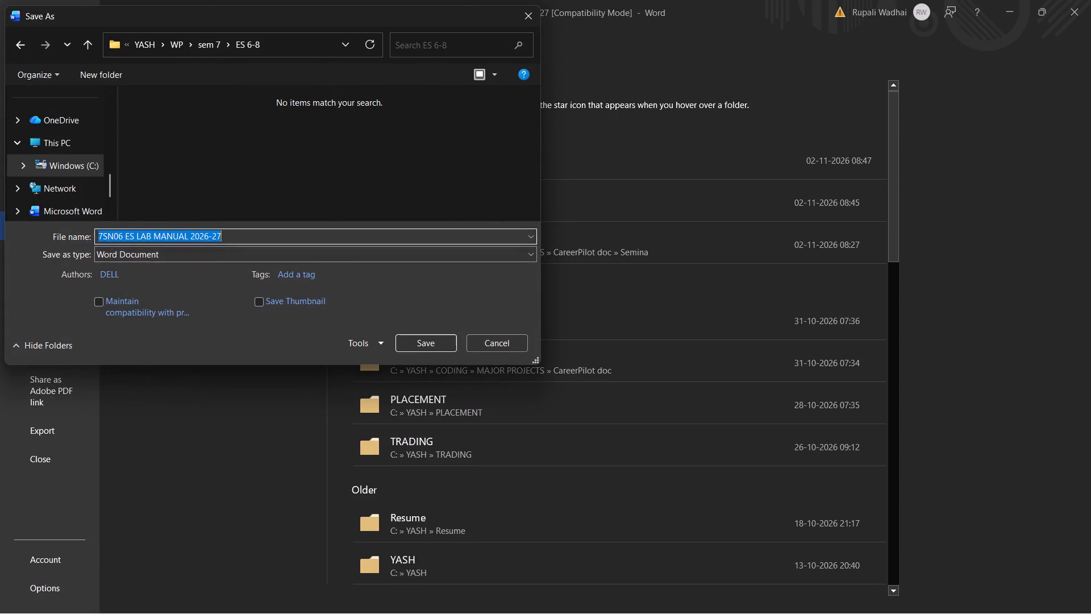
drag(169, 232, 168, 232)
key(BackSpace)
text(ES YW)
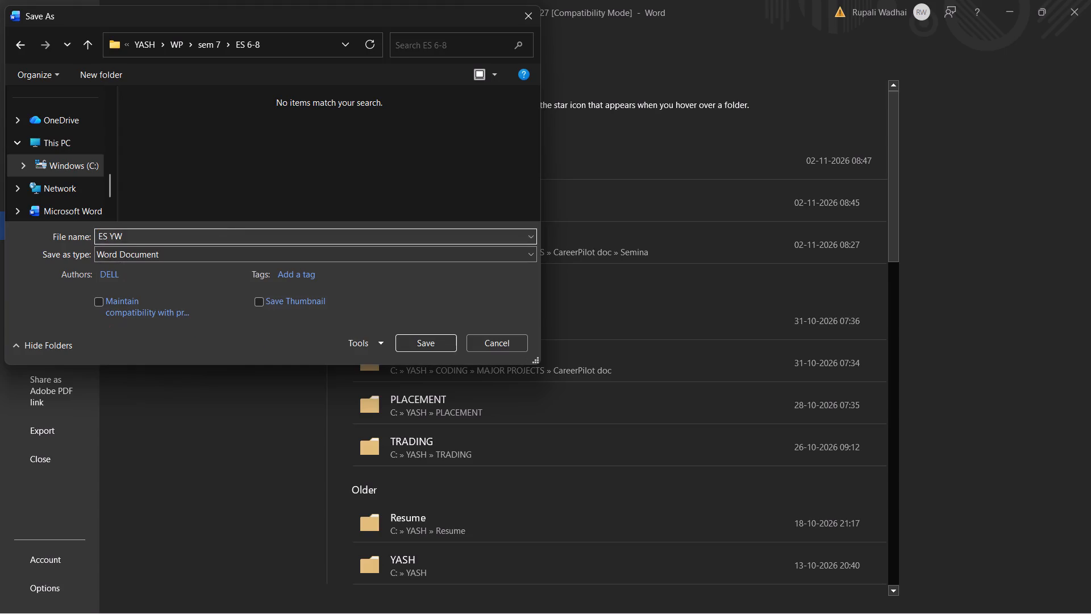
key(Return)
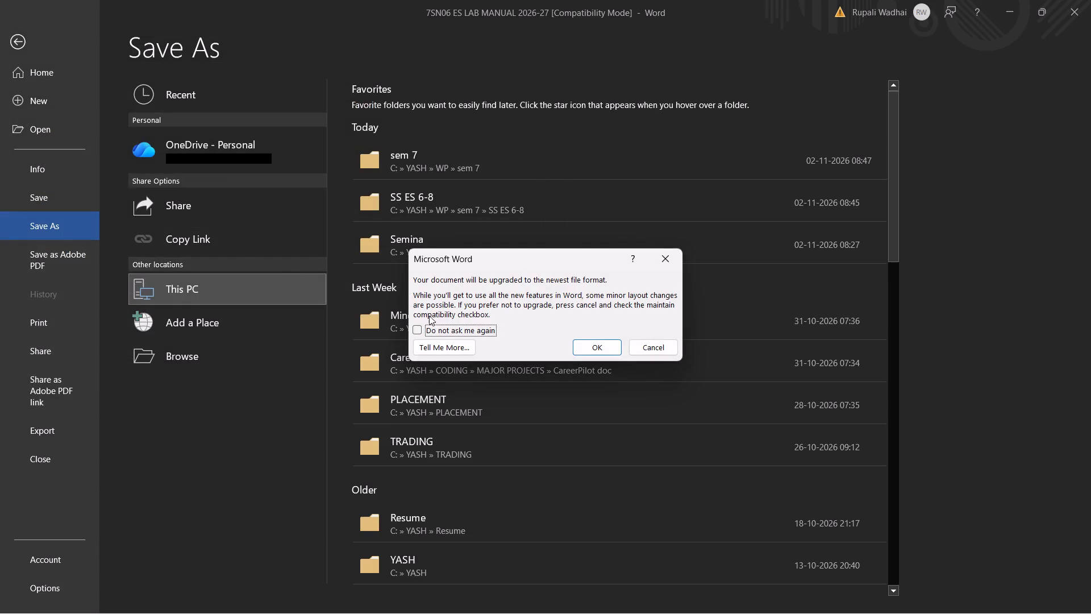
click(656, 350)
Save the manual as a PDF in the Documents folder, keeping the file name 7SN06 ES LAB MANUAL 2026-27.
click(145, 250)
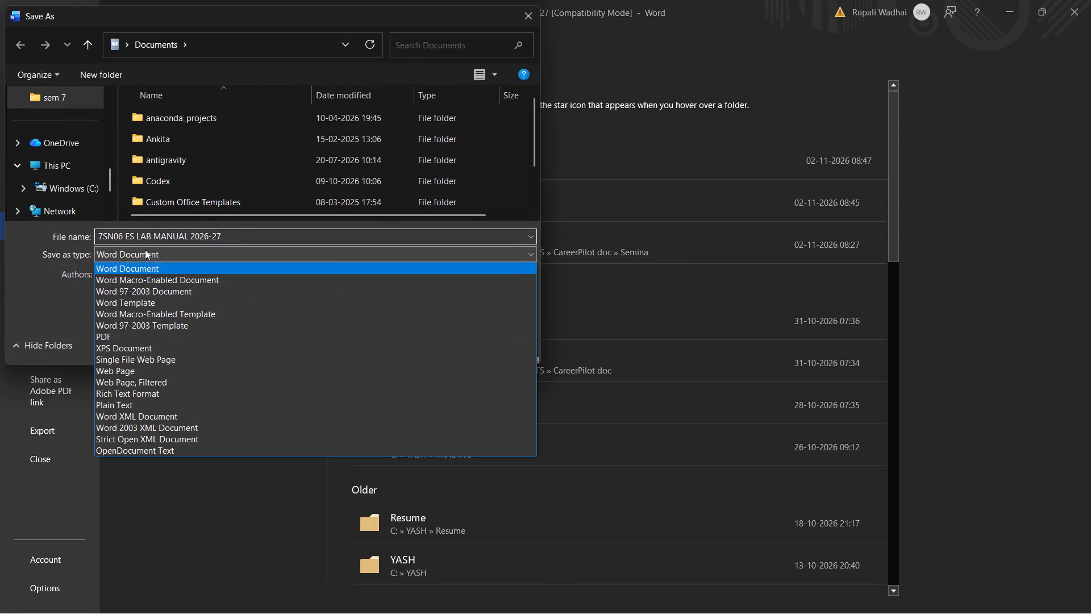
click(134, 333)
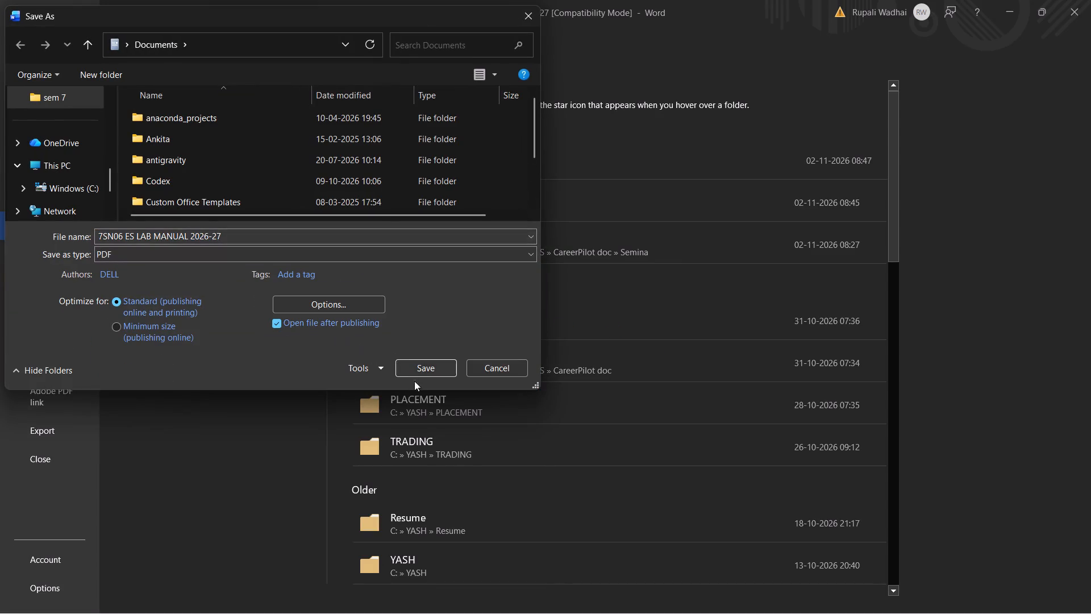
click(427, 372)
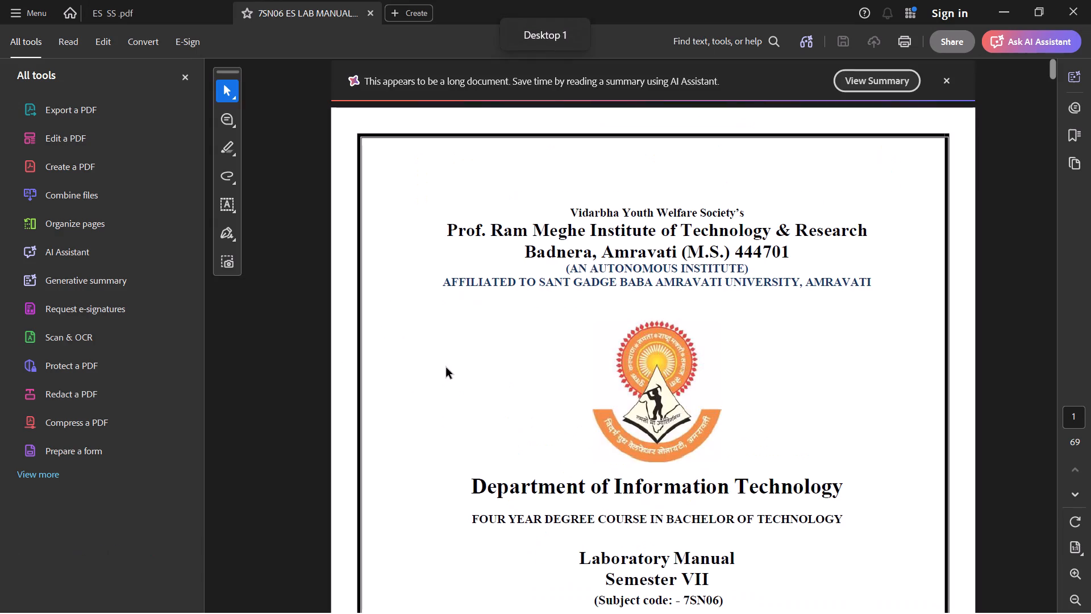
Look through the exported PDF up to Experiment No. 6(A), examining its LCD figure, macro descriptions, output, observation and conclusion on pages 33 to 36.
scroll(446, 368, down, 8)
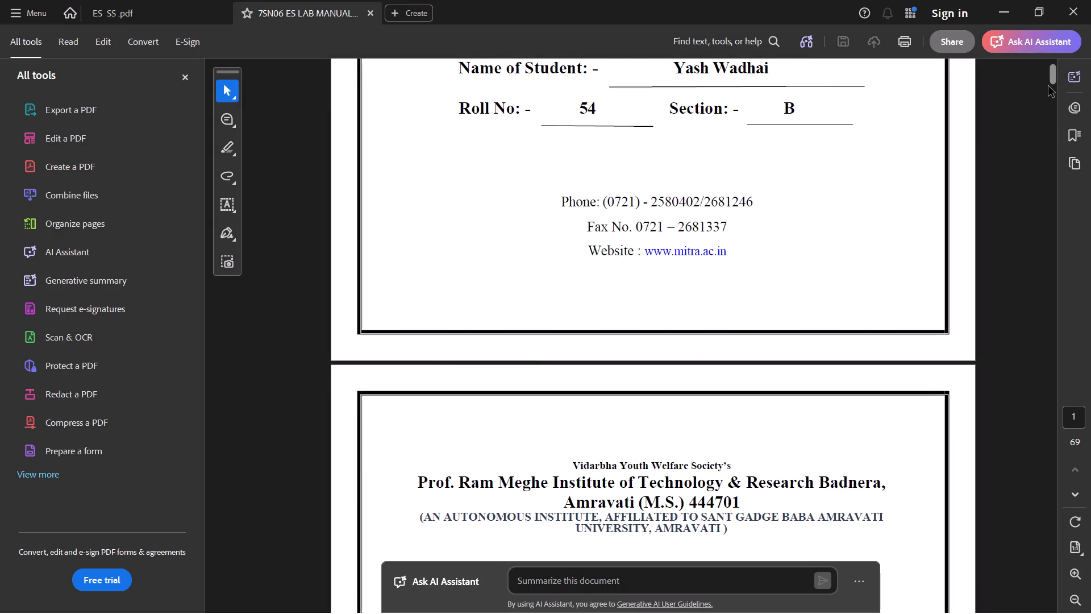
drag(1055, 70, 1063, 352)
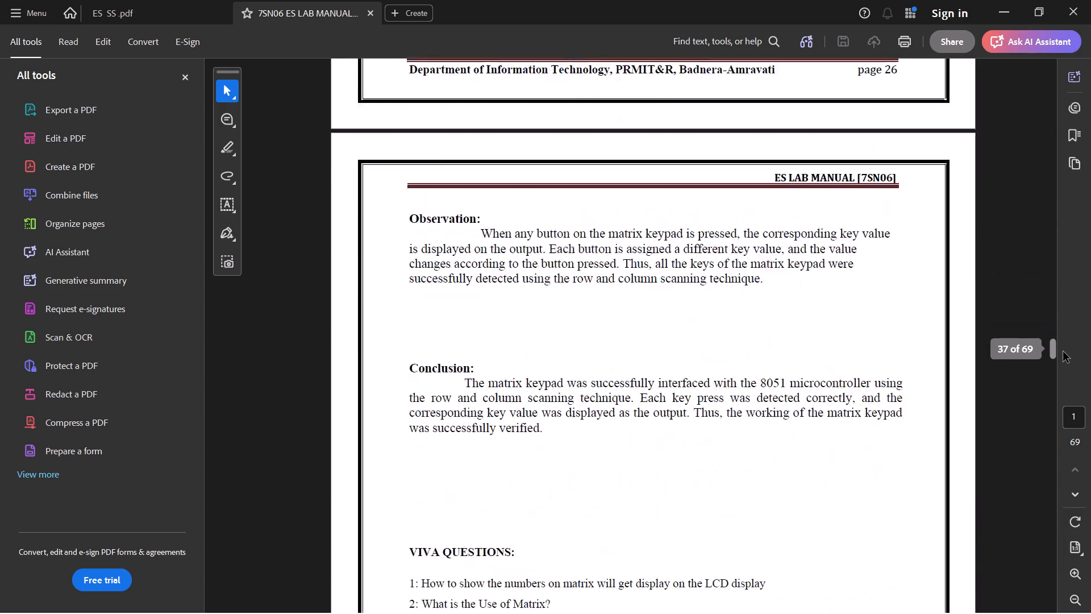
drag(1063, 352, 1057, 434)
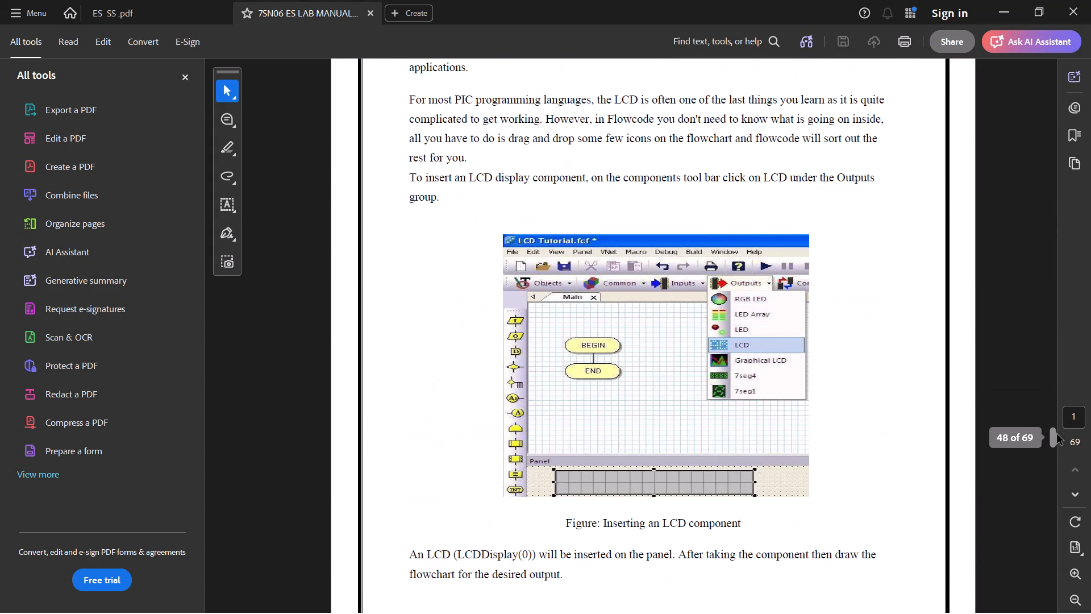
drag(1057, 434, 1057, 414)
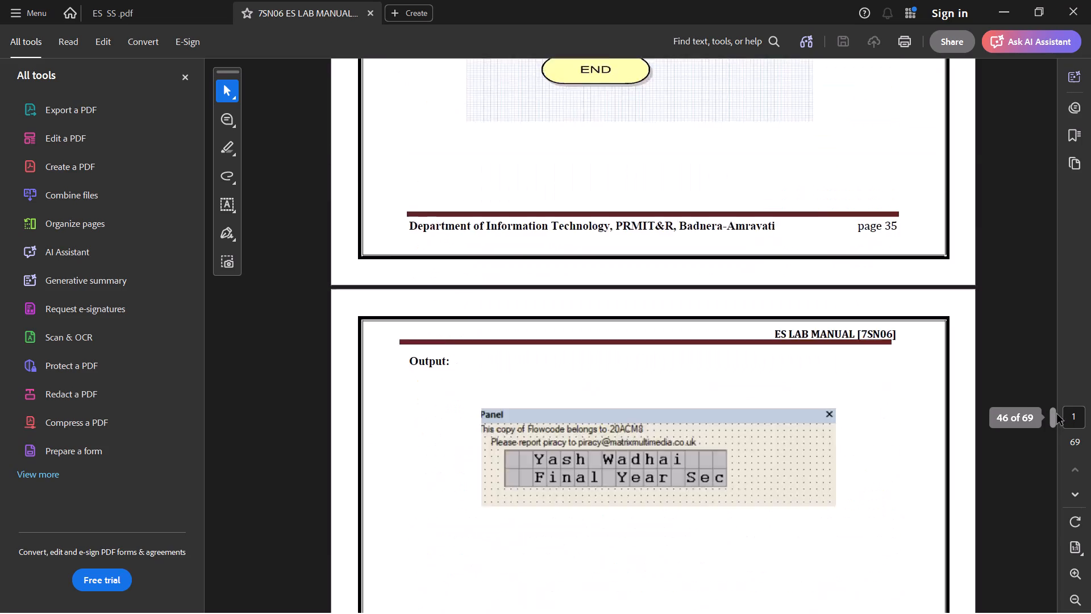
drag(1057, 414, 1057, 381)
scroll(756, 384, down, 10)
scroll(755, 381, up, 1)
scroll(755, 381, down, 3)
scroll(755, 380, up, 1)
scroll(756, 378, down, 9)
scroll(755, 372, up, 4)
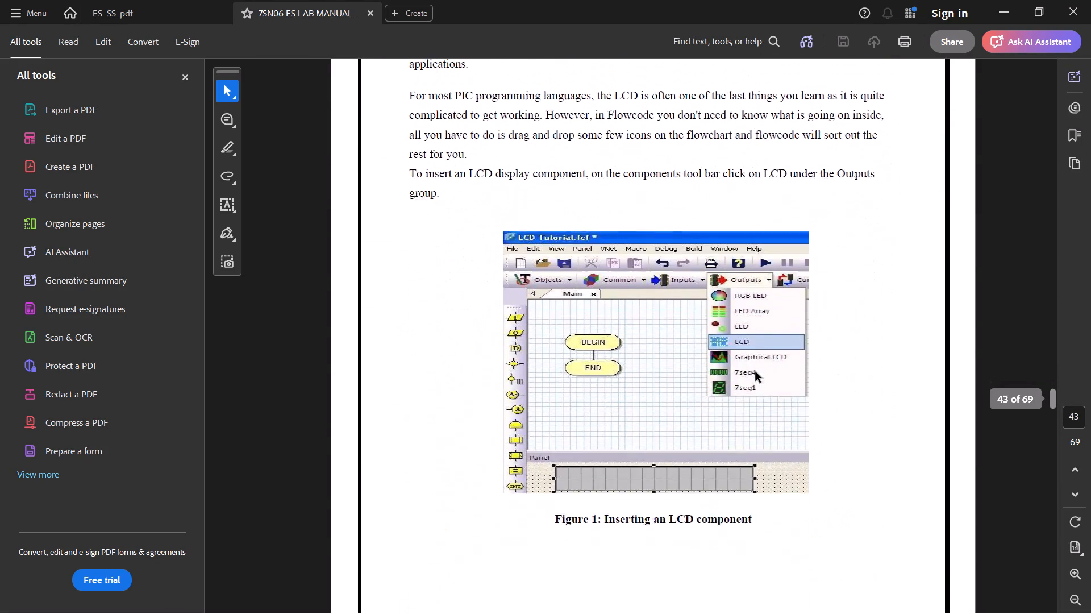
scroll(755, 372, up, 1)
scroll(755, 372, down, 17)
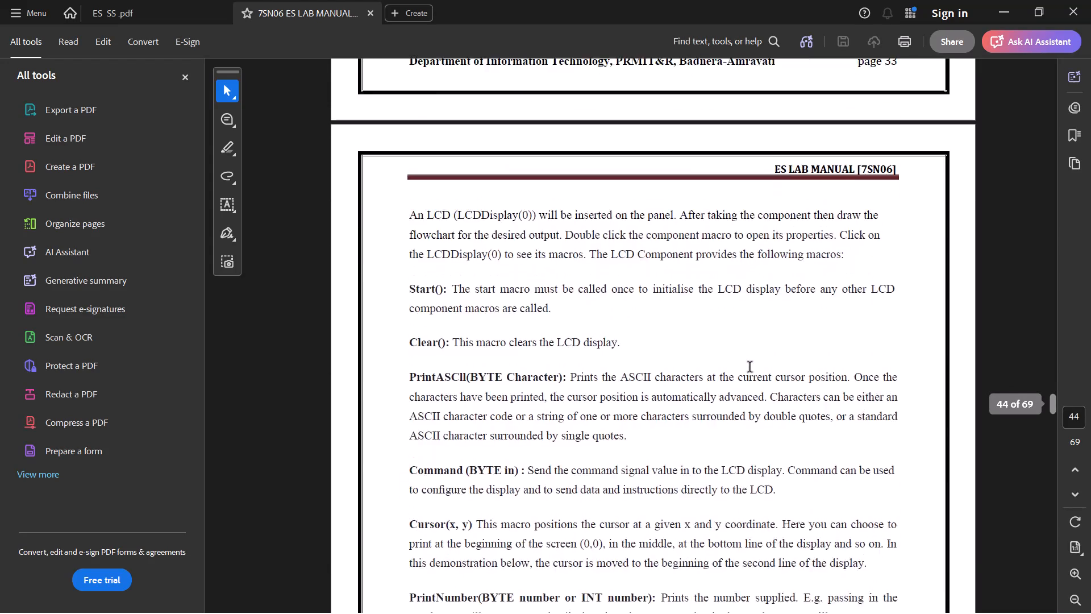
scroll(750, 367, down, 18)
scroll(750, 367, down, 3)
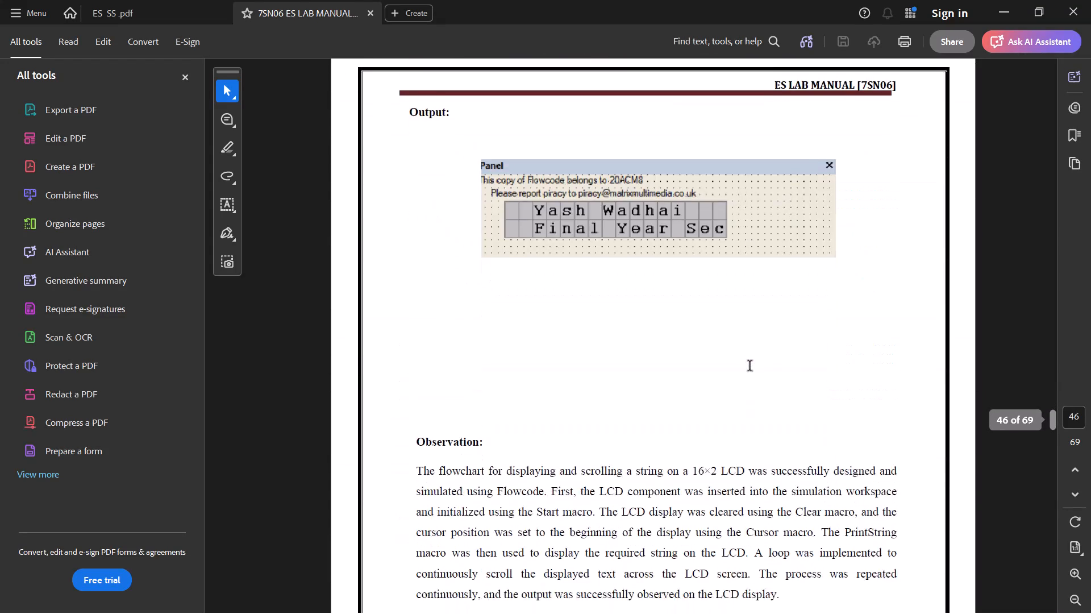
scroll(750, 367, down, 2)
scroll(750, 367, up, 6)
scroll(750, 367, down, 9)
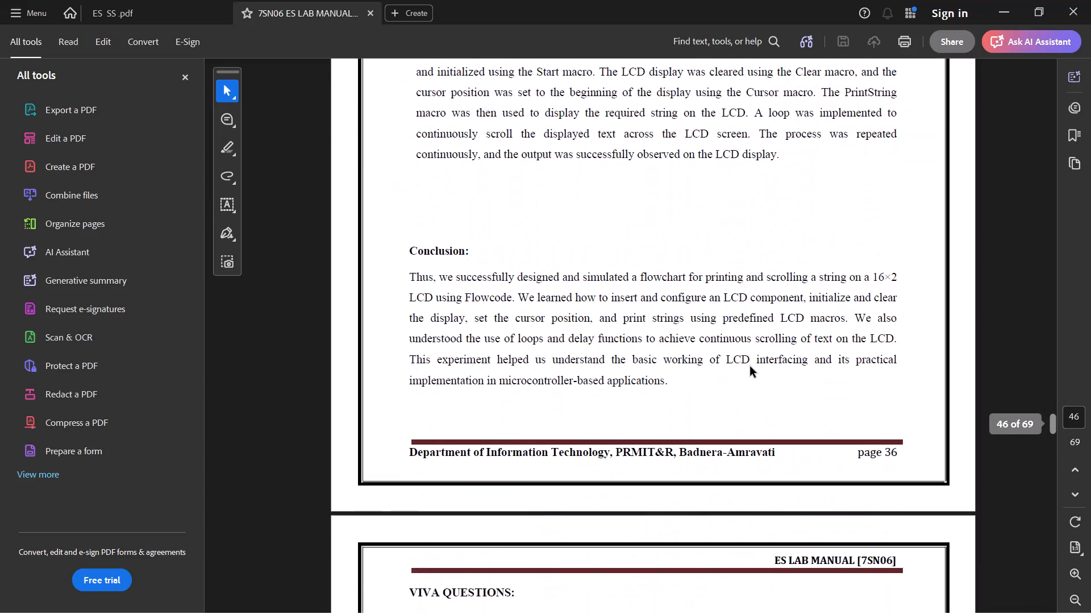
scroll(750, 367, down, 1)
Examine Experiment No. 6(B) in the exported PDF through page 40, checking its theory, flowchart, output, observation, conclusion and signature.
scroll(750, 367, down, 13)
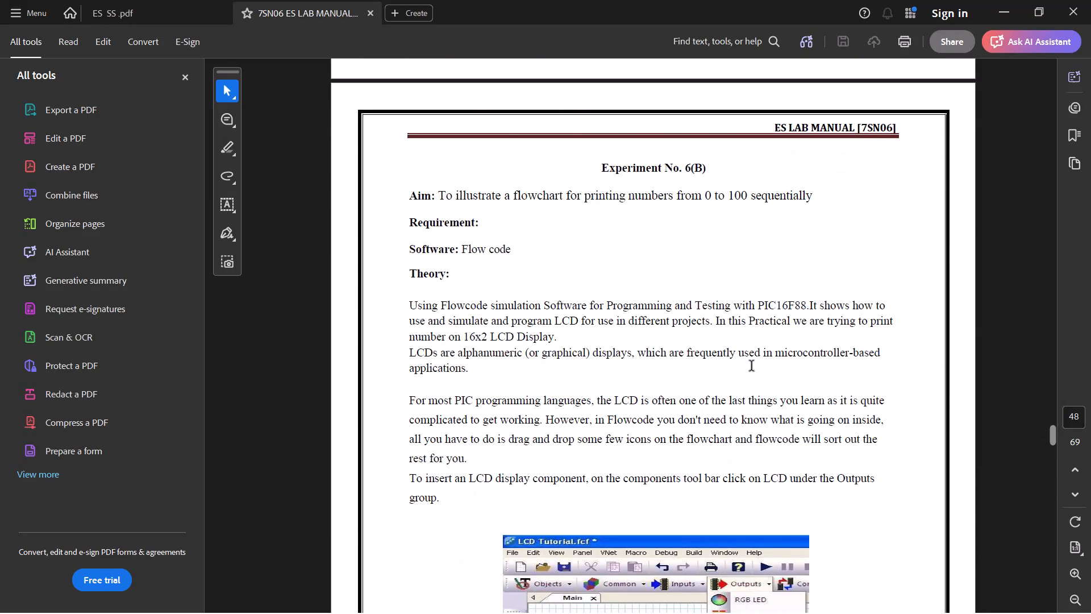
scroll(752, 367, down, 10)
scroll(752, 367, down, 13)
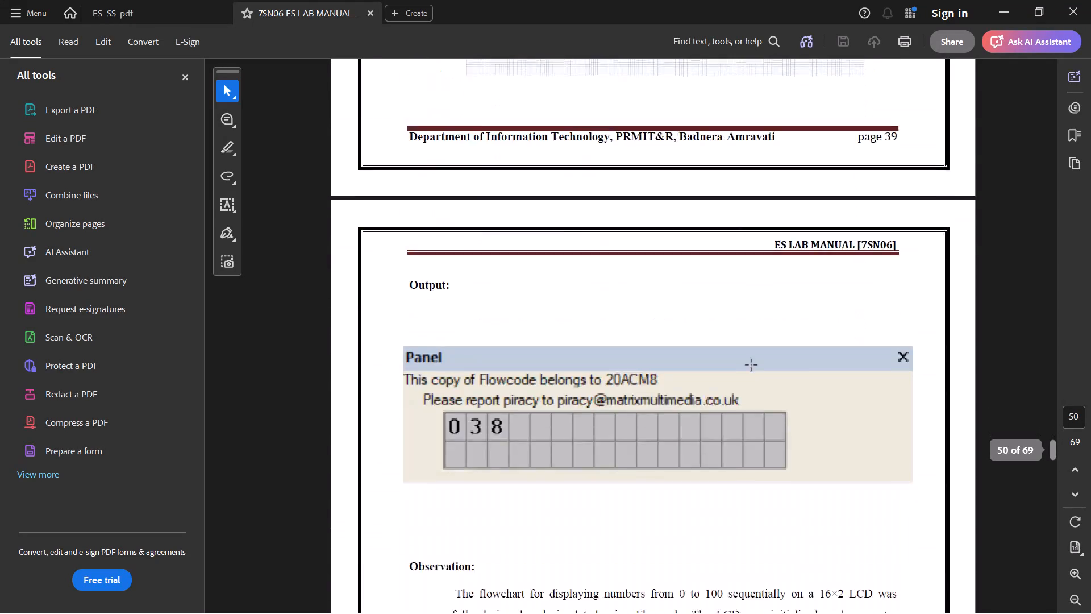
scroll(752, 366, down, 8)
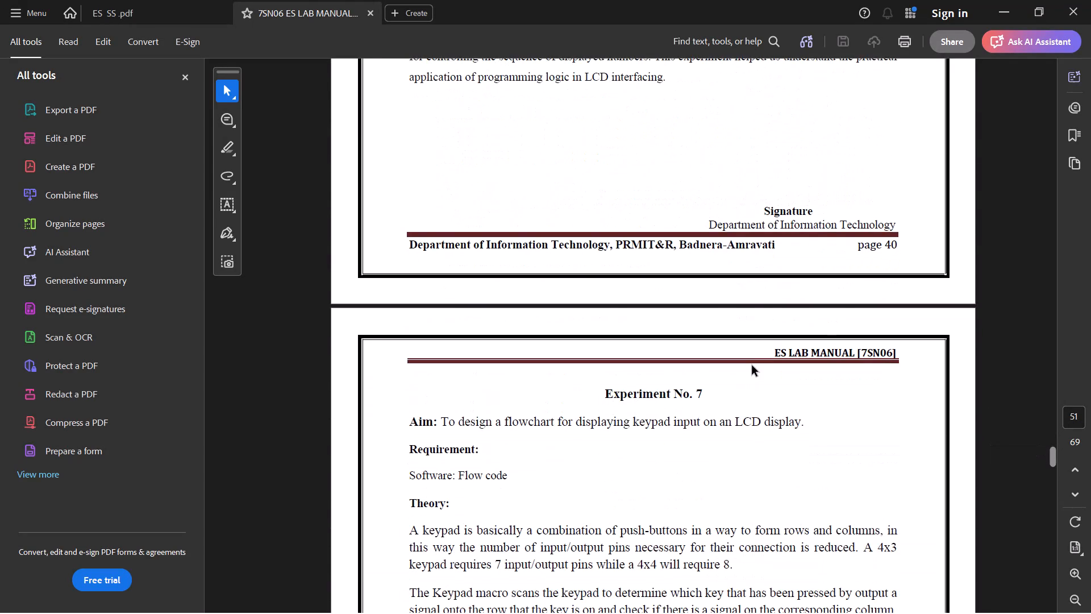
Examine Experiment No. 7 in the exported PDF, pages 41 to 45, checking its theory, flowchart, conclusion, viva questions and signature.
scroll(752, 366, down, 12)
scroll(752, 366, down, 15)
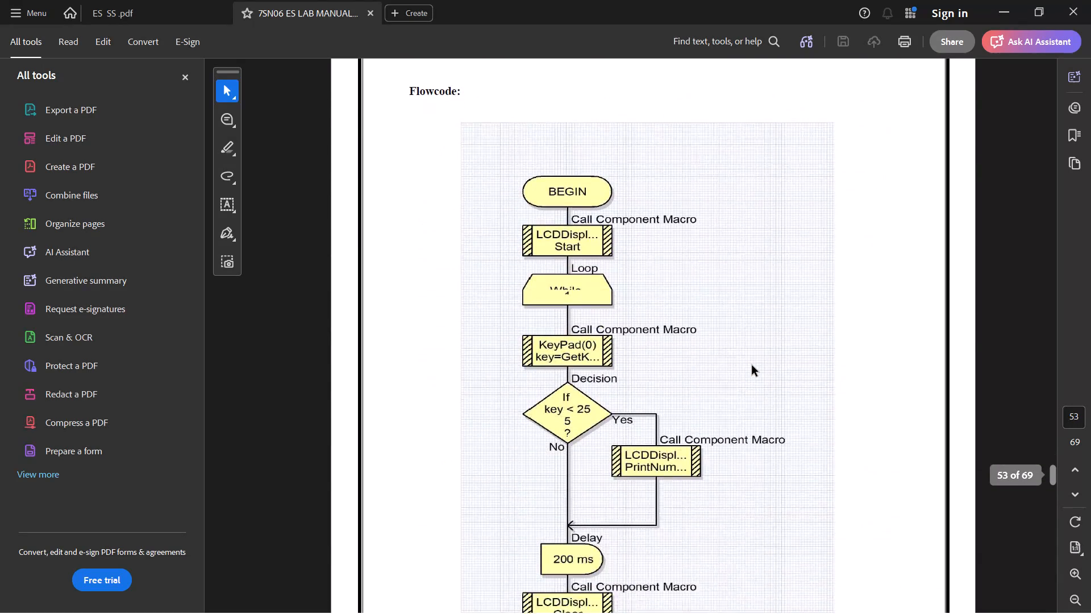
scroll(752, 366, down, 20)
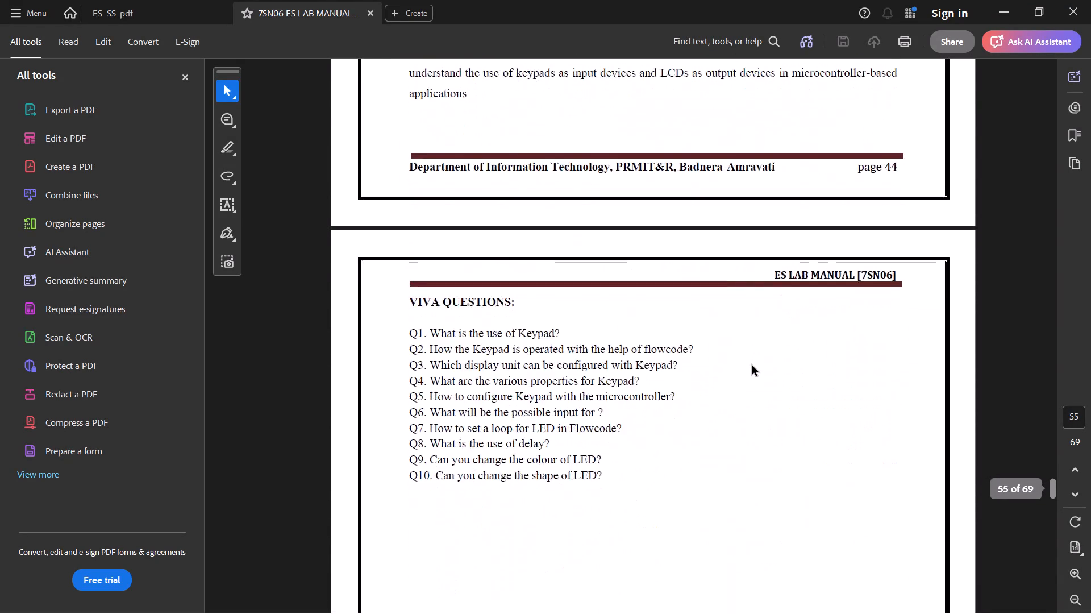
scroll(752, 366, down, 14)
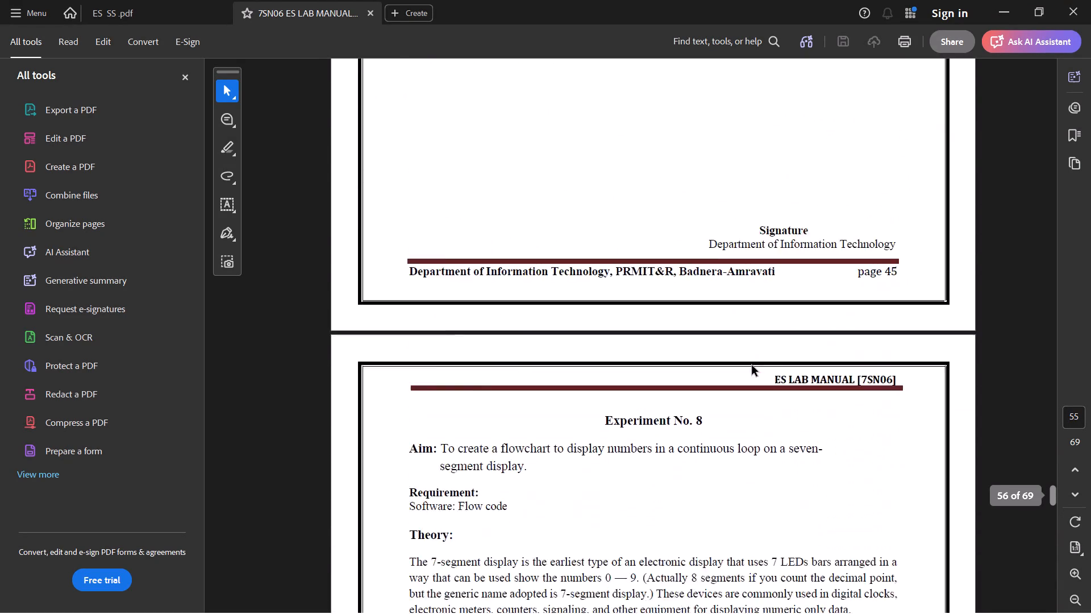
Examine Experiment No. 8 in the exported PDF, pages 46 to 51, checking its figures, flowchart, conclusion, viva questions and the start of Experiment No. 9.
scroll(752, 366, up, 4)
scroll(752, 366, down, 16)
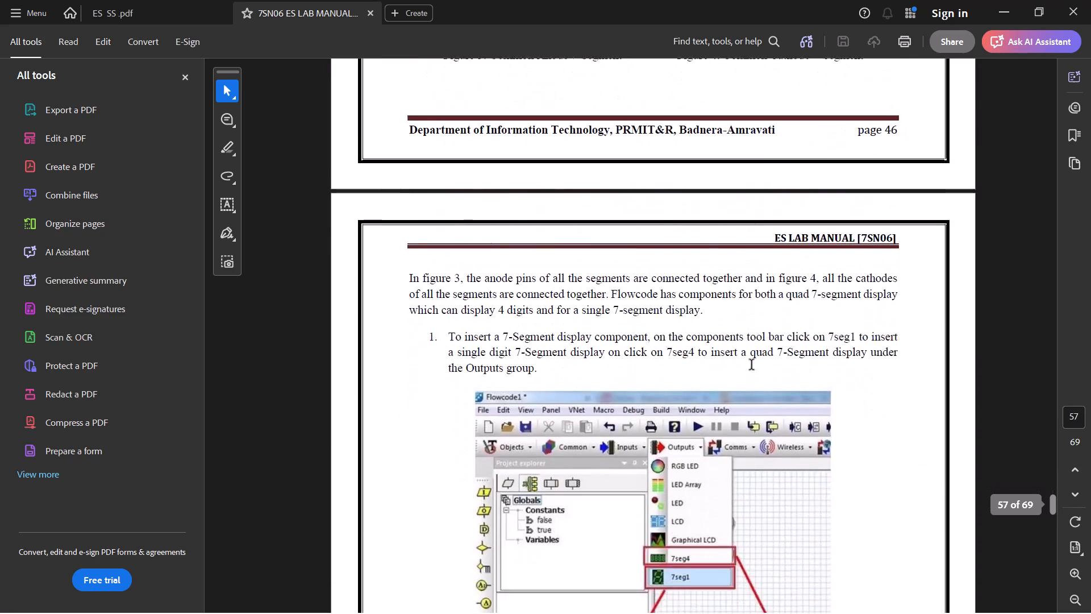
scroll(752, 366, down, 18)
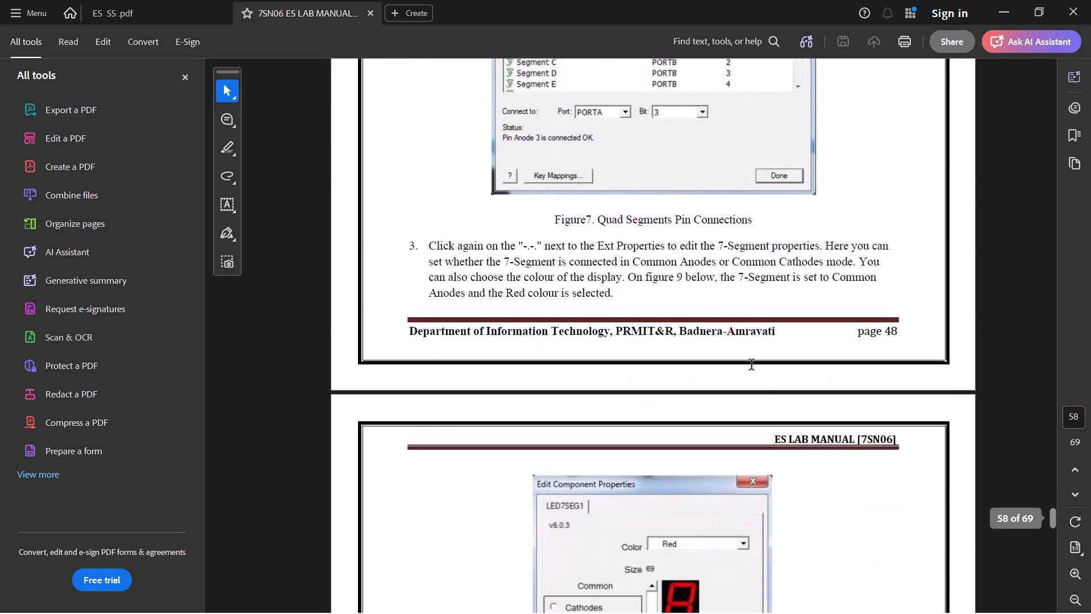
scroll(752, 366, down, 3)
scroll(752, 366, up, 5)
scroll(752, 366, down, 6)
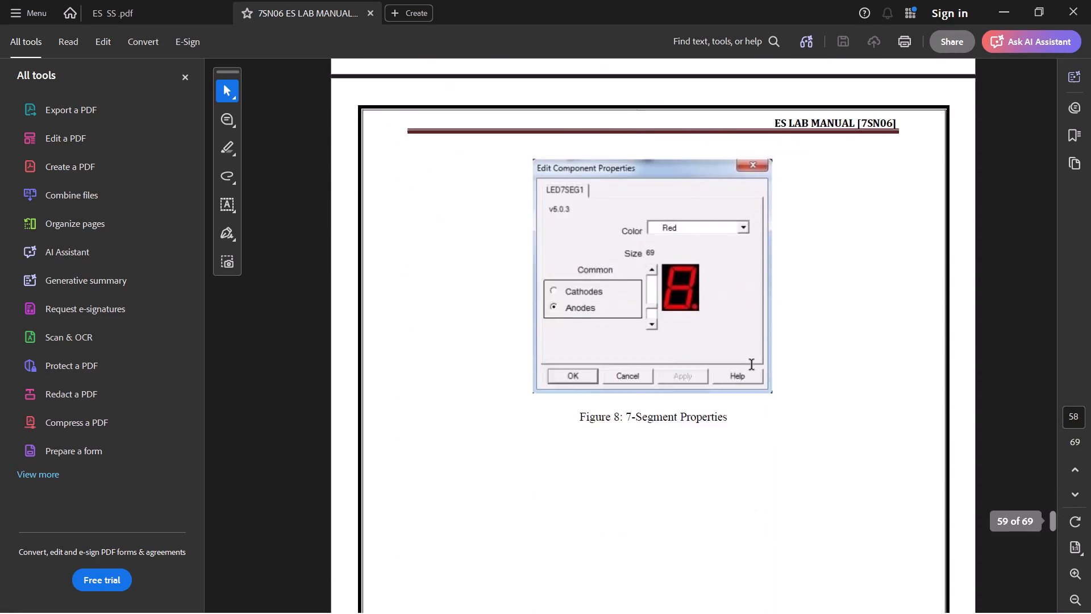
scroll(752, 366, down, 11)
scroll(752, 366, up, 5)
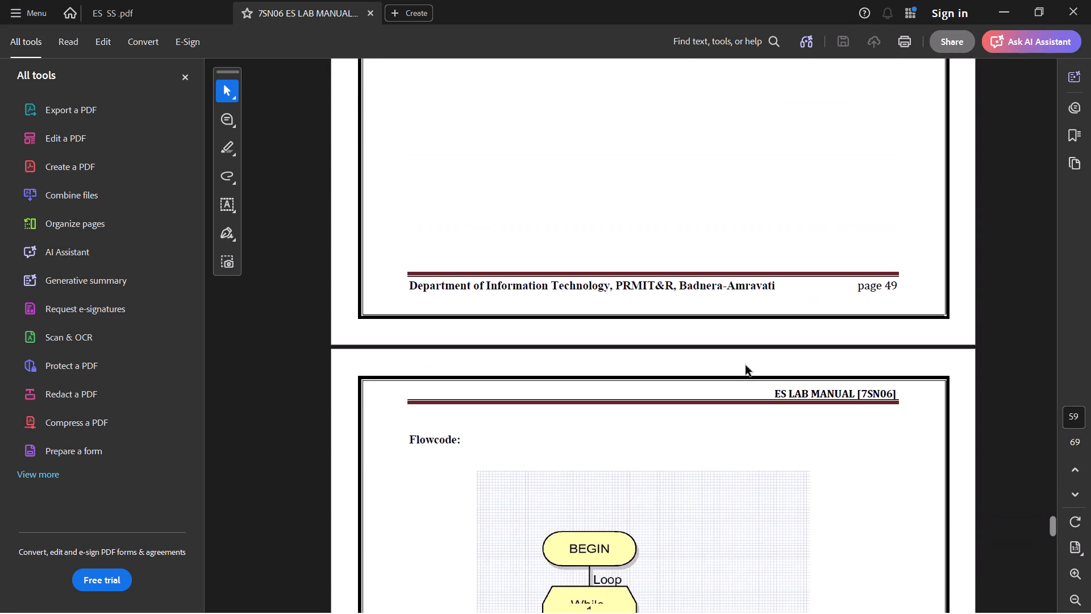
scroll(786, 317, down, 5)
scroll(714, 313, up, 2)
scroll(714, 313, down, 4)
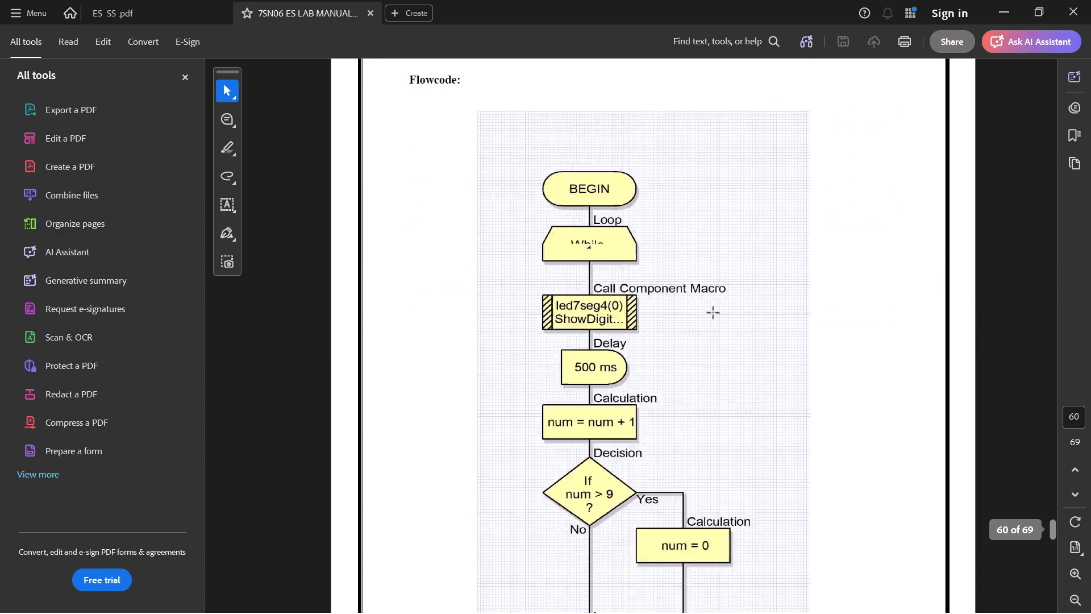
scroll(714, 313, down, 14)
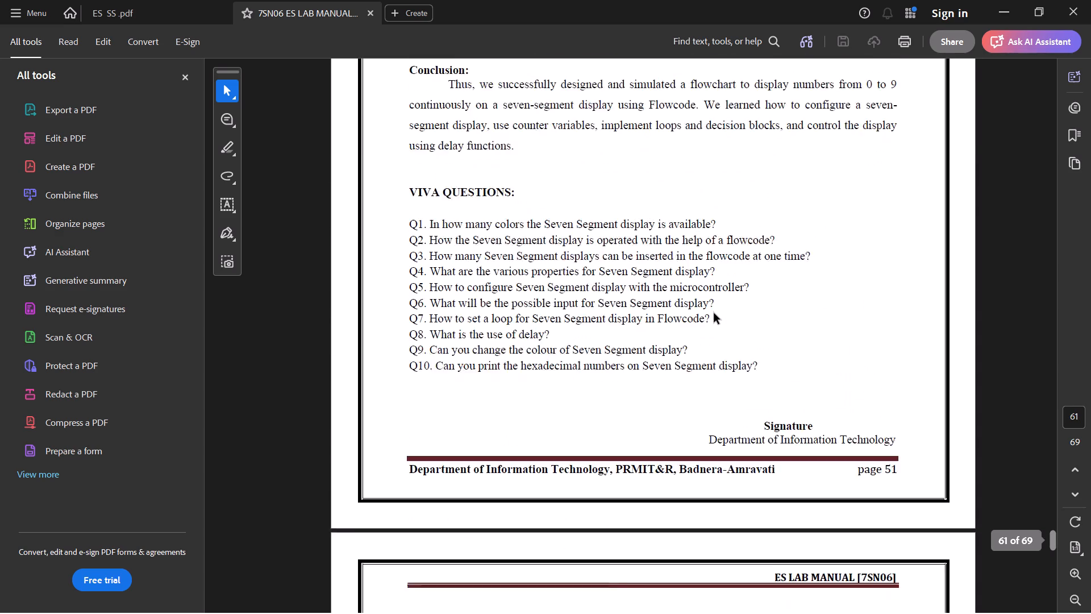
scroll(714, 313, down, 4)
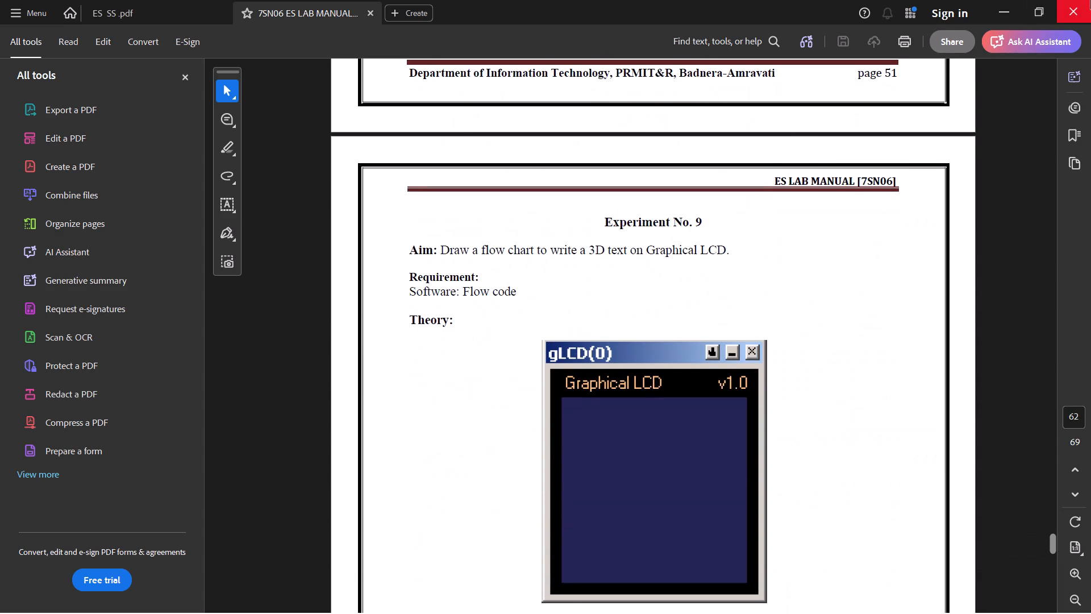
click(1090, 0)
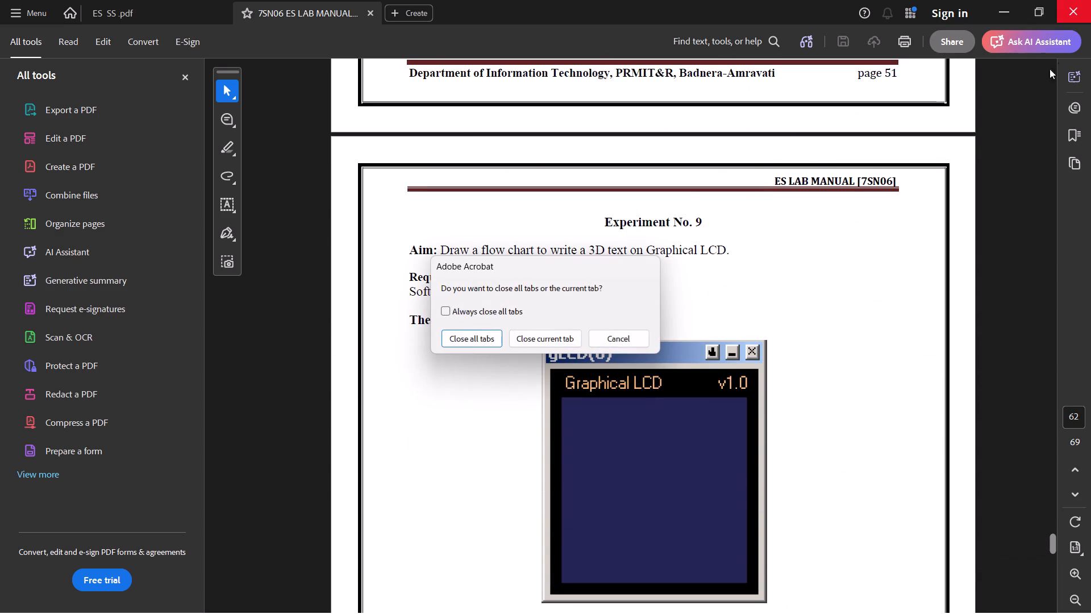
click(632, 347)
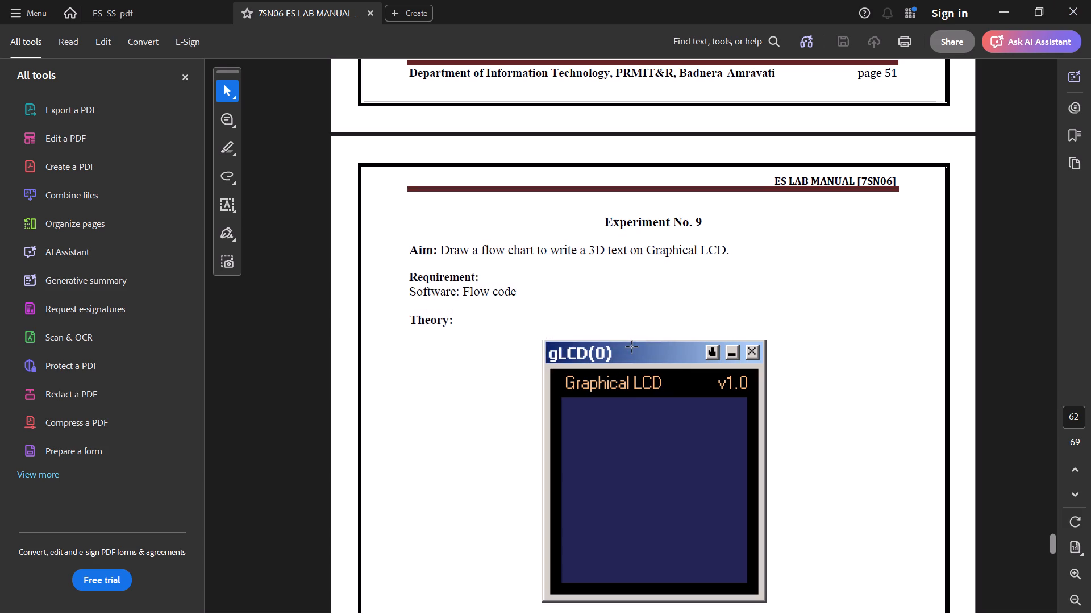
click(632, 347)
Switch to the manual in Word and delete Experiment No. 6(A)'s LCD output picture on page 36.
key(ctrl+super+Right)
scroll(489, 175, up, 3)
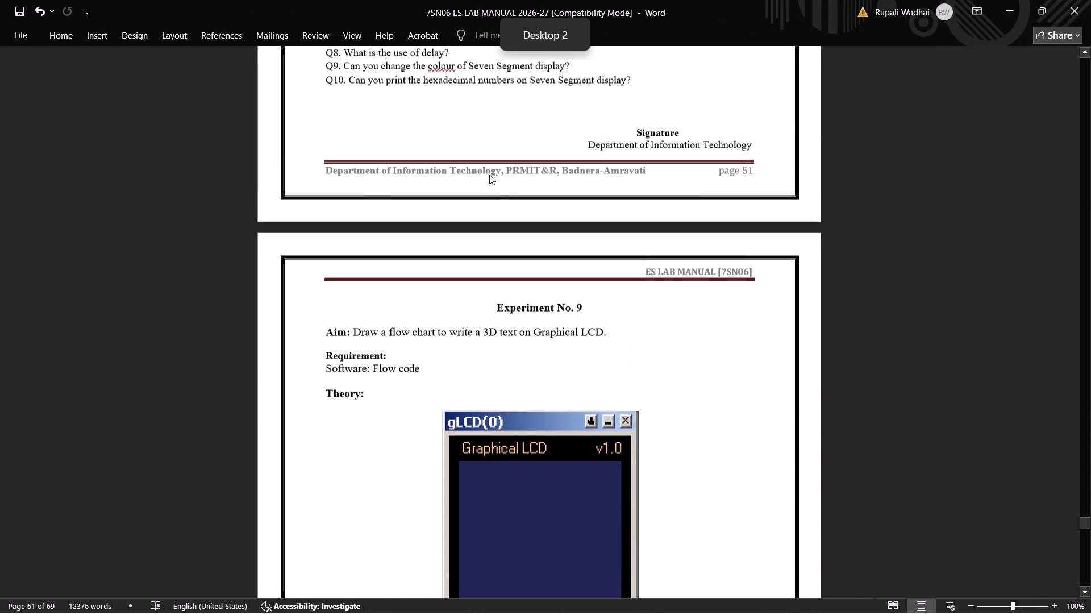
scroll(489, 175, up, 20)
scroll(489, 175, up, 20)
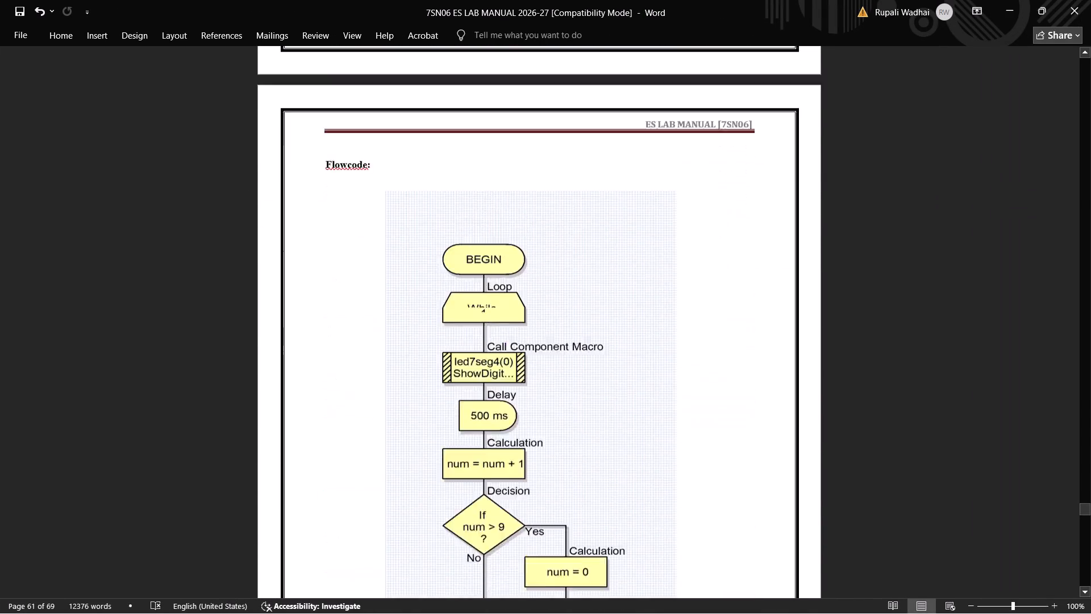
scroll(530, 225, up, 20)
scroll(530, 225, up, 20)
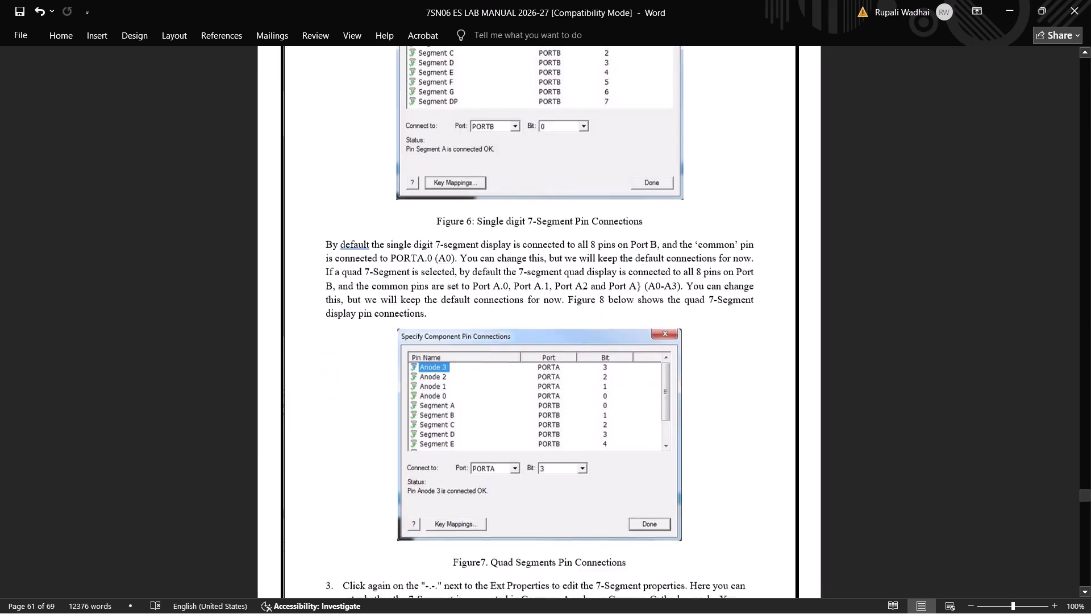
scroll(515, 225, up, 20)
scroll(515, 225, up, 20)
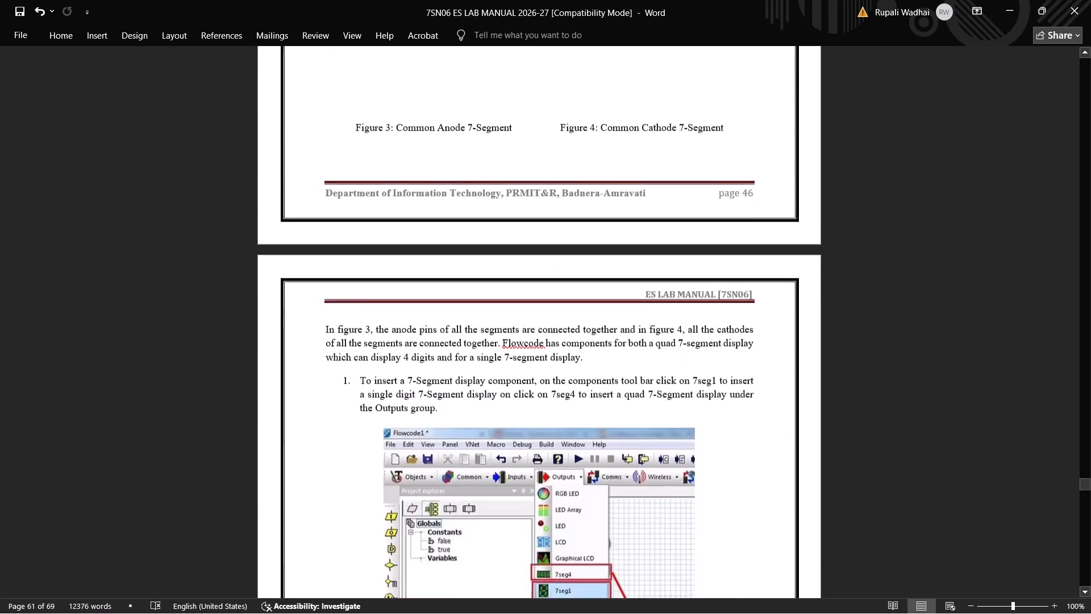
scroll(456, 225, up, 20)
scroll(456, 225, up, 4)
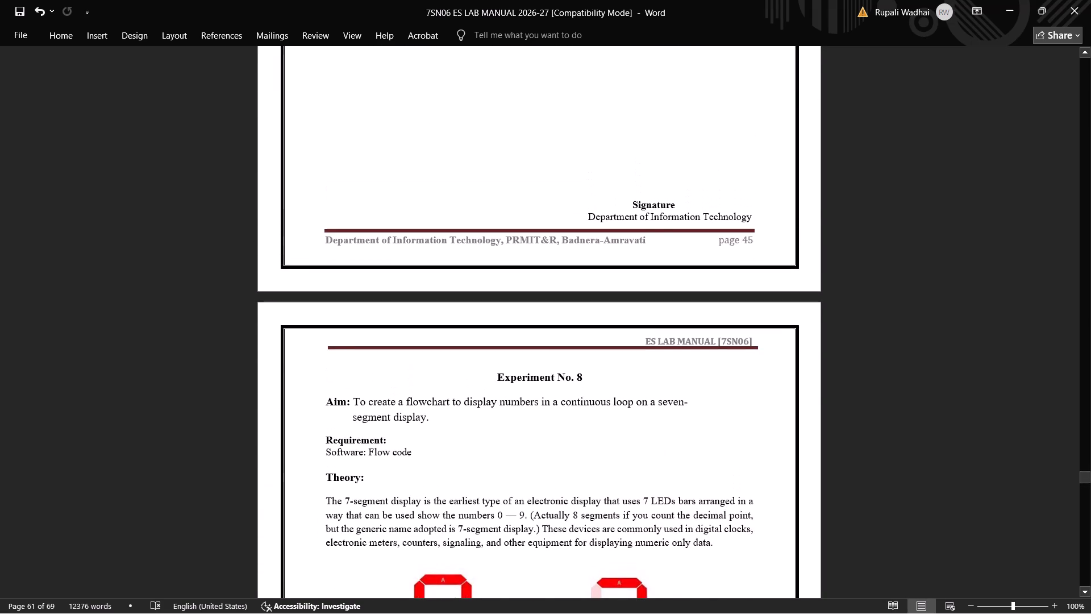
scroll(457, 230, up, 20)
scroll(457, 230, up, 20)
scroll(457, 230, up, 5)
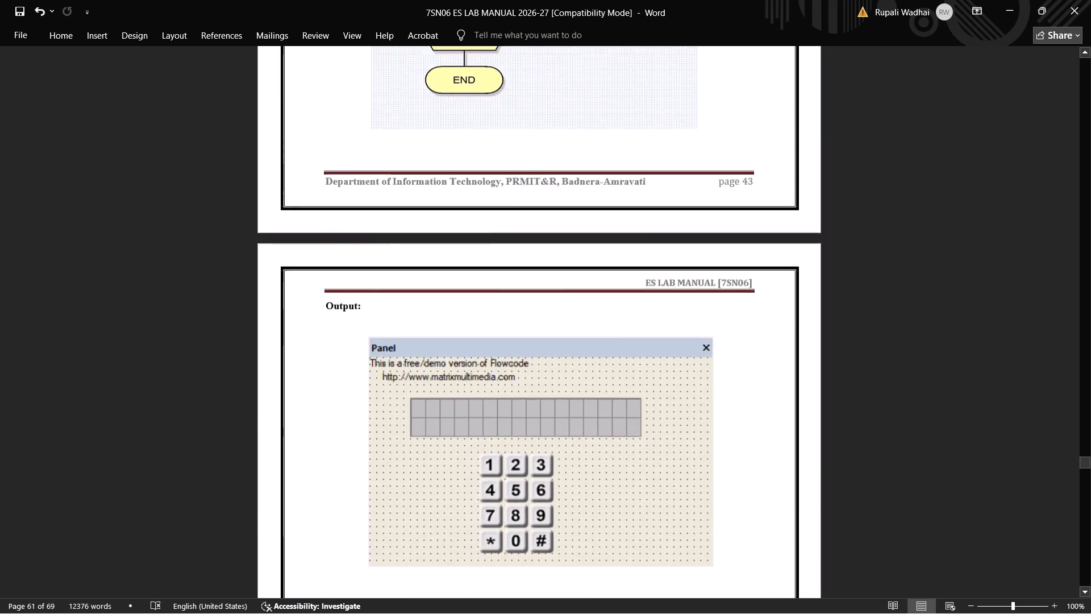
scroll(567, 284, up, 20)
scroll(567, 284, up, 20)
scroll(567, 284, up, 4)
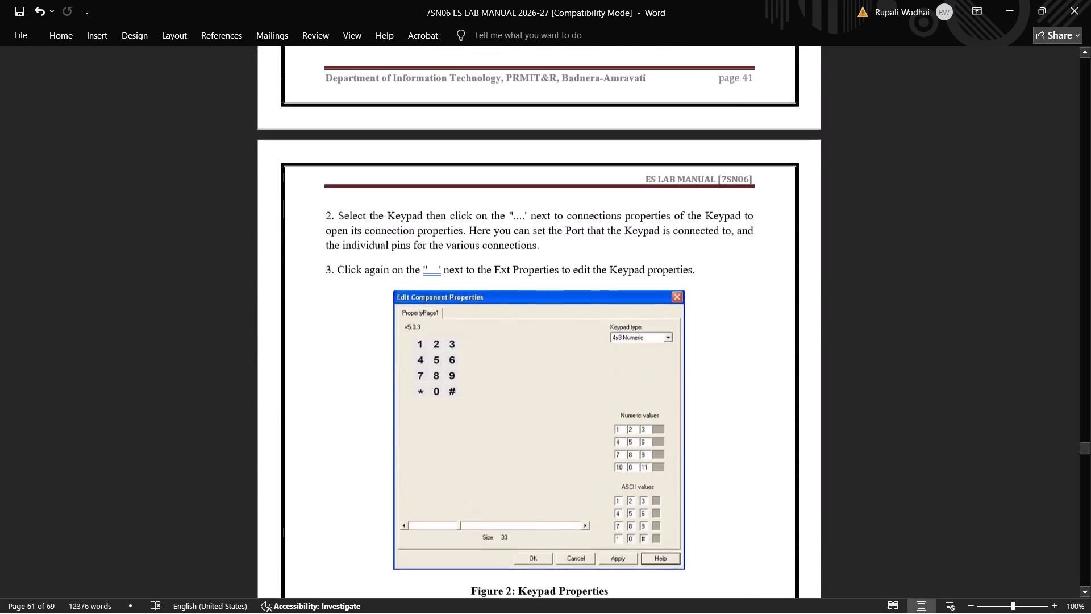
scroll(579, 287, up, 20)
scroll(579, 287, up, 20)
scroll(579, 287, up, 4)
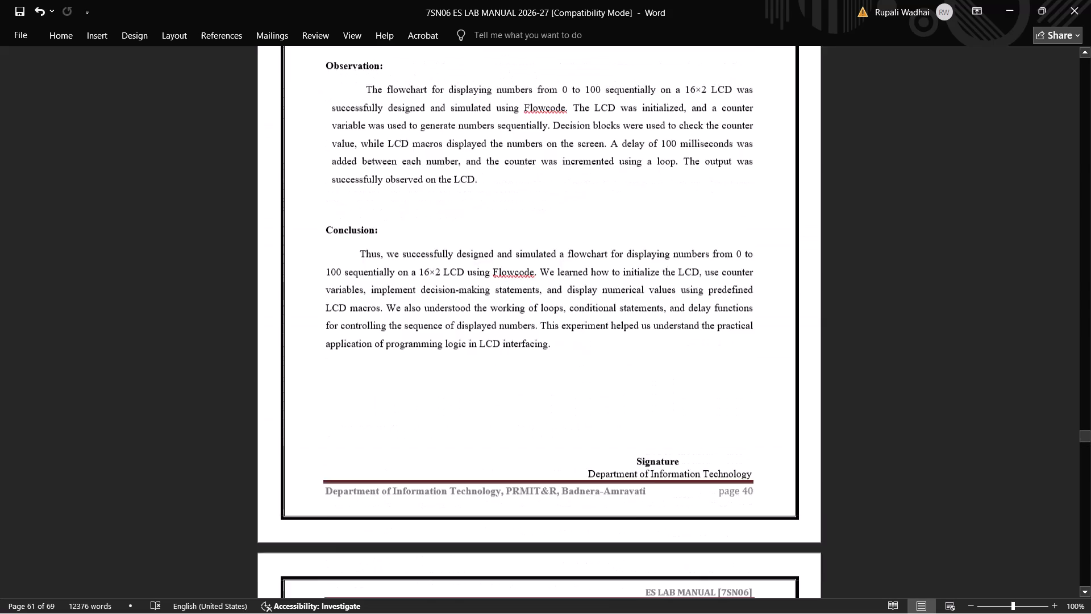
scroll(574, 288, up, 20)
scroll(574, 288, up, 20)
scroll(574, 288, up, 4)
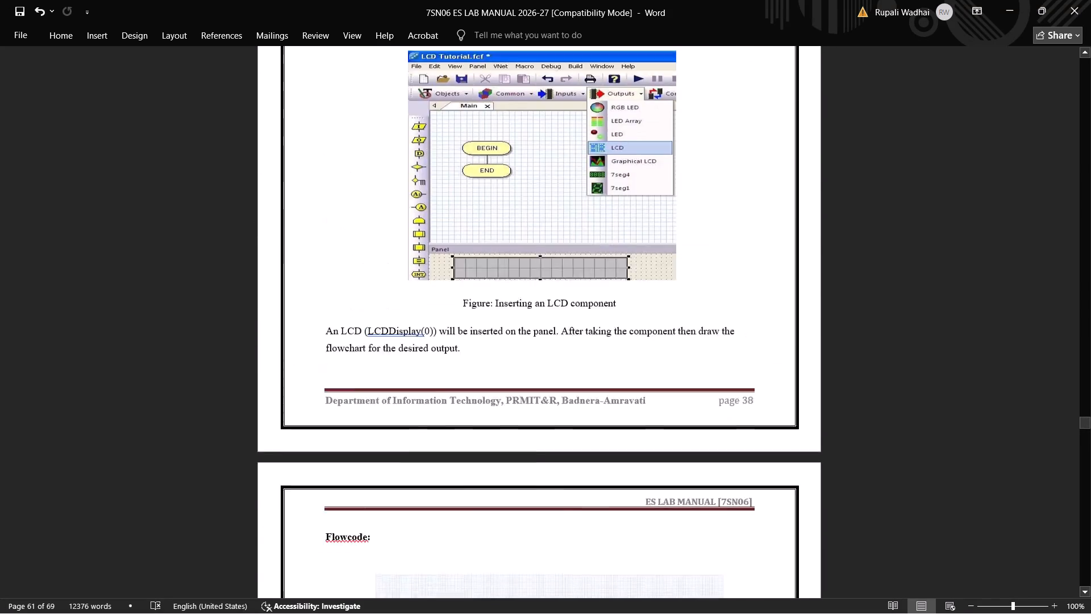
scroll(571, 284, up, 20)
scroll(571, 284, up, 20)
scroll(571, 284, up, 4)
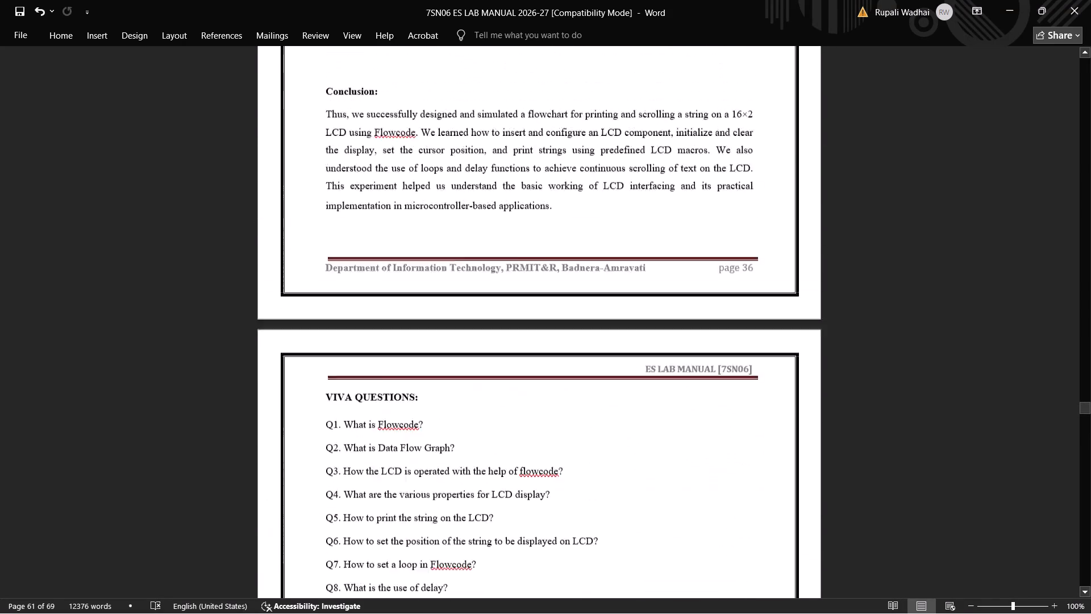
scroll(571, 283, up, 20)
scroll(561, 285, down, 9)
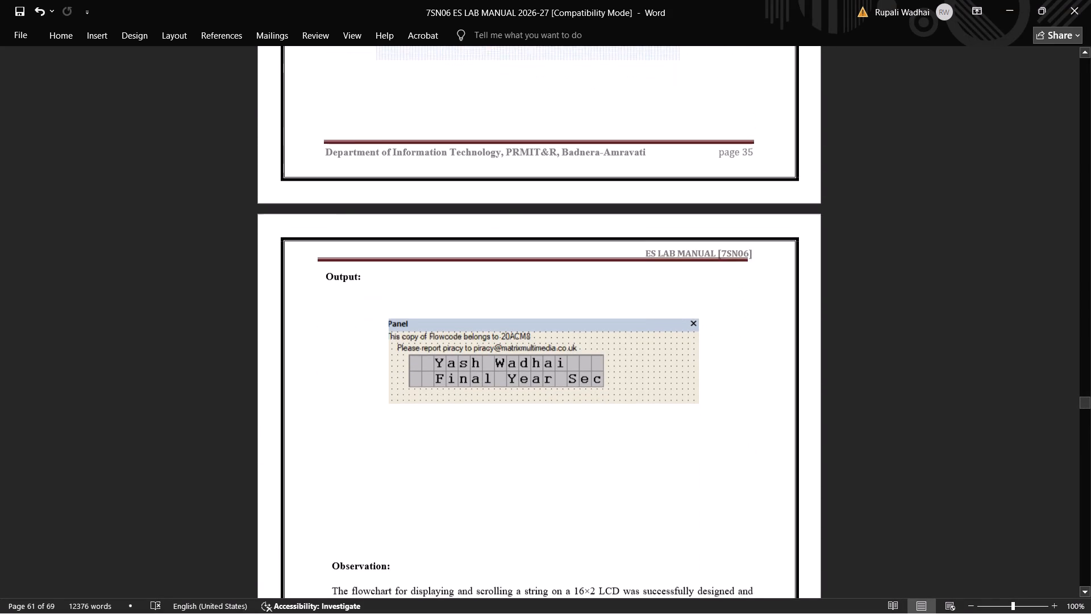
click(489, 347)
key(BackSpace)
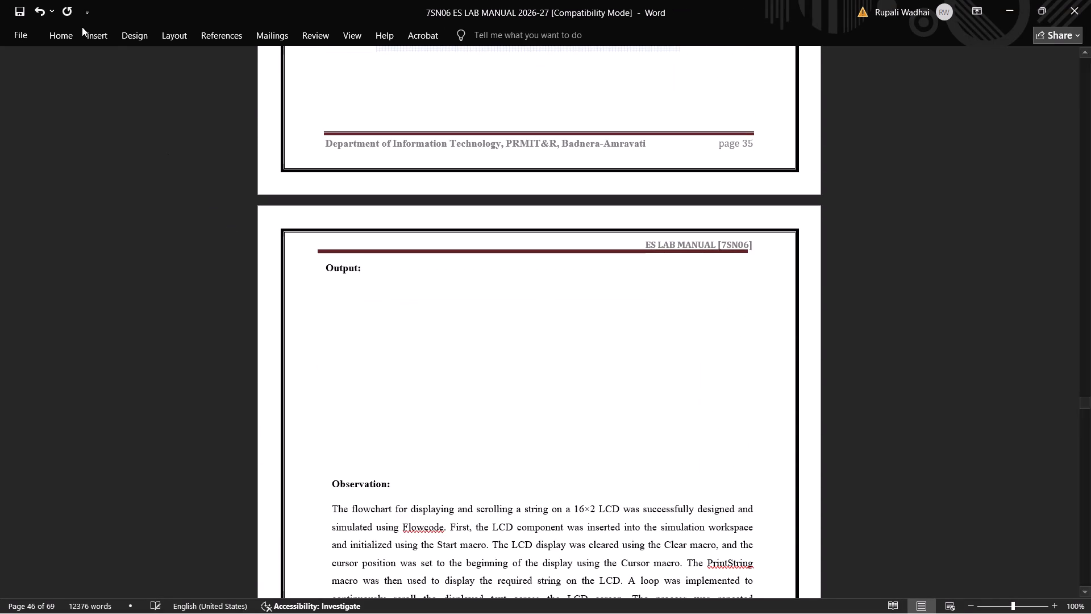
Insert the 2026-11-02 LCD panel screenshot reading "Final Year Secti" from the Screenshots folder in Pictures under Output on page 36.
click(85, 28)
click(168, 84)
click(170, 129)
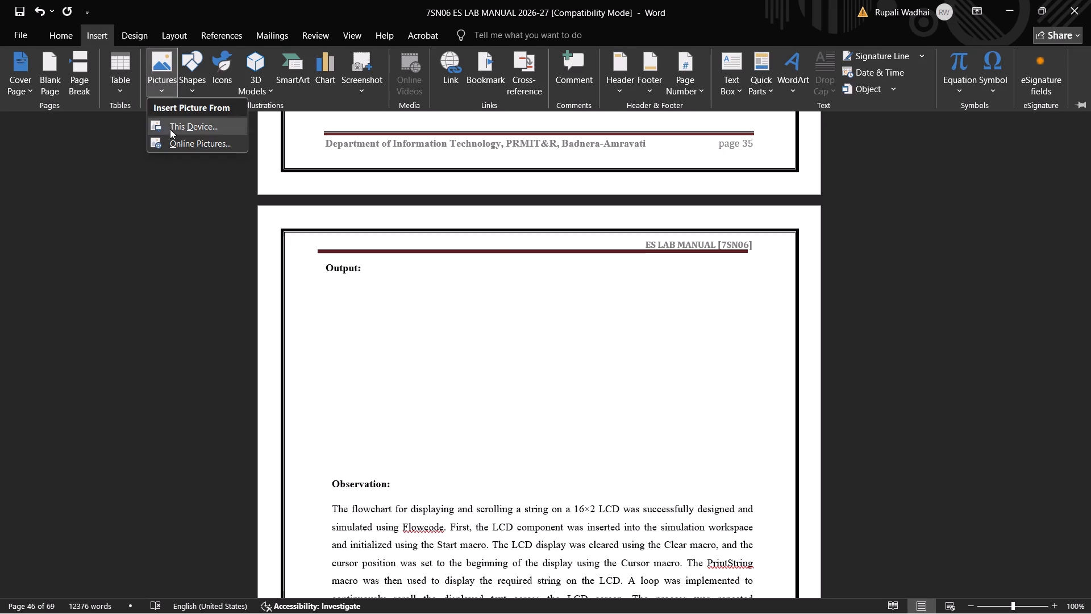
scroll(47, 231, down, 1)
scroll(52, 223, up, 2)
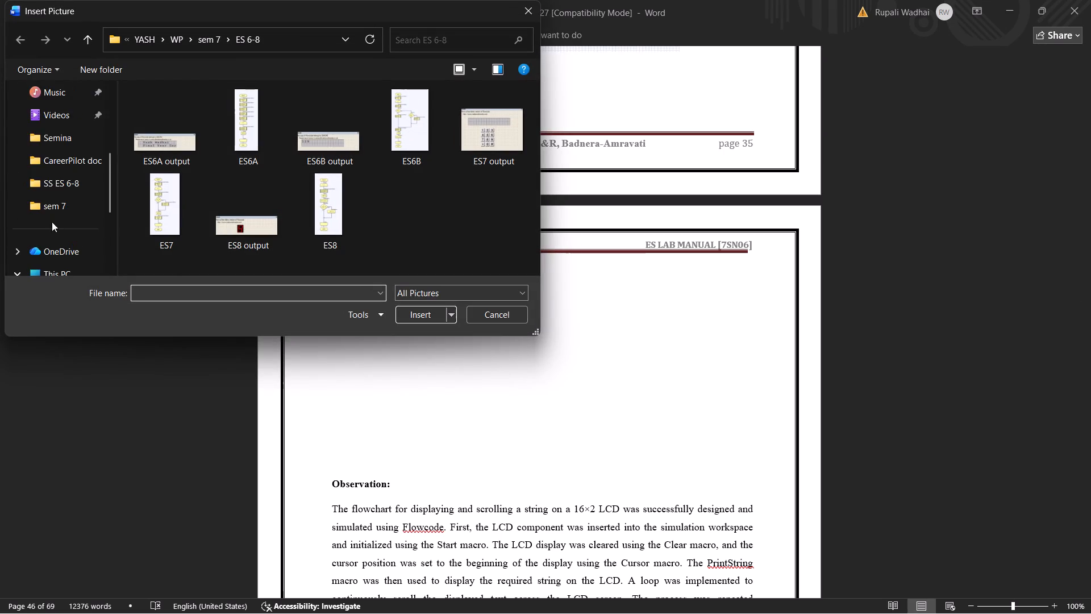
scroll(53, 183, up, 1)
click(71, 148)
double_click(417, 134)
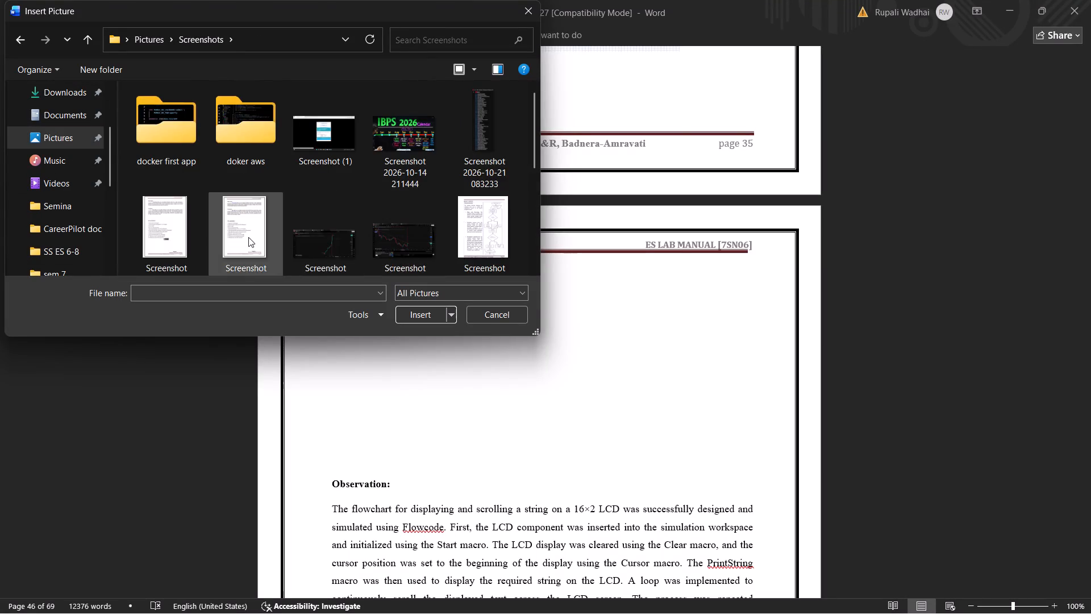
scroll(248, 237, down, 6)
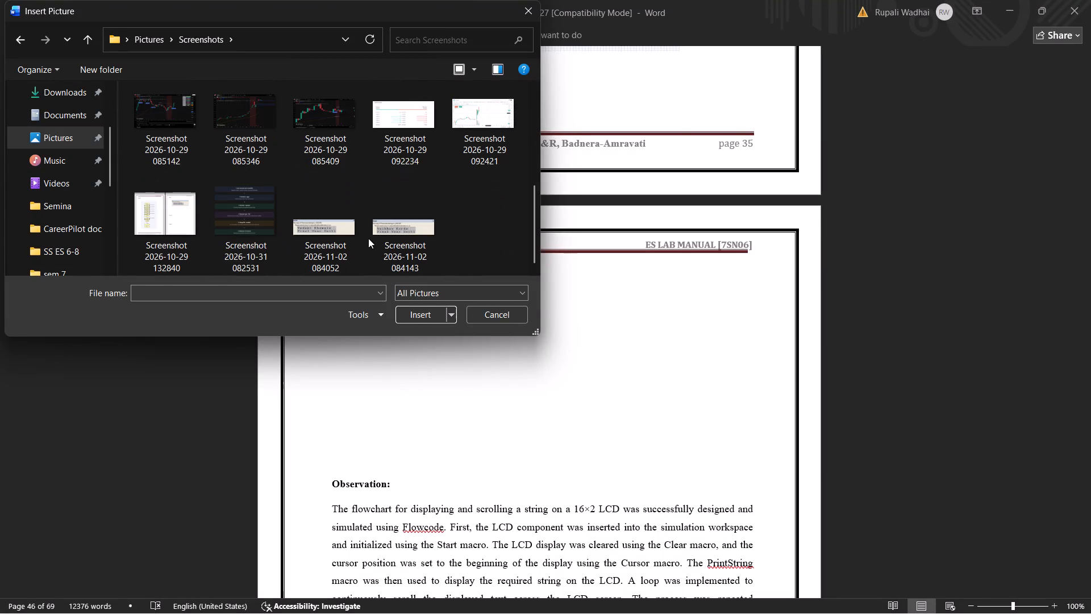
click(368, 238)
click(409, 310)
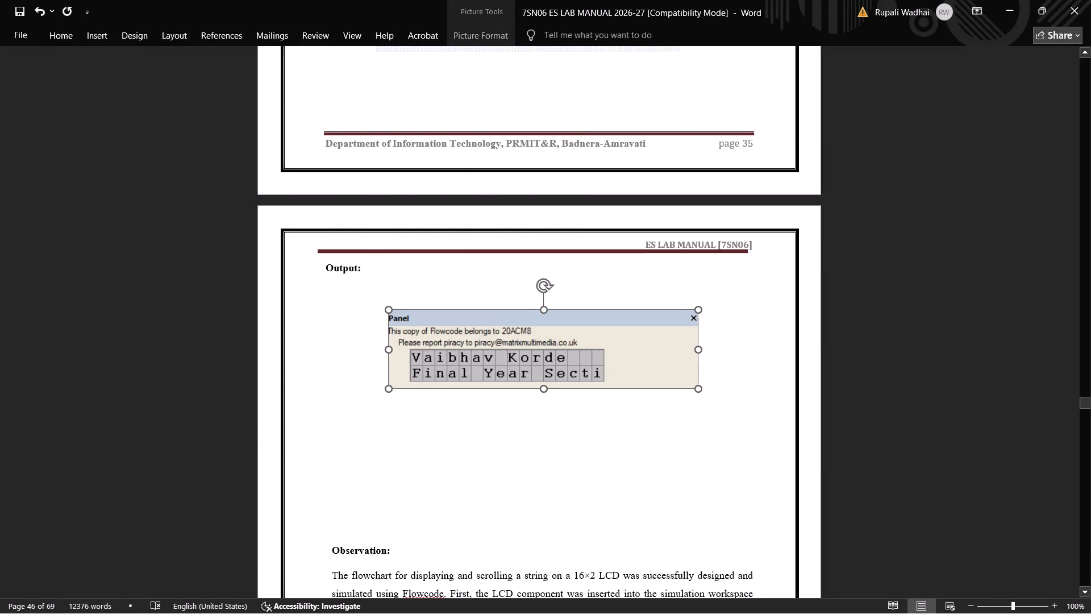
click(353, 296)
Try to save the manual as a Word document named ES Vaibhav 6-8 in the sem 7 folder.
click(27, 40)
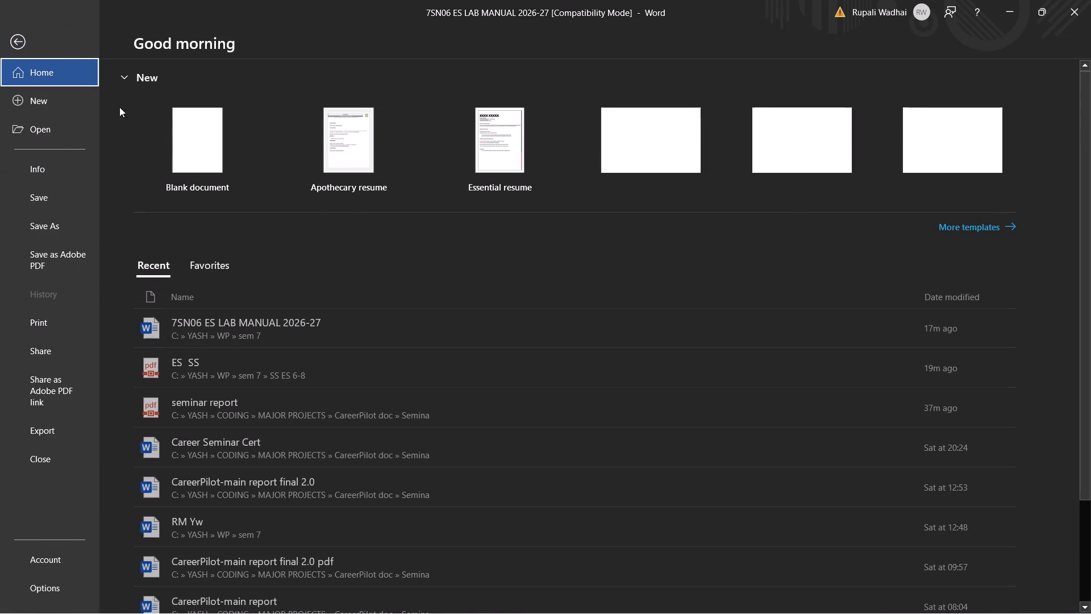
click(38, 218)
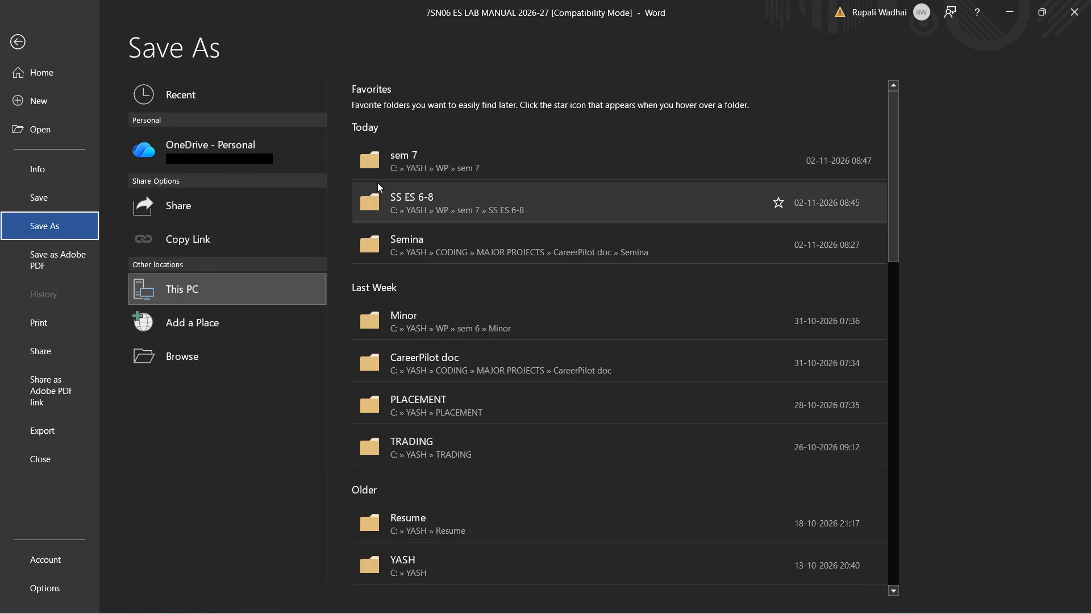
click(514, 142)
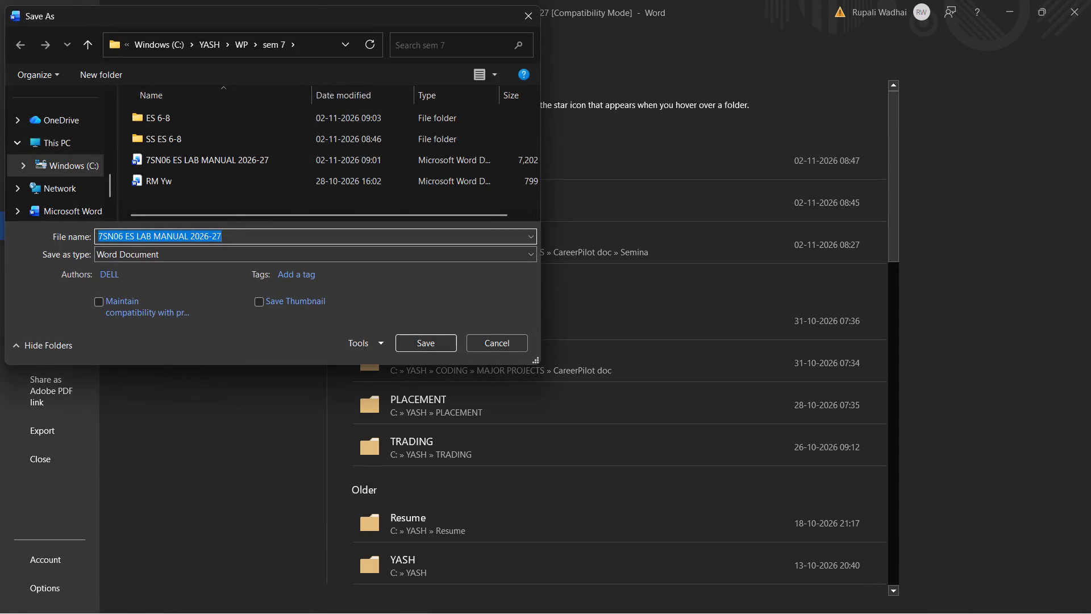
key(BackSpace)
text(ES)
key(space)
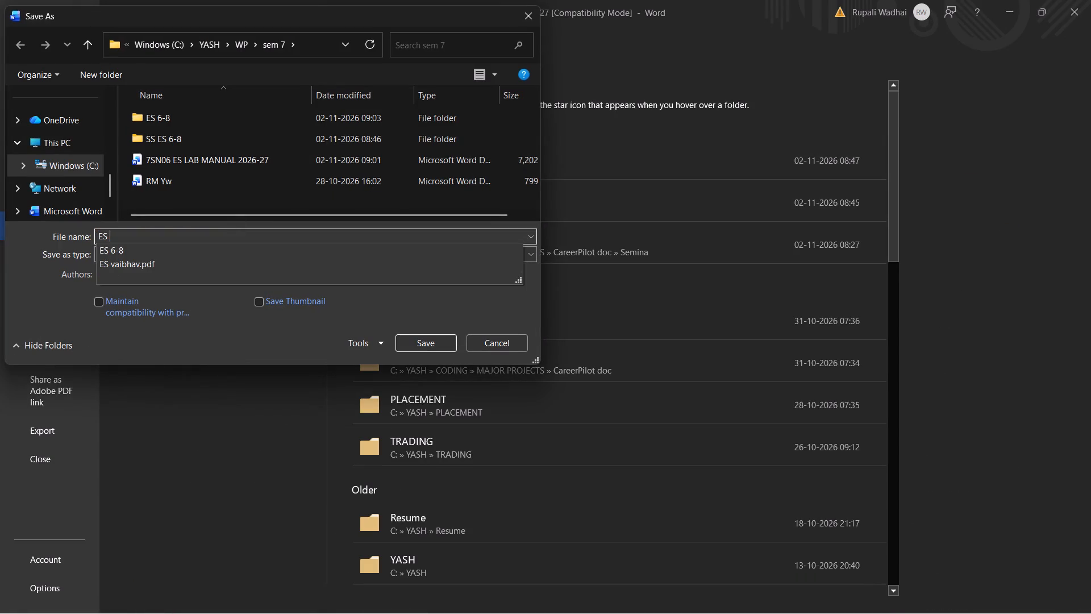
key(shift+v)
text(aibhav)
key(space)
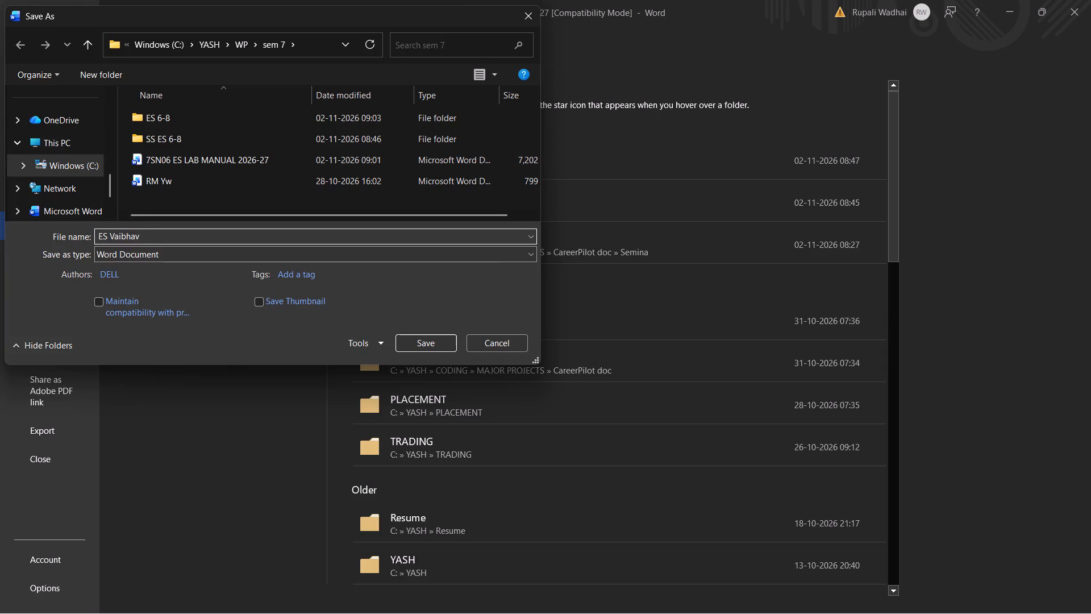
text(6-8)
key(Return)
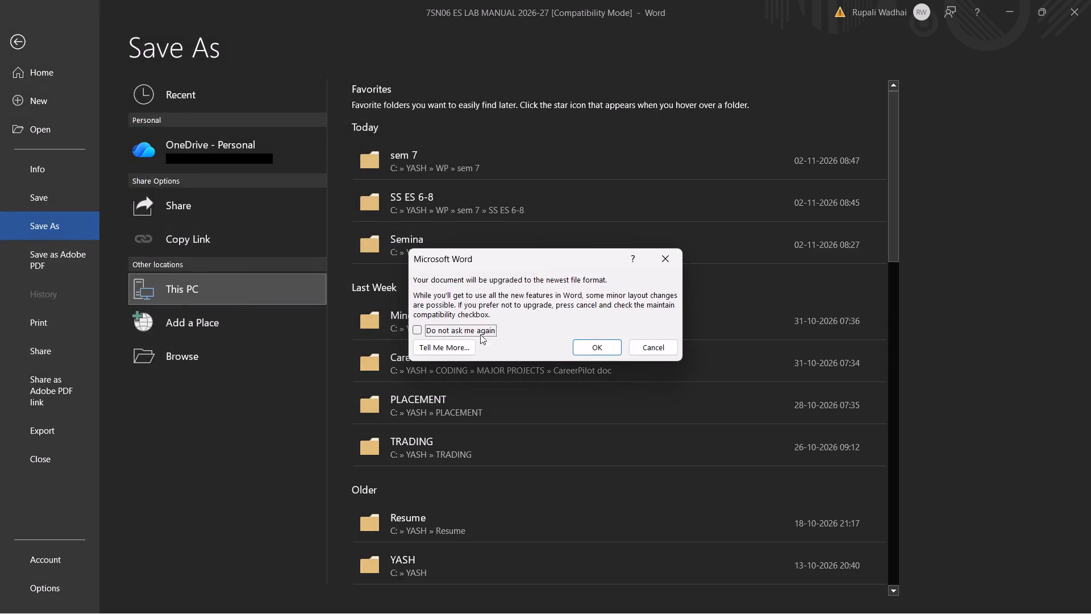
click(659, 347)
Save the manual as a PDF in the sem 7 folder, keeping the name 7SN06 ES LAB MANUAL 2026-27.
click(161, 255)
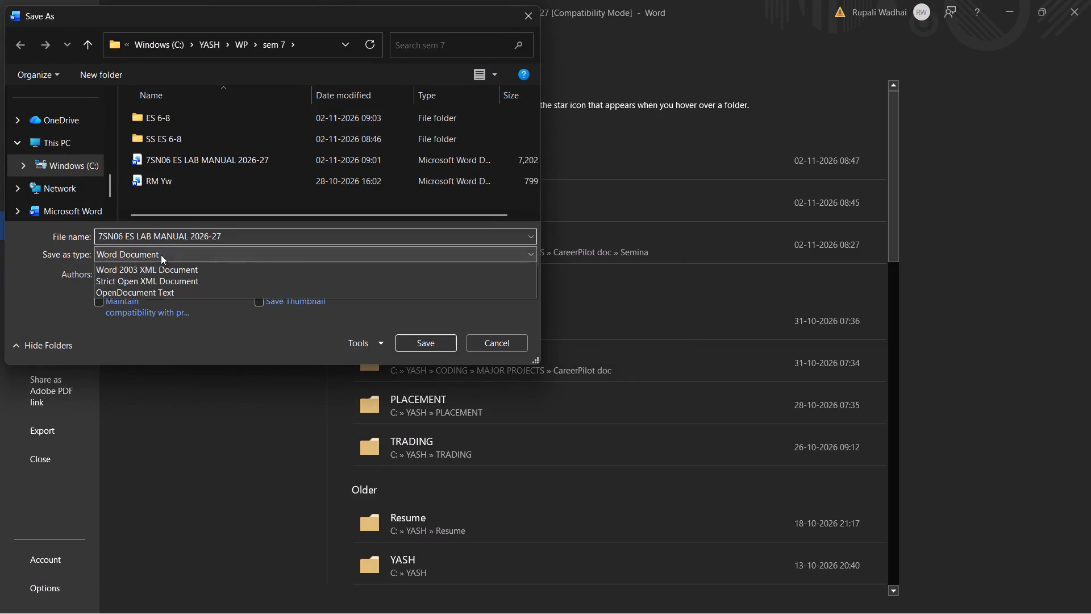
click(132, 339)
click(411, 371)
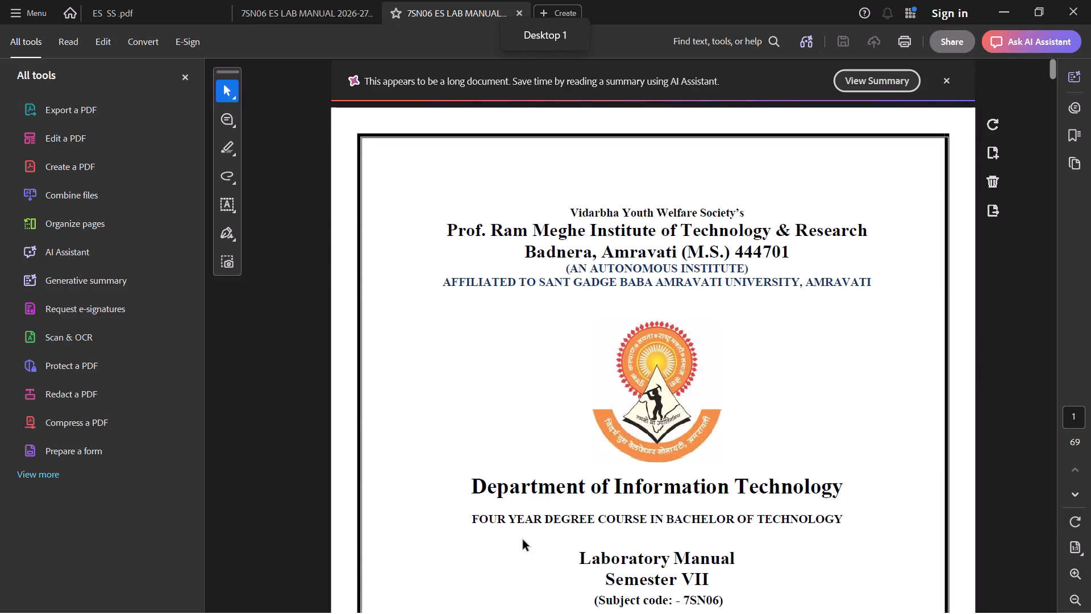
Examine Experiment No. 6(A) in the new PDF, pages 33 to 37, checking its output picture, observation and viva questions.
drag(1057, 72, 1055, 84)
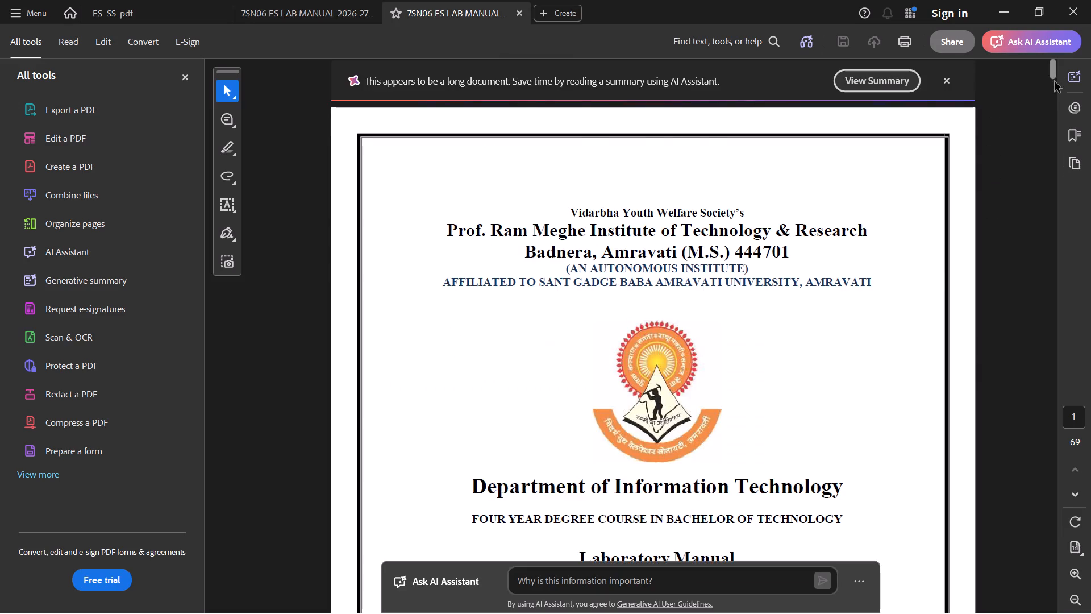
drag(1055, 80, 1069, 327)
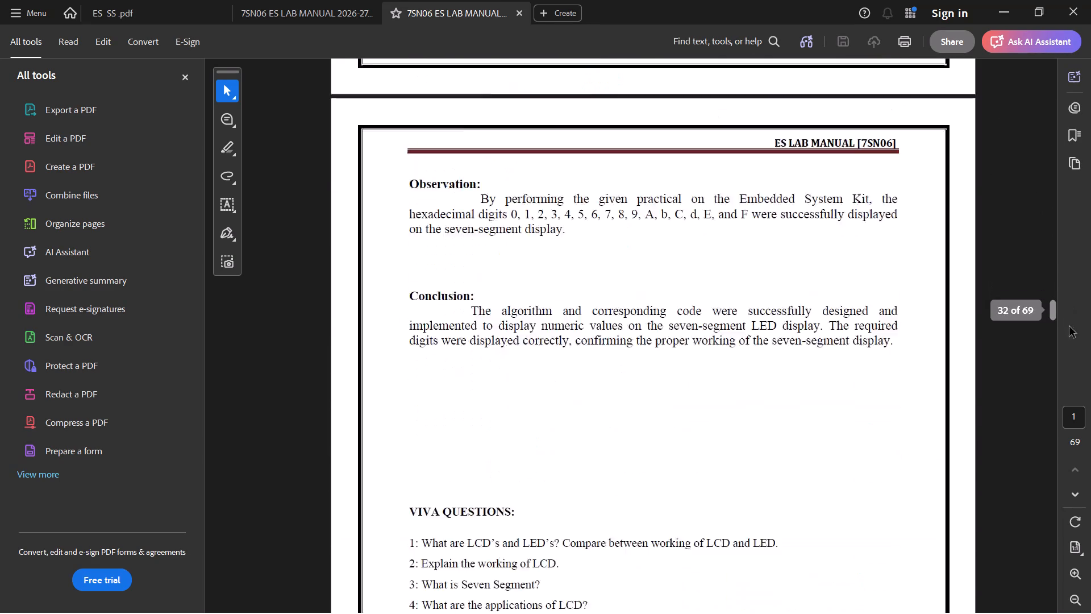
drag(1069, 327, 1079, 383)
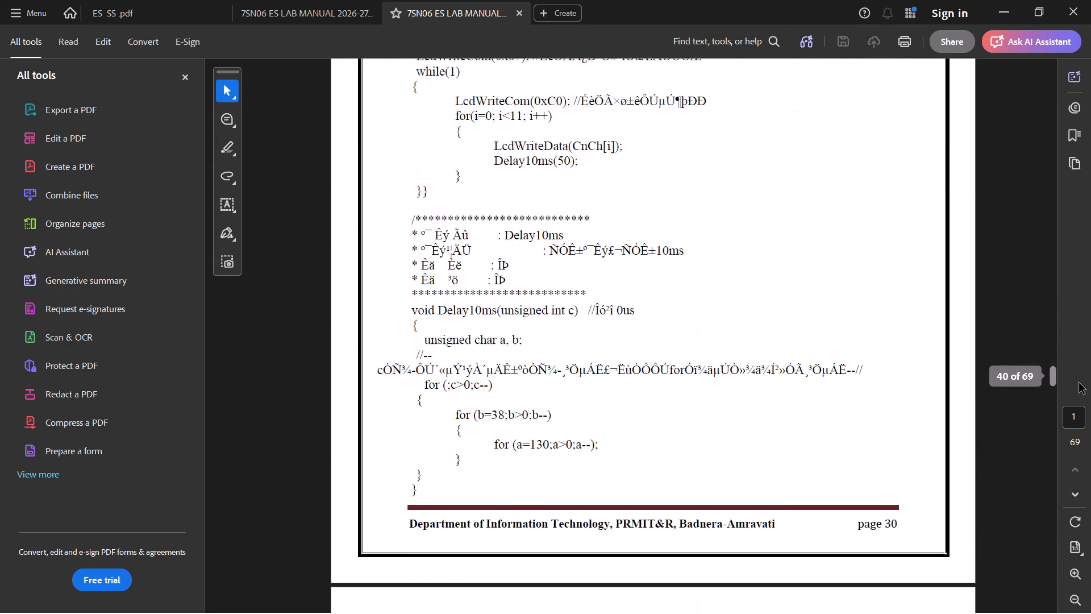
drag(1079, 383, 1083, 404)
scroll(802, 214, up, 2)
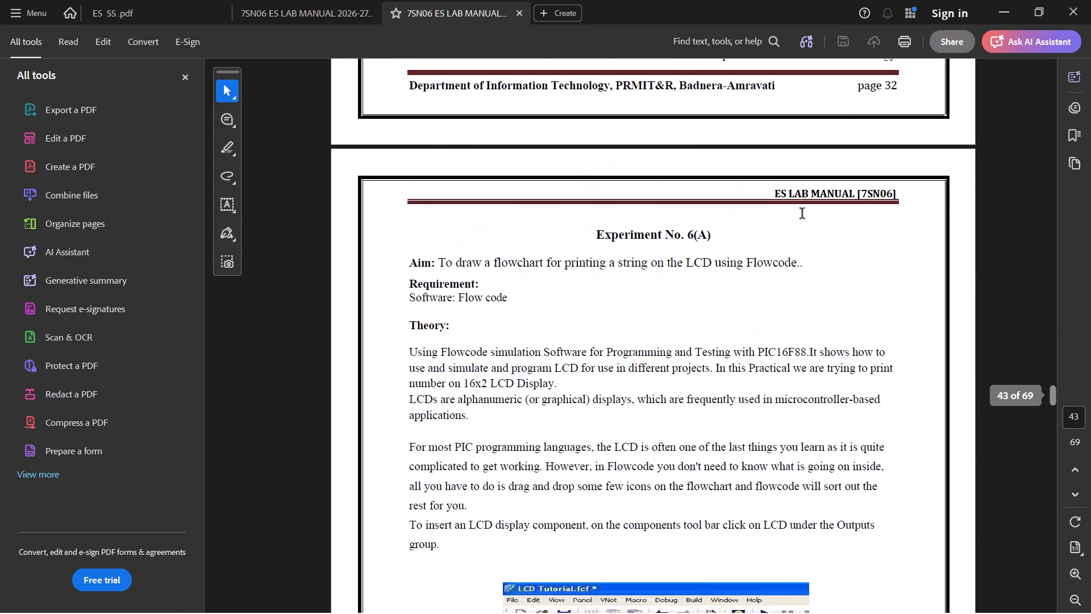
scroll(802, 214, down, 16)
scroll(802, 169, down, 16)
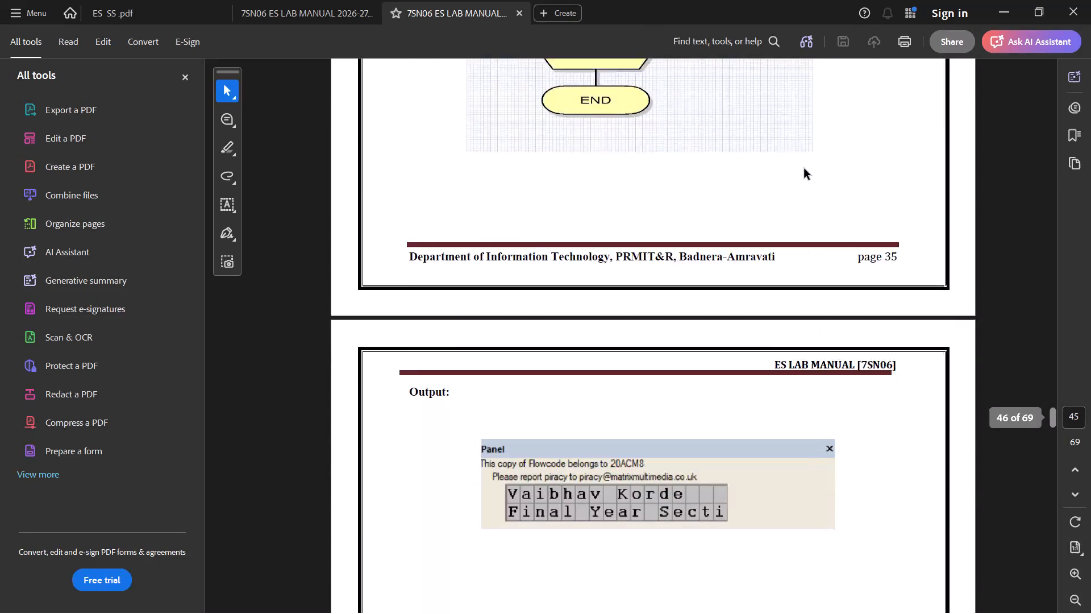
scroll(804, 169, down, 3)
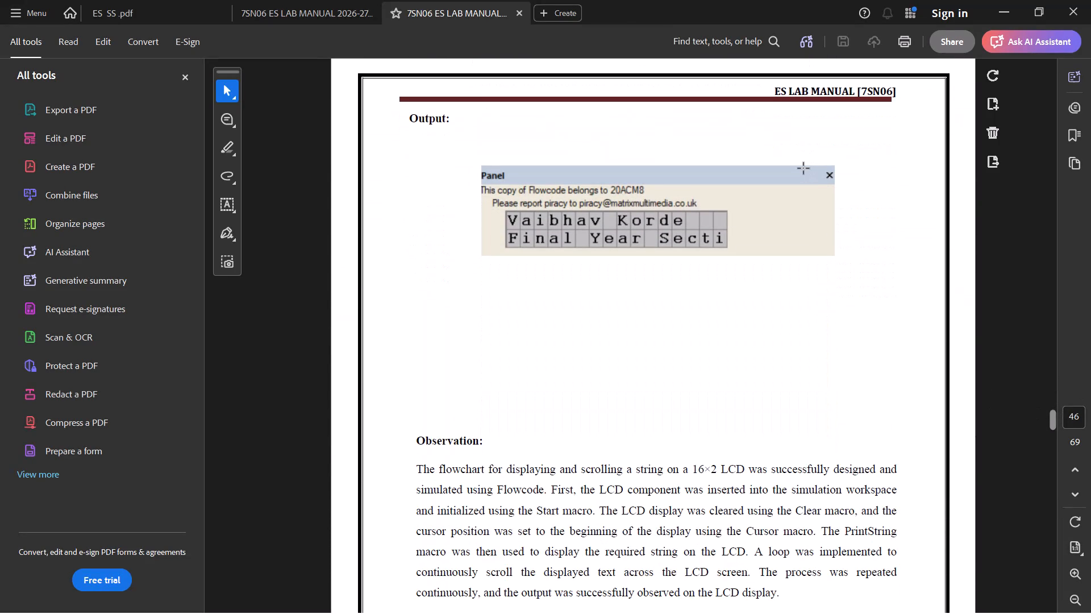
scroll(711, 225, down, 7)
scroll(540, 364, down, 5)
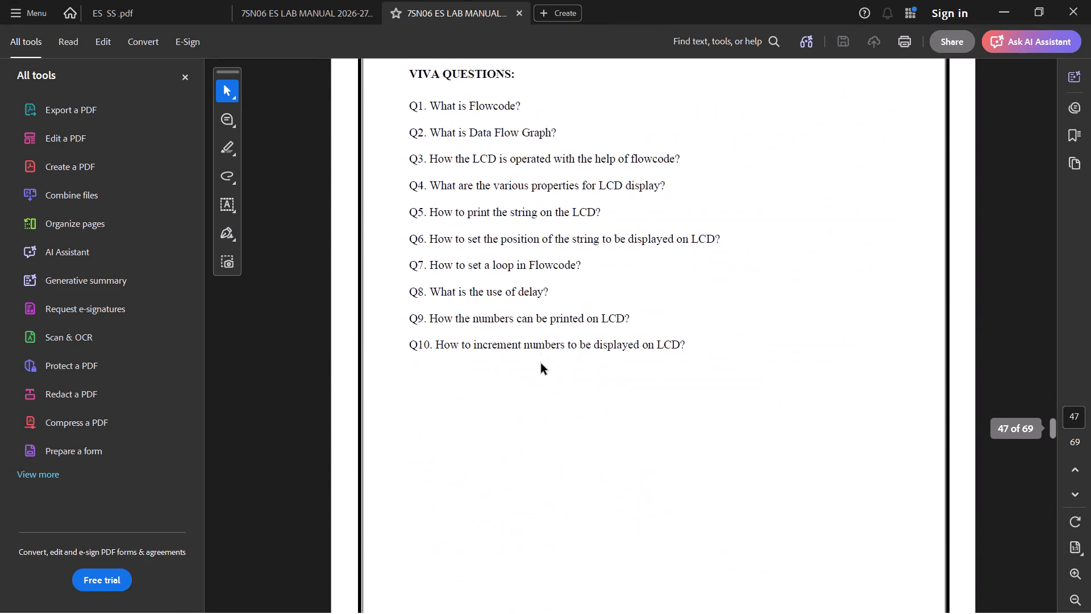
scroll(541, 364, up, 7)
scroll(542, 363, down, 16)
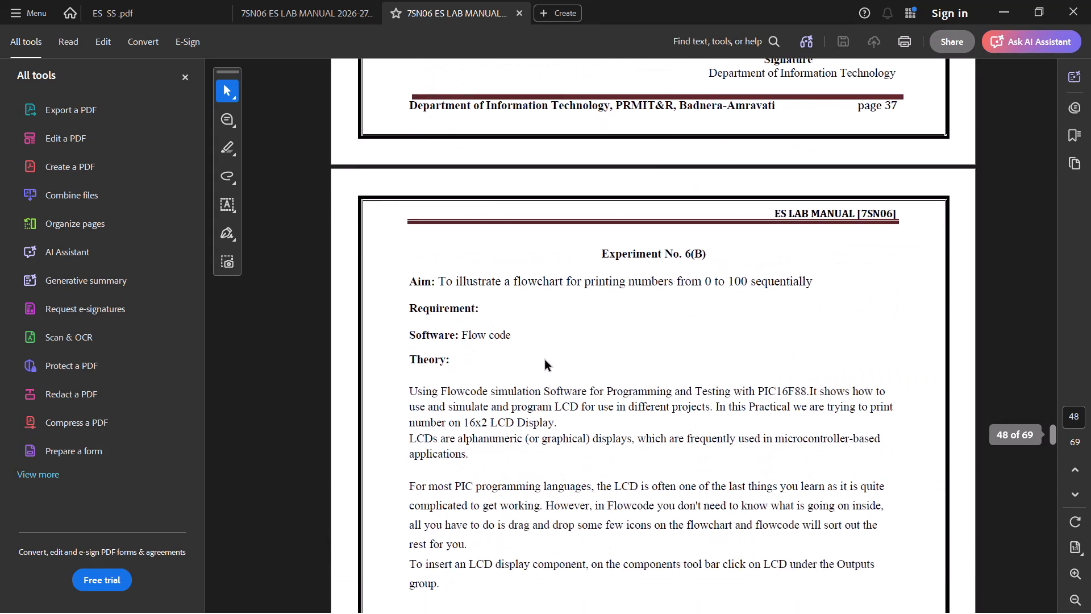
scroll(545, 360, up, 20)
drag(409, 412, 782, 476)
click(782, 476)
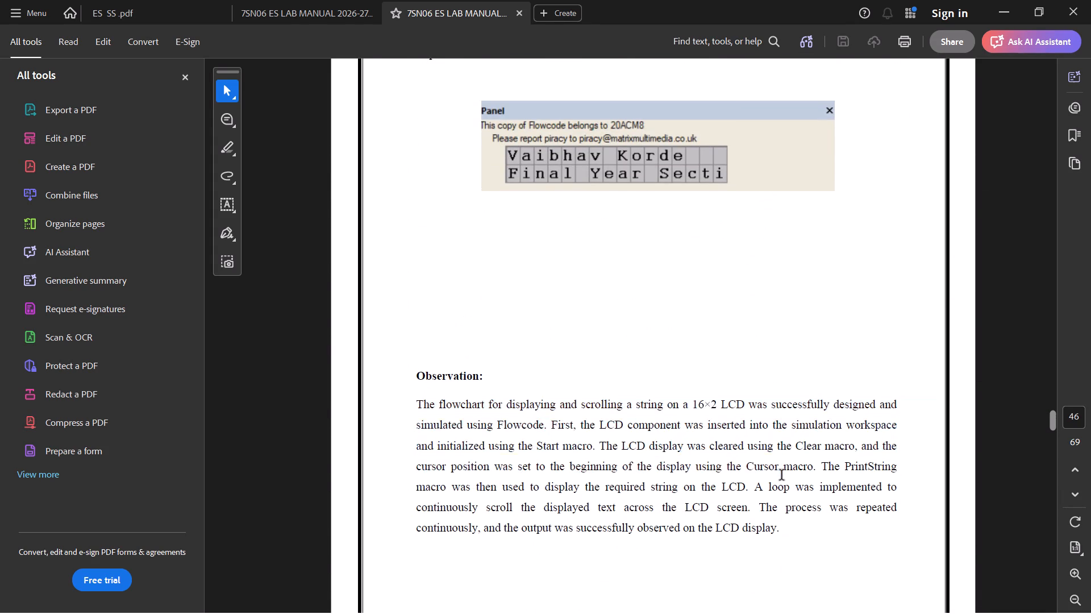
Examine the PDF from Experiment No. 6(B) through the 7-segment experiment, pages 38 to 49, checking flowcharts, figures, observations and conclusions.
scroll(774, 475, down, 14)
scroll(747, 379, down, 16)
scroll(745, 371, down, 8)
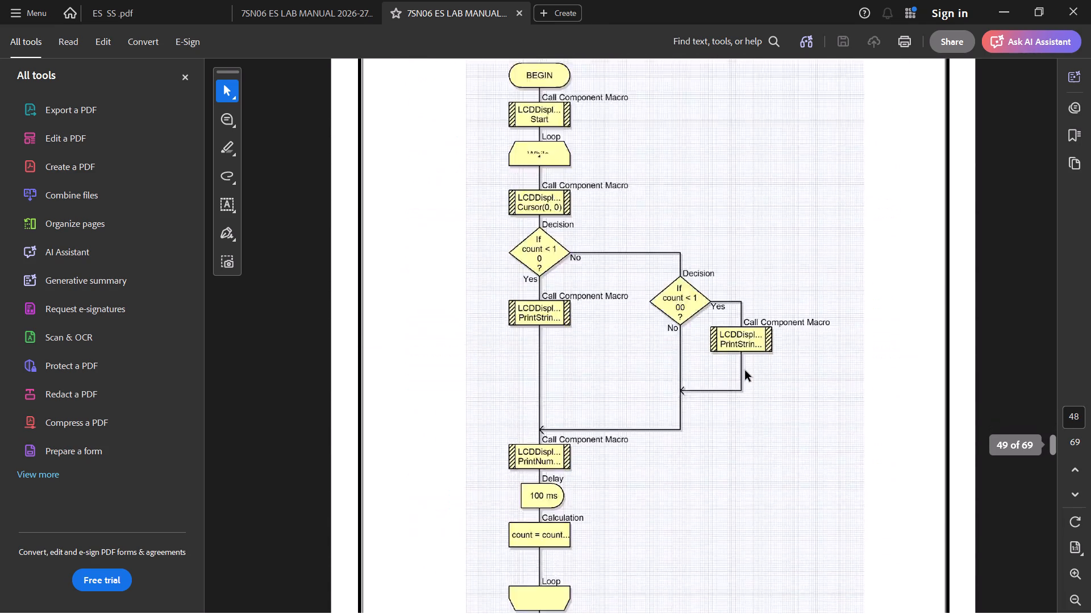
scroll(745, 371, down, 15)
scroll(745, 371, down, 8)
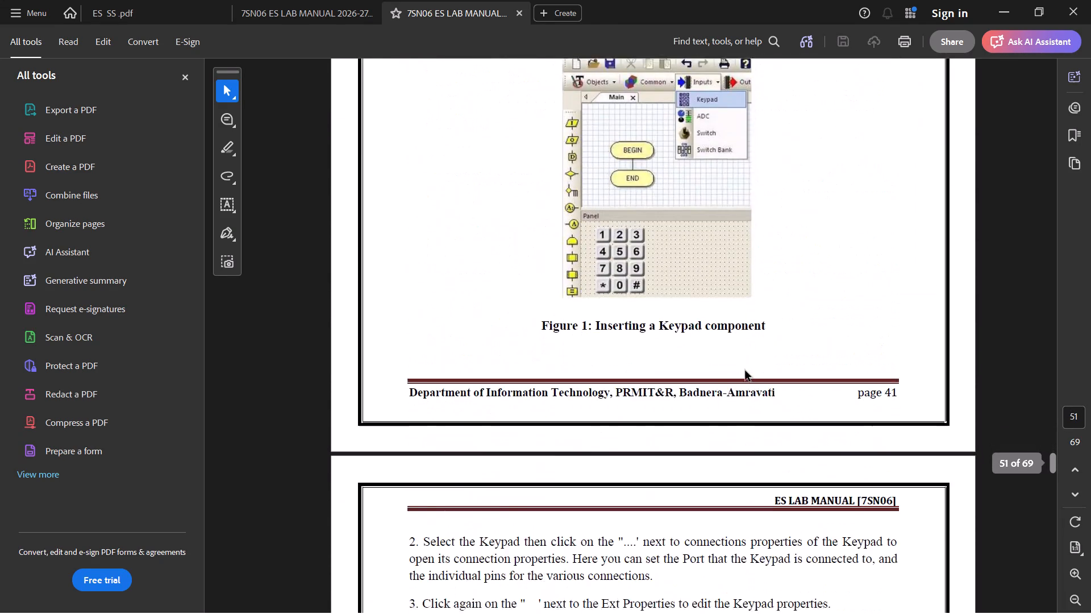
scroll(745, 371, down, 14)
scroll(745, 371, down, 16)
scroll(745, 371, down, 7)
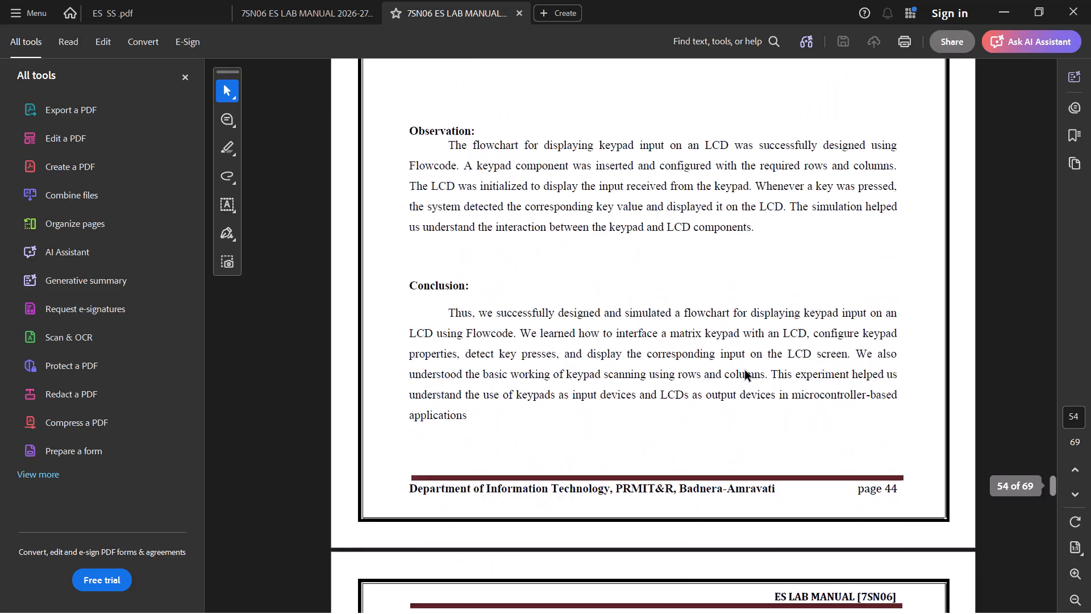
scroll(745, 371, down, 16)
scroll(745, 371, down, 10)
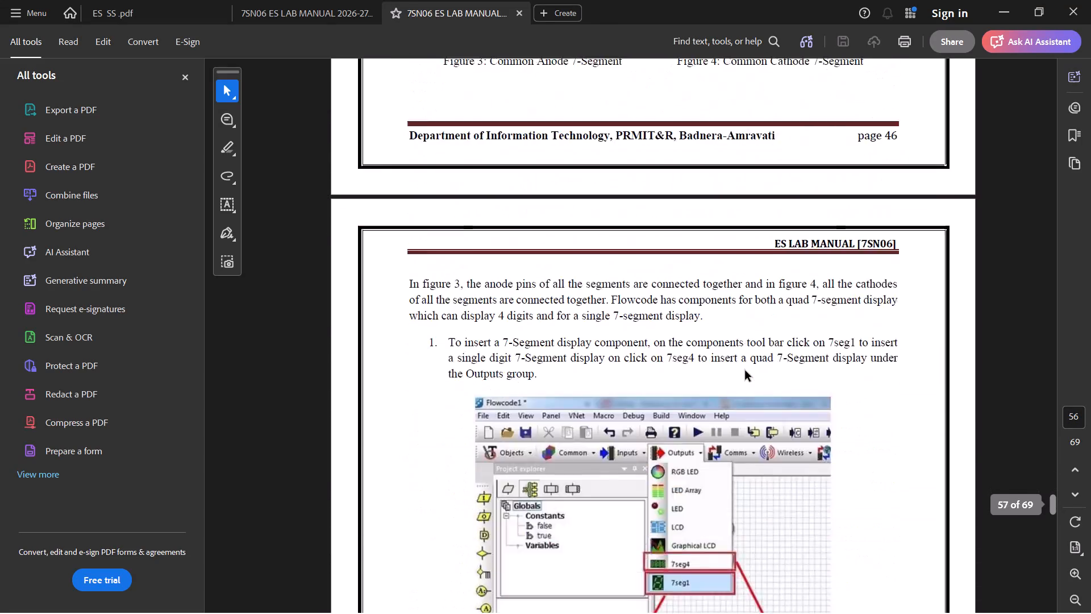
scroll(745, 371, down, 20)
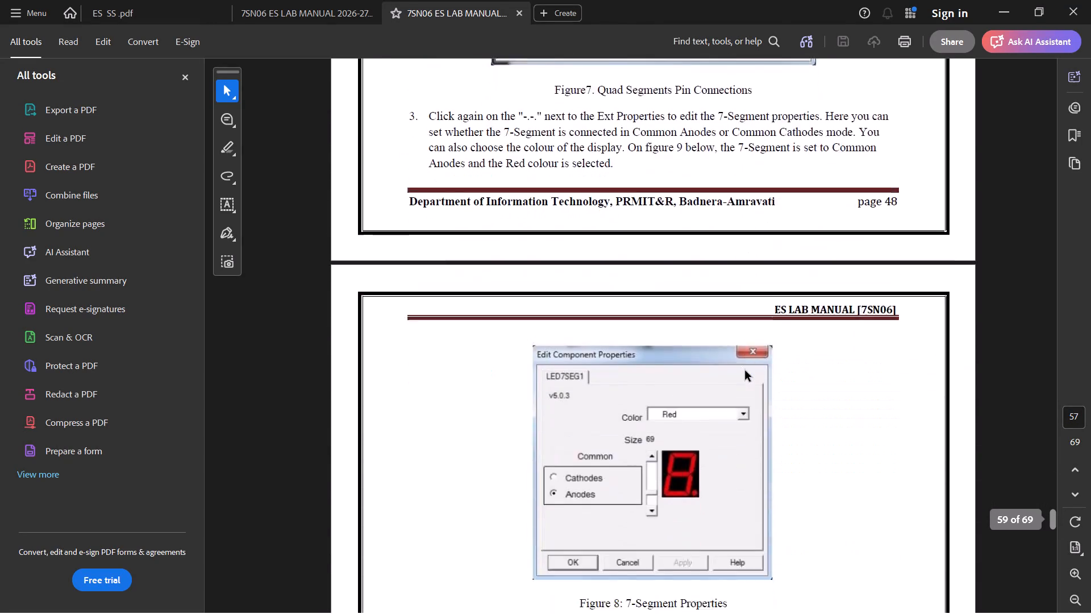
scroll(745, 371, down, 5)
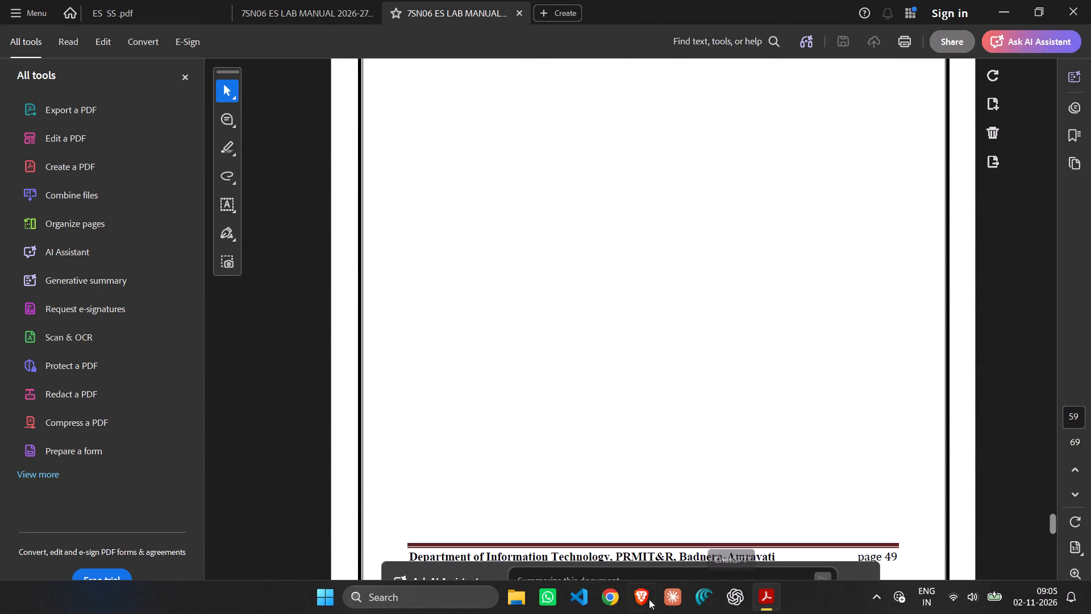
drag(667, 178, 667, 106)
key(ctrl+super+Right)
click(470, 393)
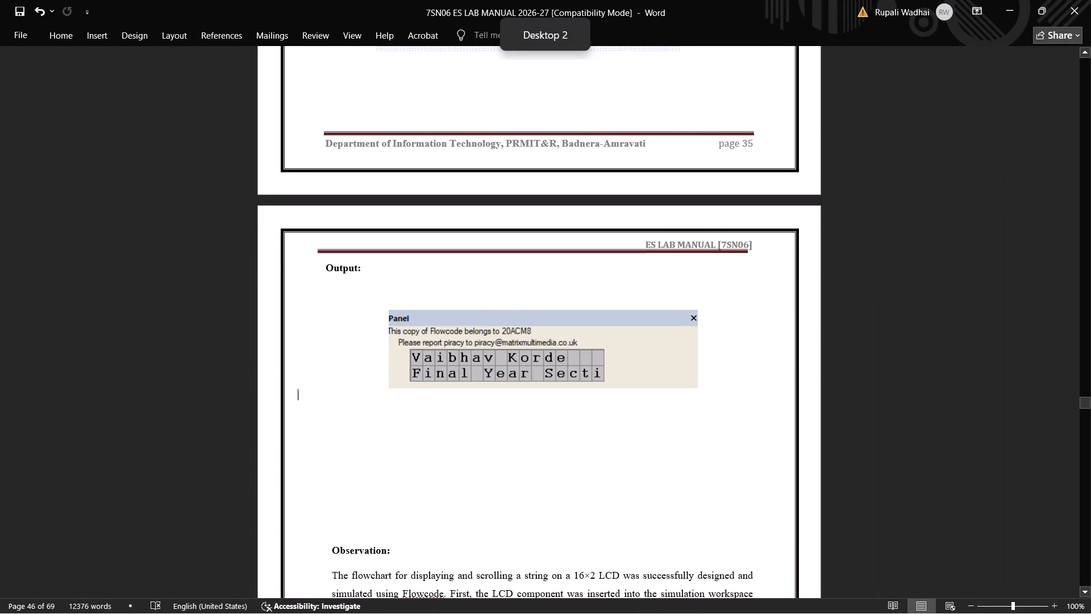
click(514, 363)
key(BackSpace)
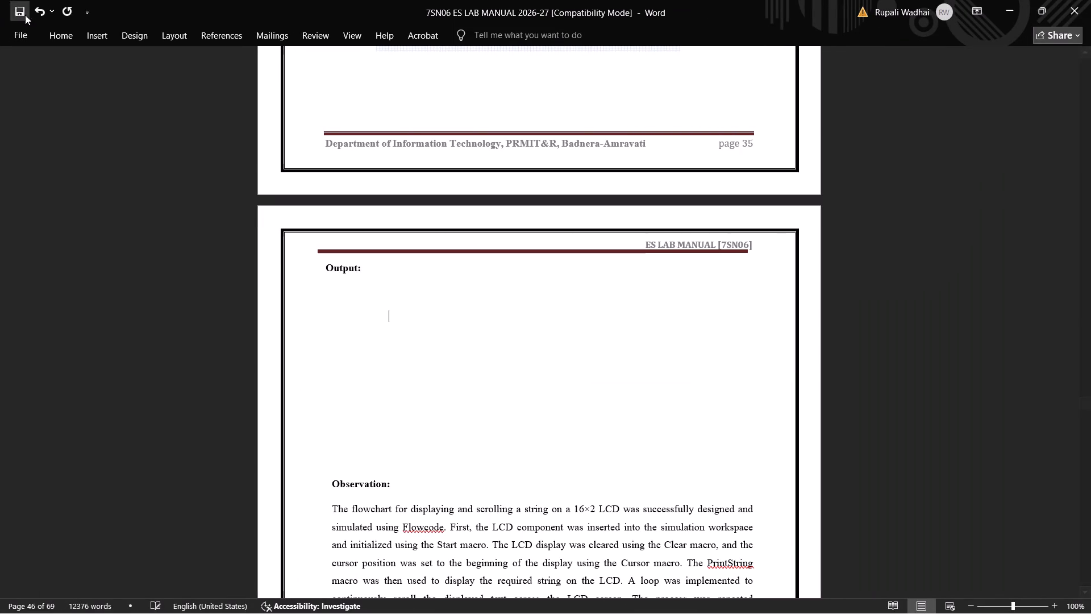
click(97, 27)
click(167, 82)
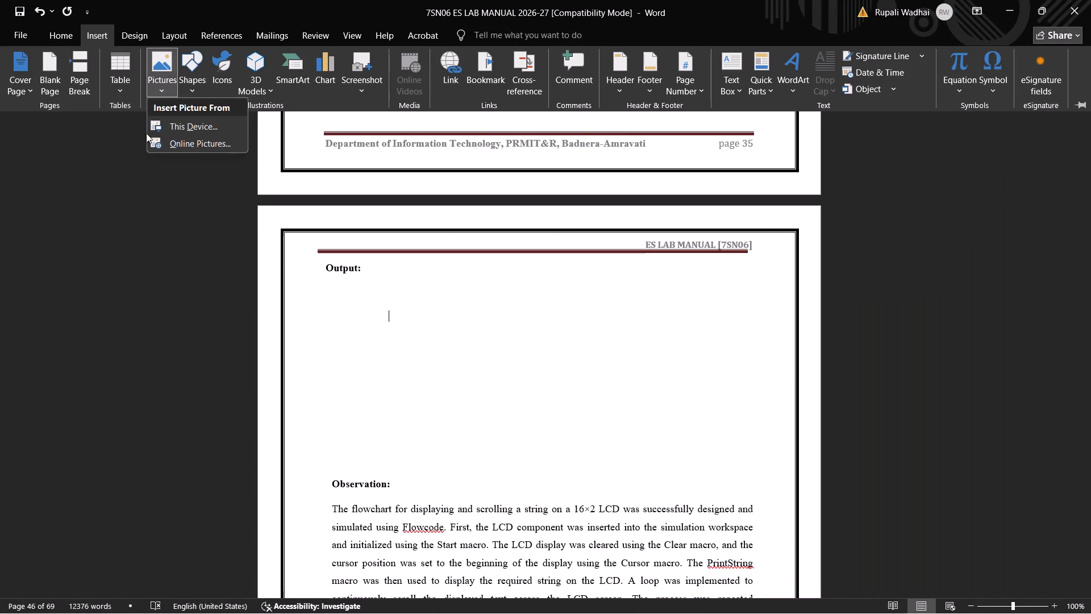
click(188, 127)
scroll(281, 217, down, 5)
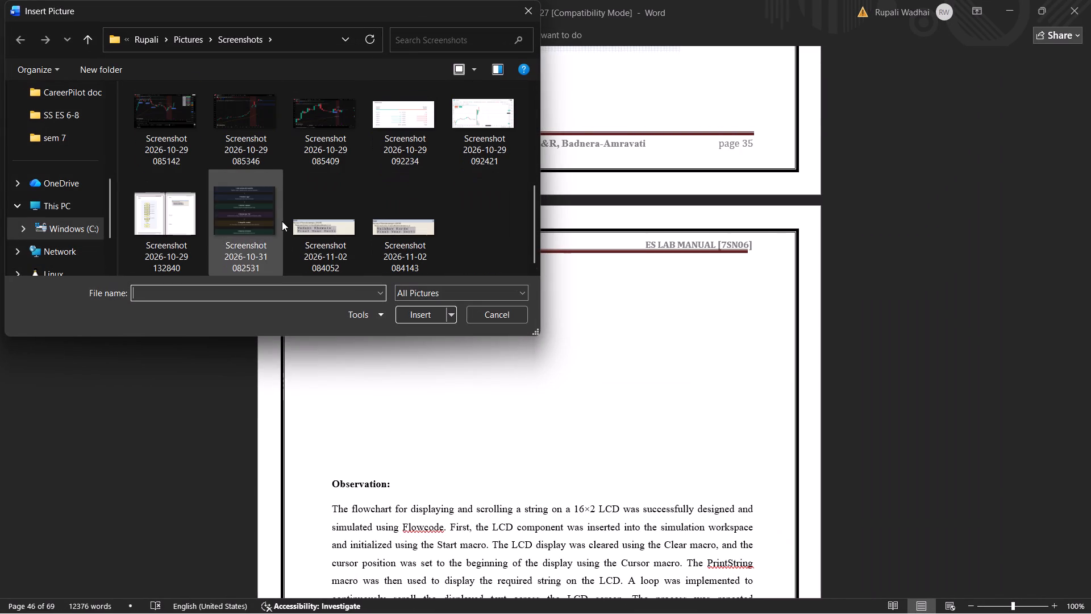
click(348, 226)
click(426, 306)
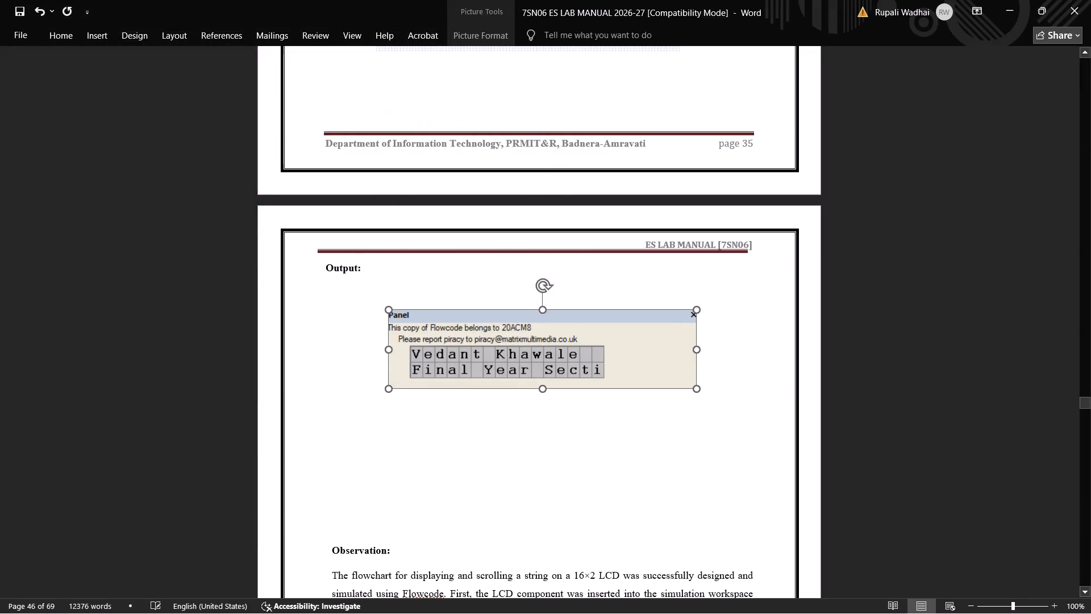
click(372, 362)
Save this version of the manual as a PDF named ES Vedant in the sem 7 folder.
click(24, 30)
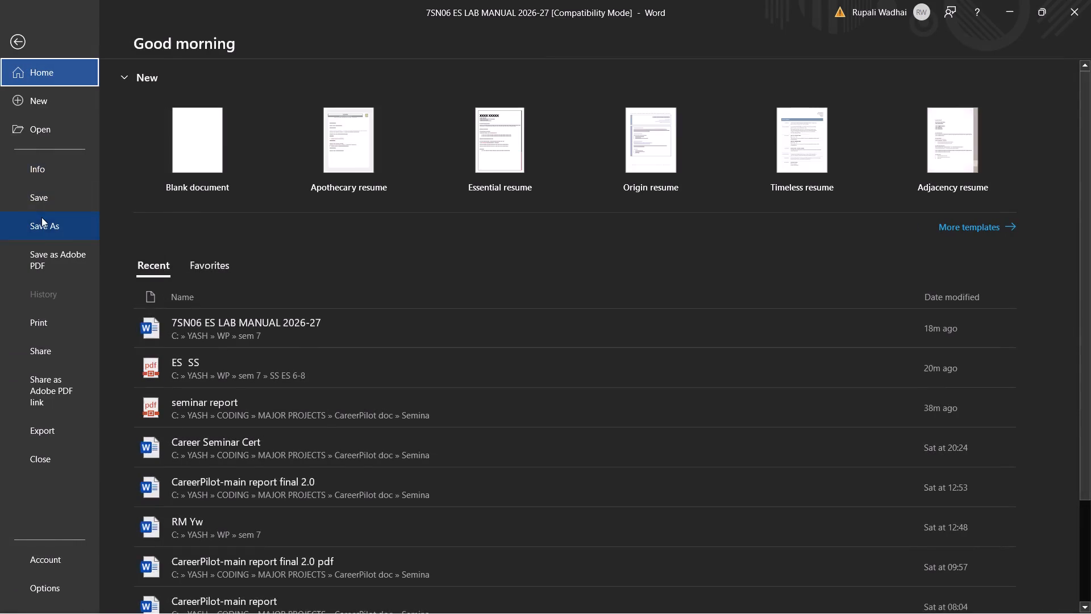
click(41, 218)
click(480, 169)
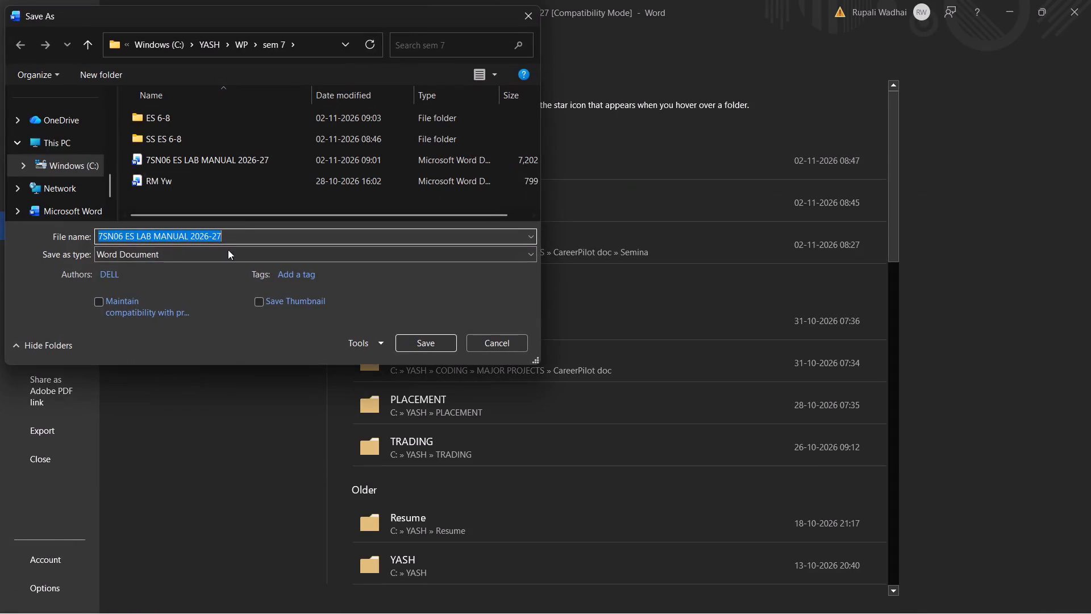
key(BackSpace)
text(ESS)
key(space)
key(BackSpace)
key(BackSpace)
key(space)
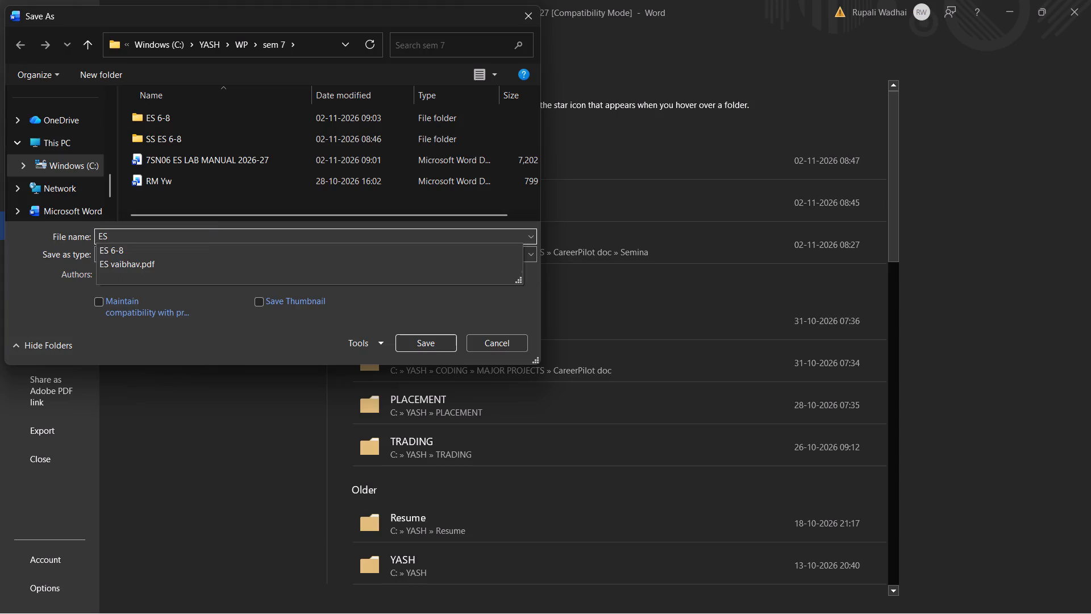
text(Vedant)
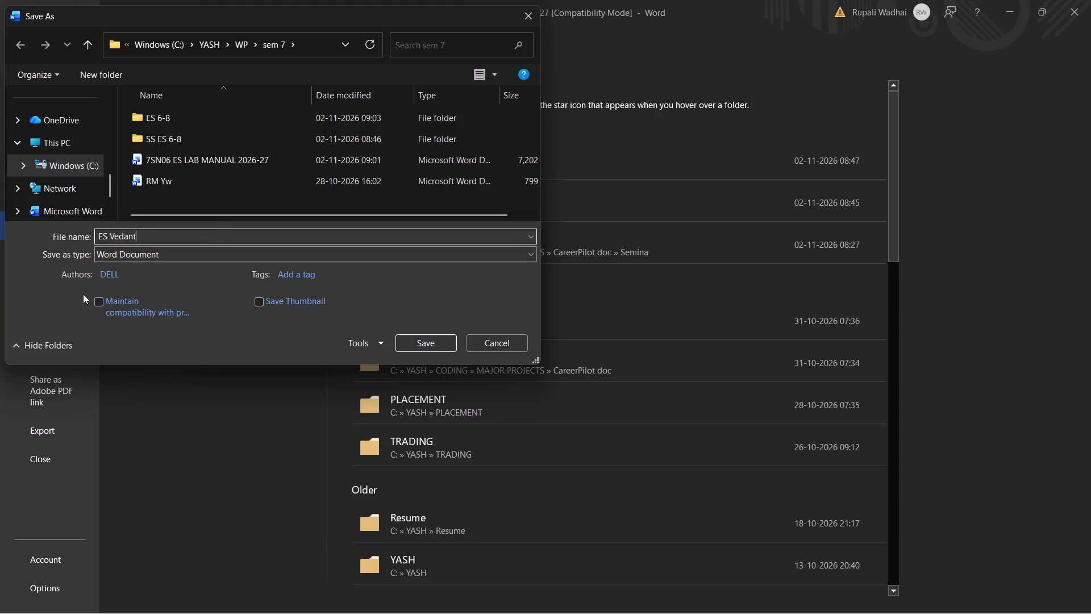
click(160, 258)
click(112, 338)
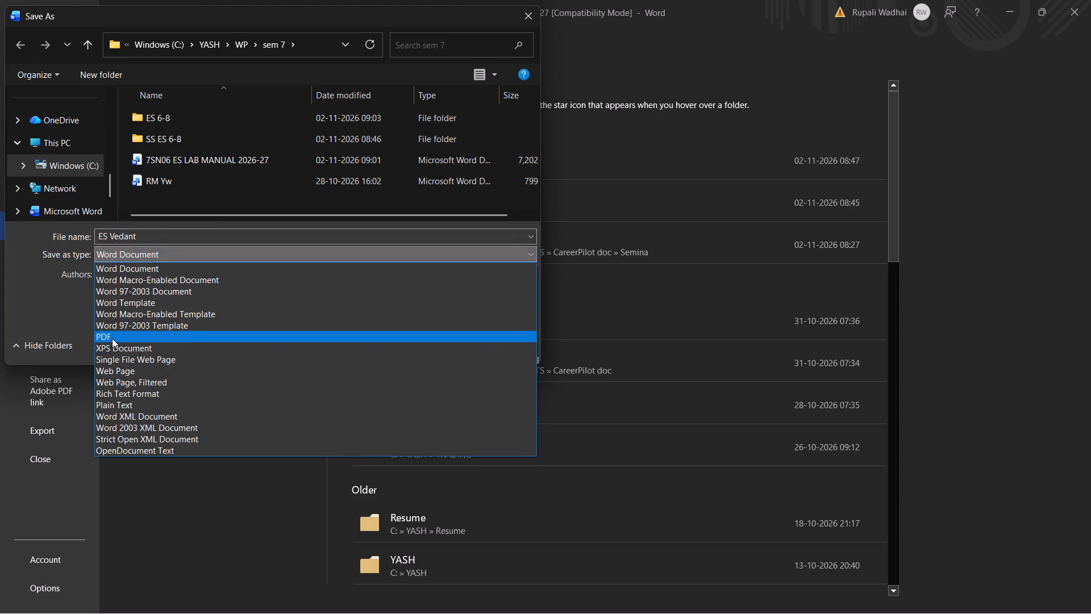
click(406, 366)
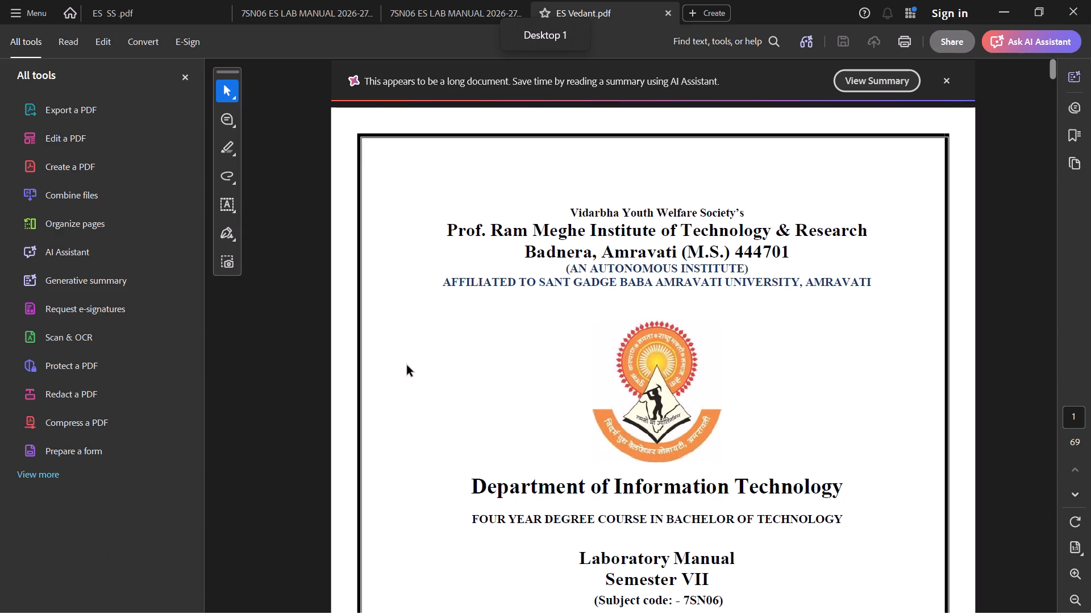
Examine the ES Vedant PDF from the LCD flowchart and output picture on pages 35 and 36 to Experiment No. 7.
drag(1055, 73, 1060, 185)
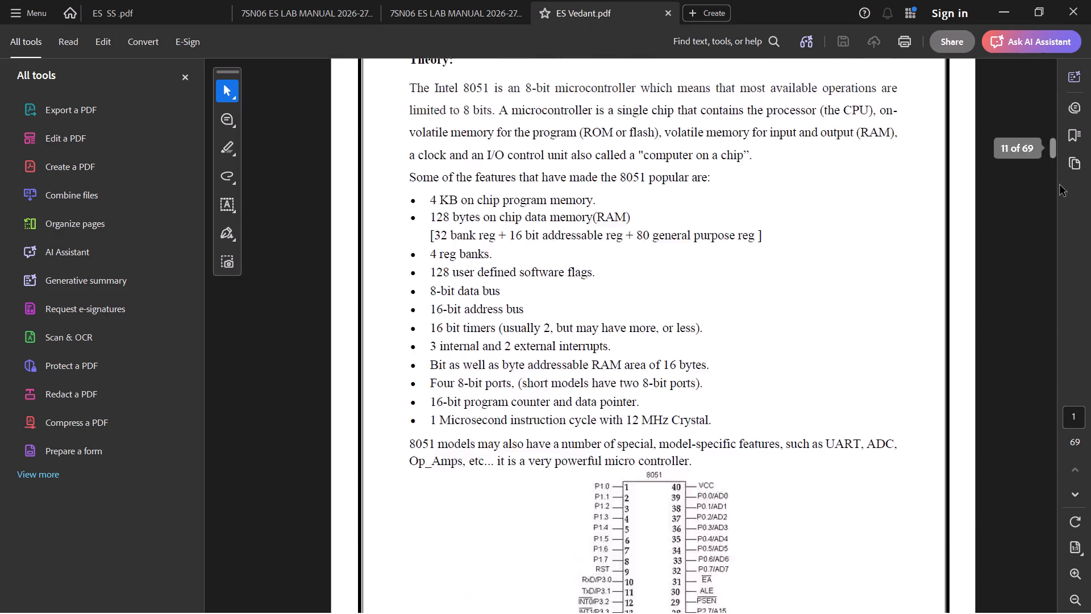
drag(1060, 185, 1066, 405)
scroll(651, 307, down, 4)
scroll(651, 307, up, 1)
scroll(651, 306, down, 14)
scroll(652, 303, down, 9)
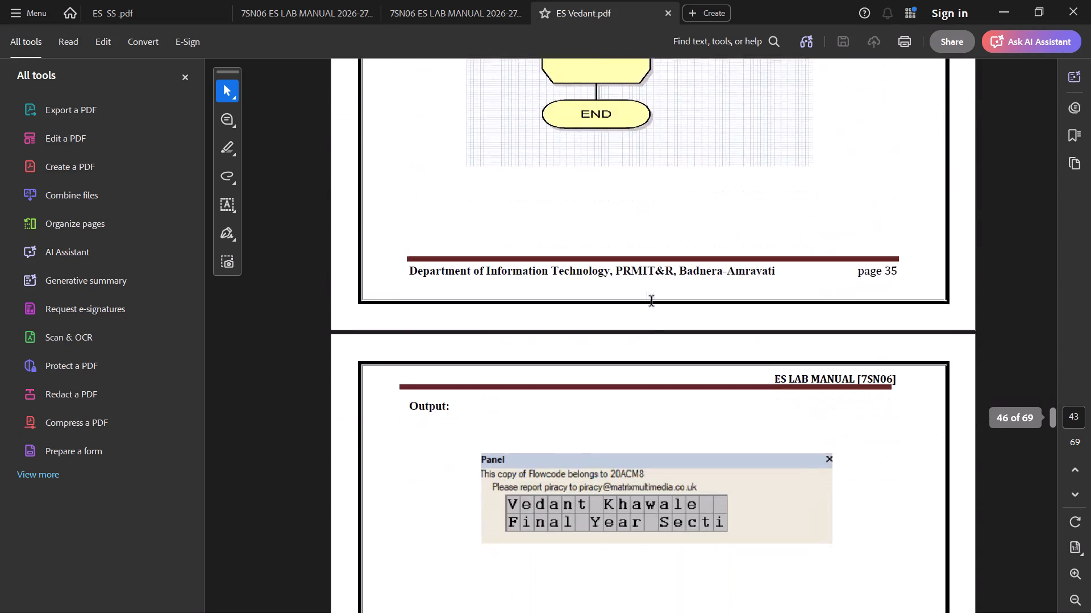
scroll(652, 302, up, 7)
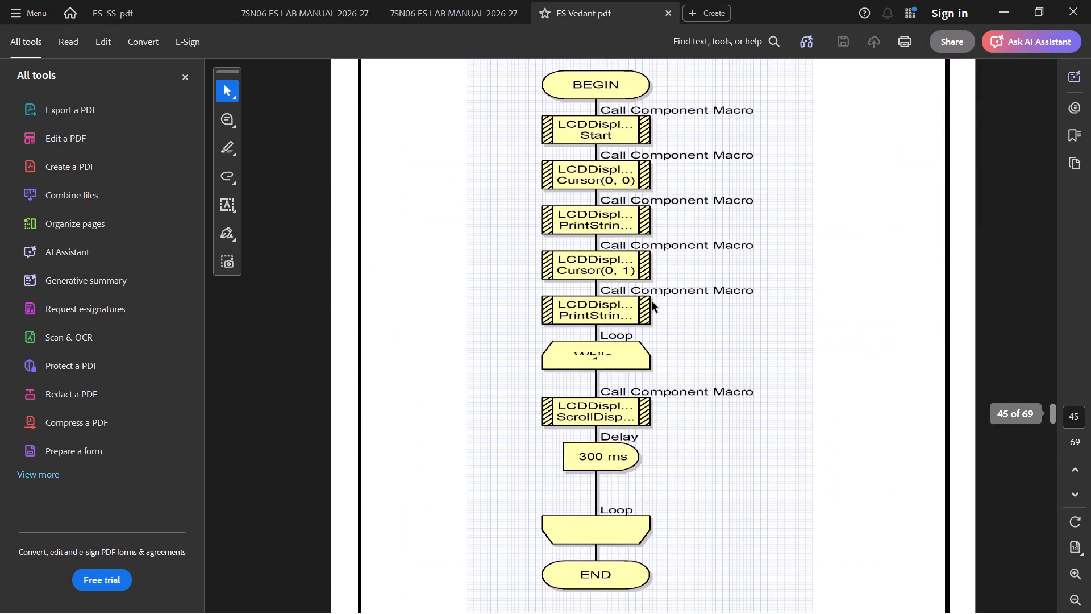
scroll(613, 237, down, 7)
scroll(614, 235, up, 1)
scroll(618, 234, down, 1)
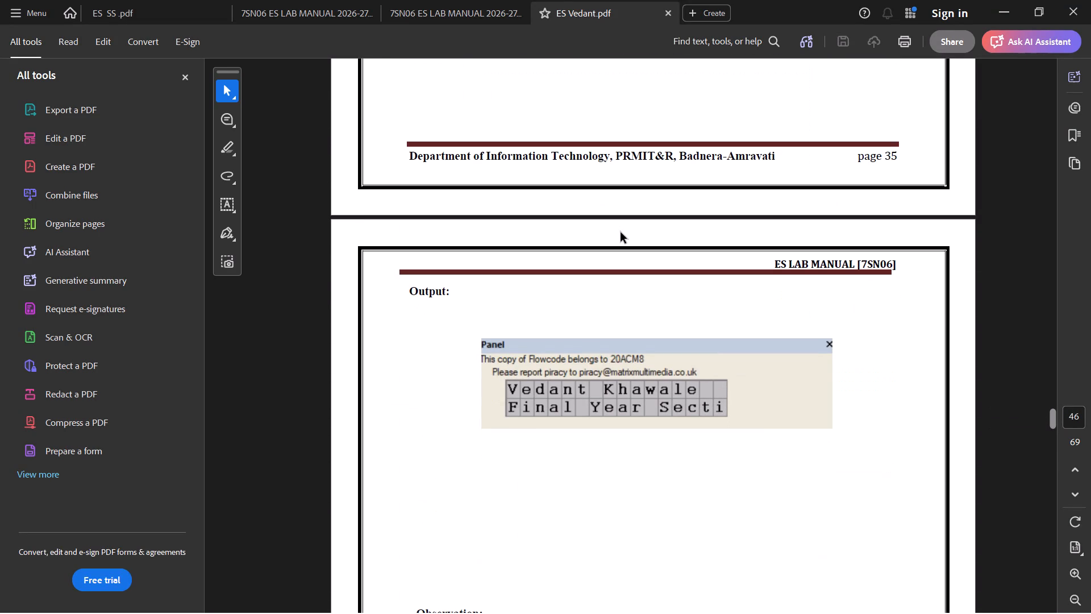
scroll(621, 233, down, 12)
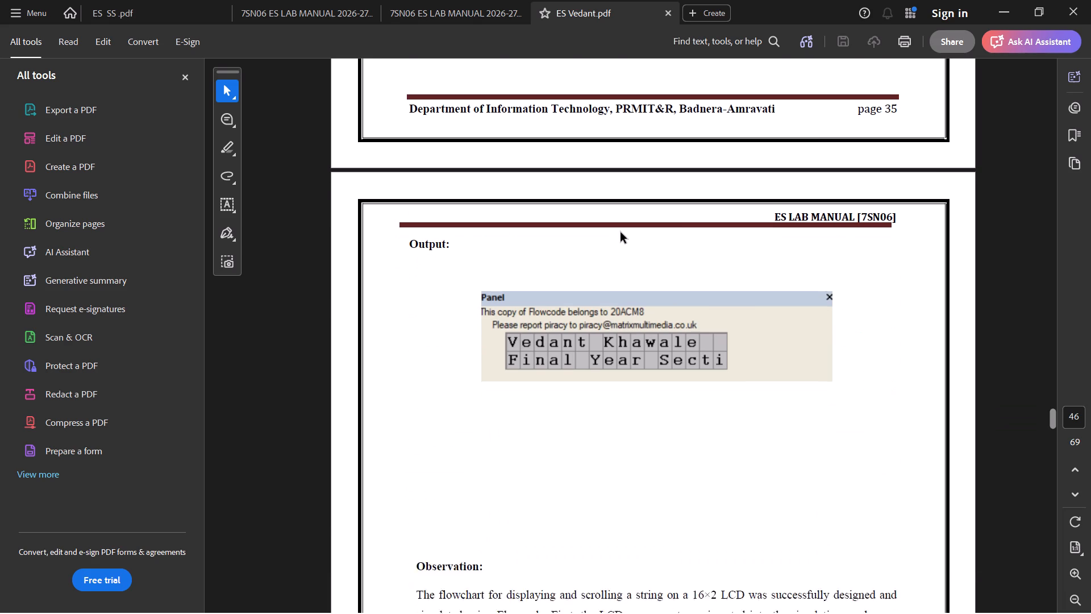
scroll(621, 233, down, 13)
scroll(623, 234, down, 11)
scroll(624, 235, down, 12)
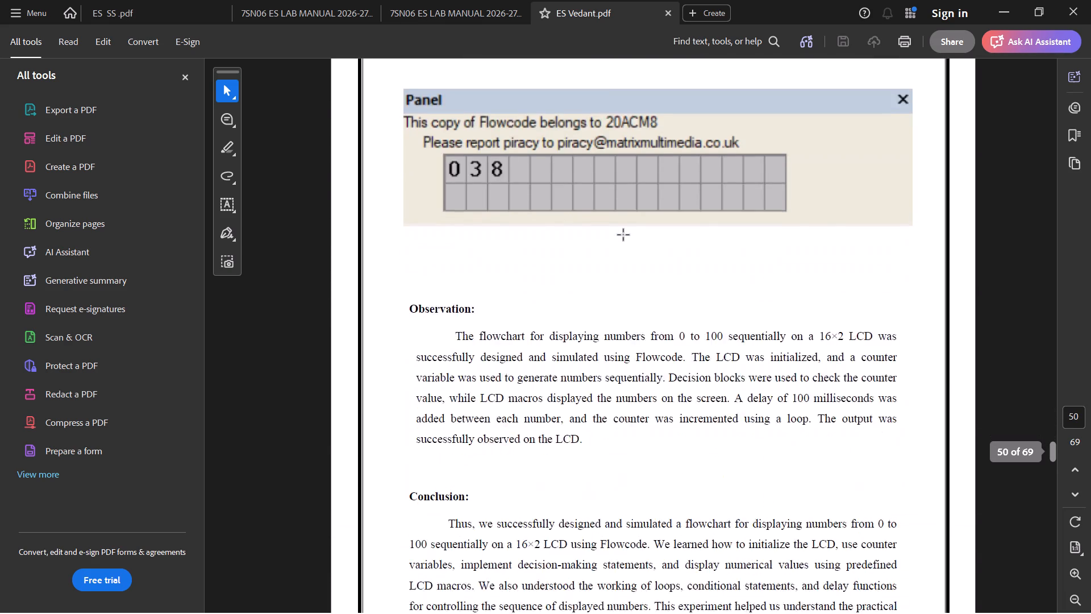
scroll(624, 235, down, 9)
Close the ES Vedant PDF and all other PDFs open in Acrobat.
click(1090, 0)
click(529, 343)
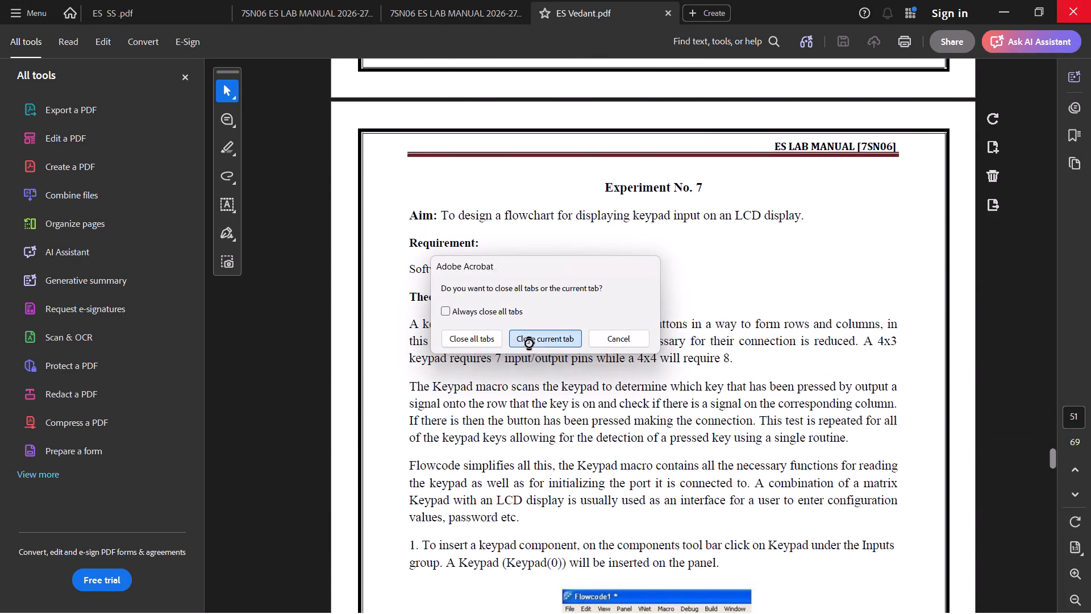
click(1090, 0)
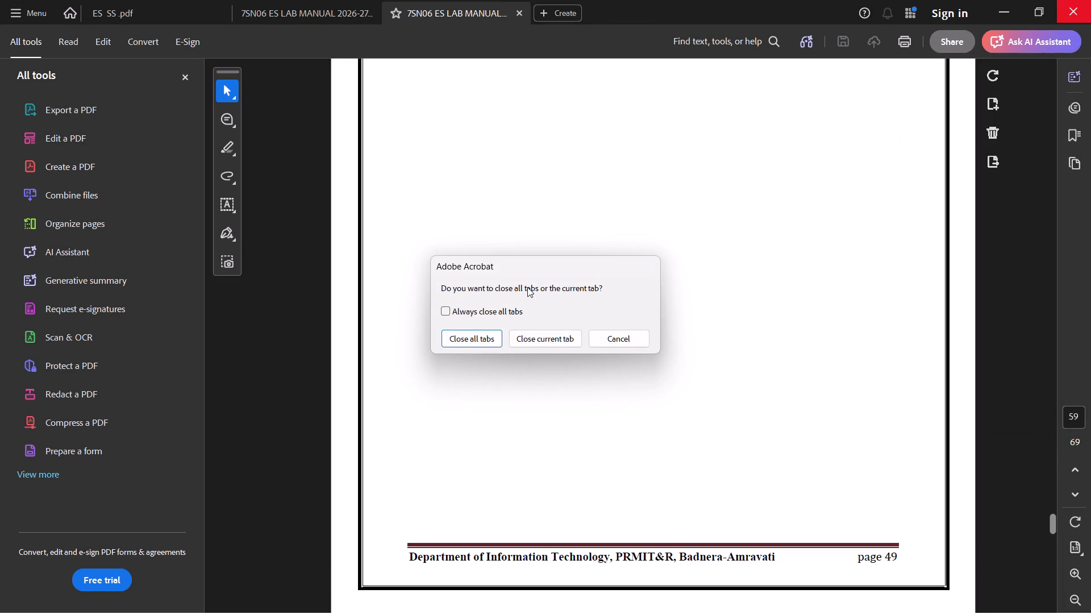
click(455, 339)
Switch to Word on the other desktop and close the 7SN06 ES LAB MANUAL 2026-27 document, saving its changes.
drag(798, 264, 798, 272)
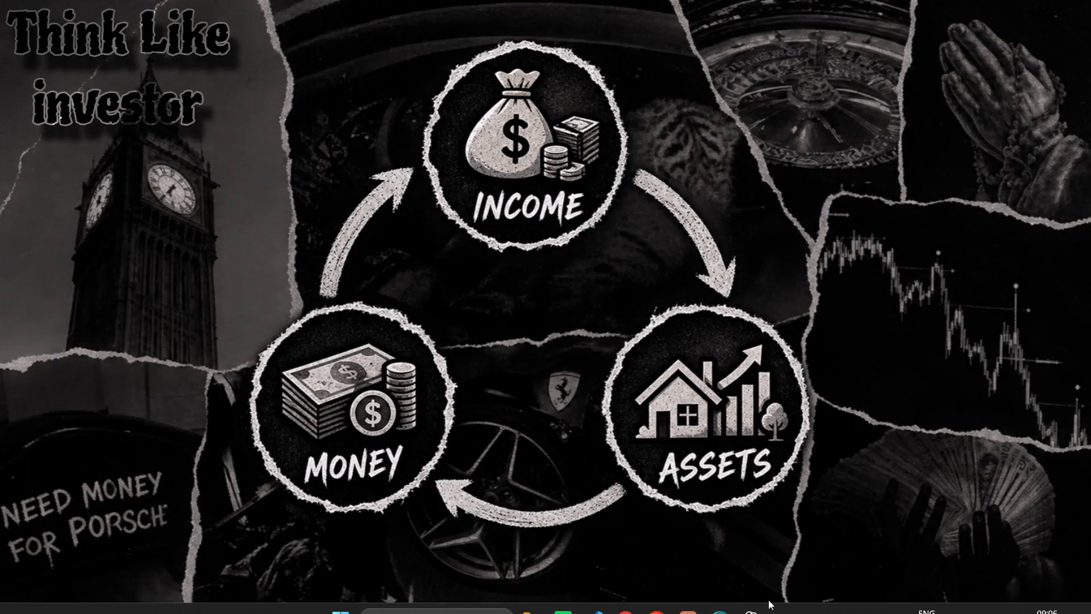
click(381, 413)
key(ctrl+super+Right)
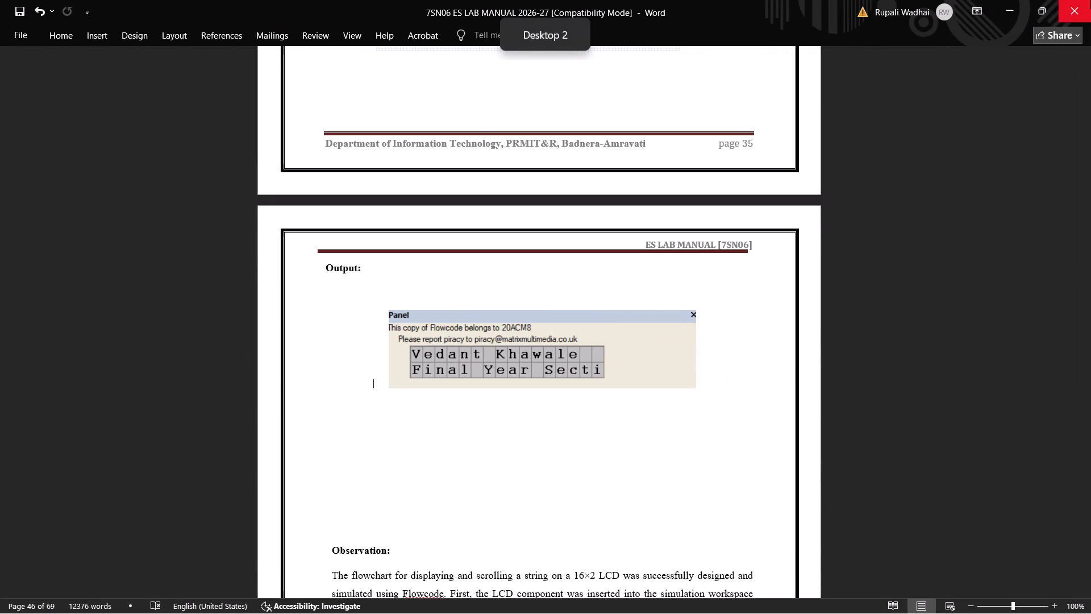
click(1090, 0)
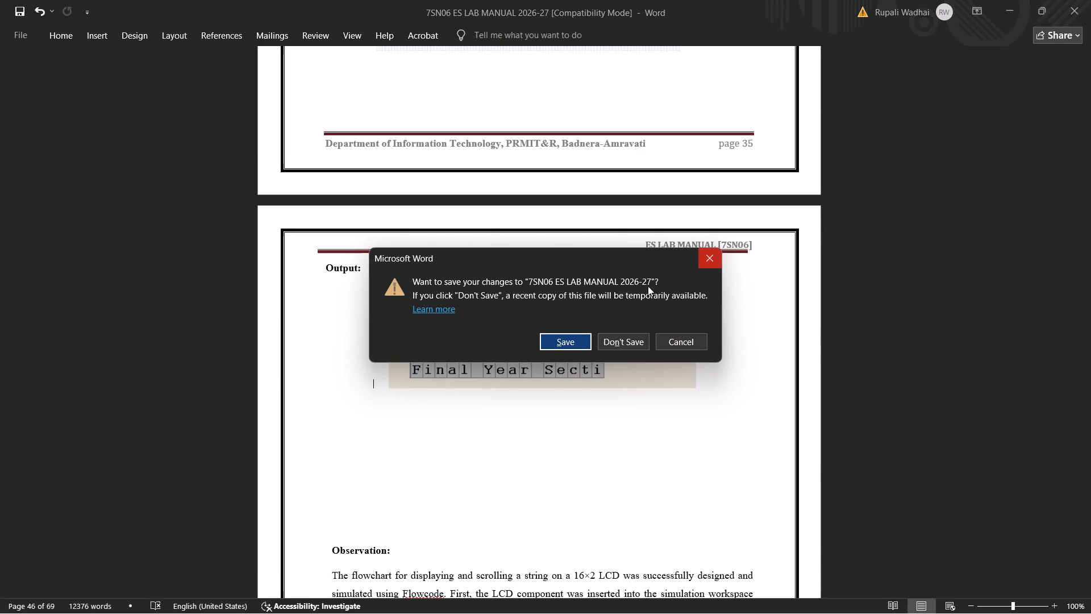
click(552, 340)
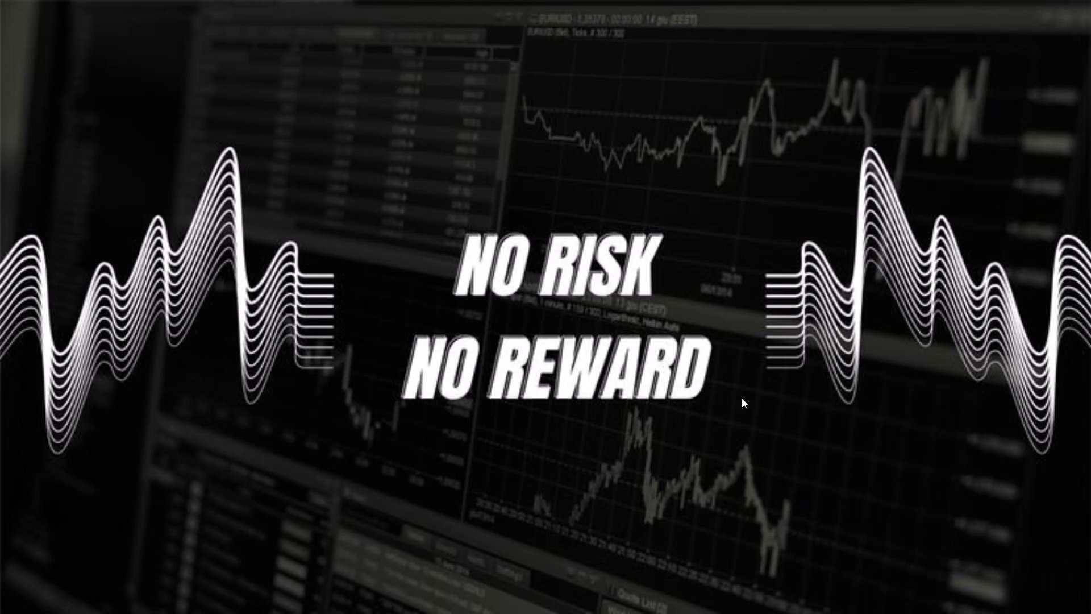
Switch to the other desktop and open the sem 7 folder in File Explorer.
click(742, 393)
key(ctrl+super+Left)
click(534, 597)
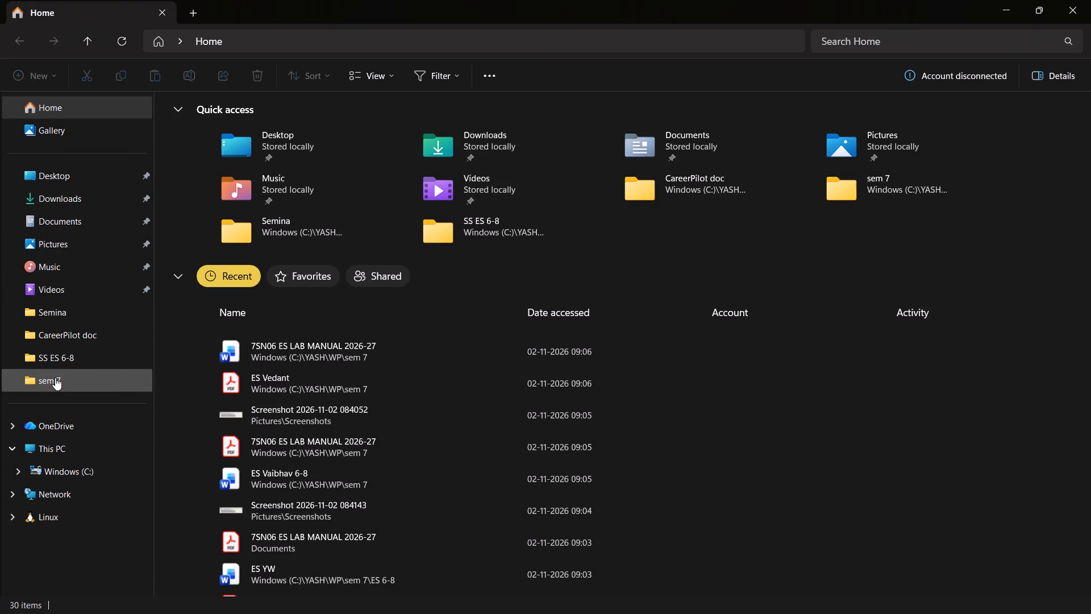
click(54, 381)
click(365, 414)
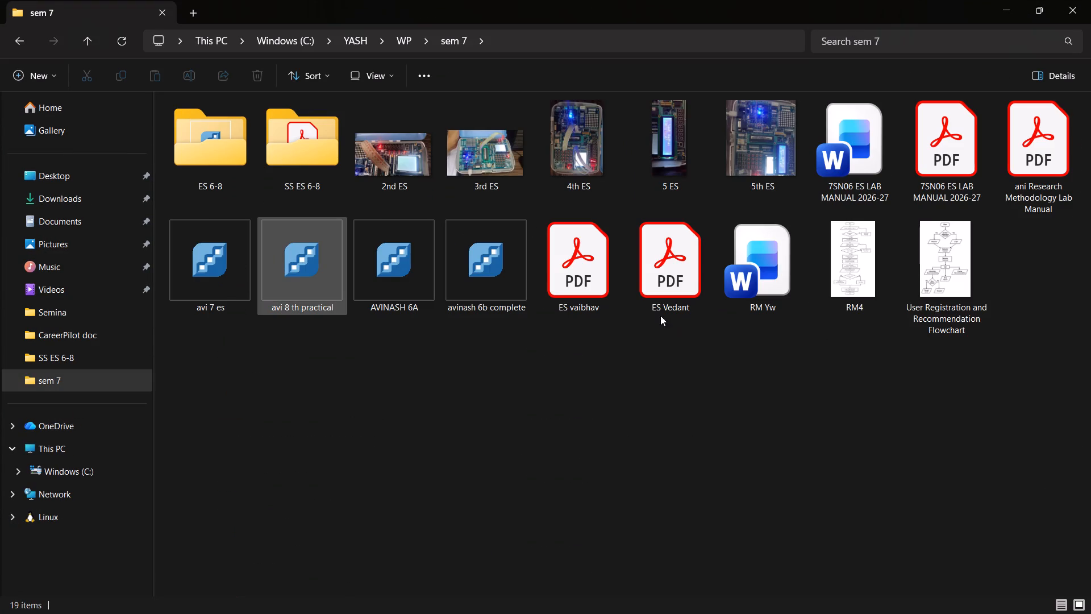
Share the ES vaibhav PDF from the sem 7 folder through WhatsApp.
click(614, 276)
click(225, 73)
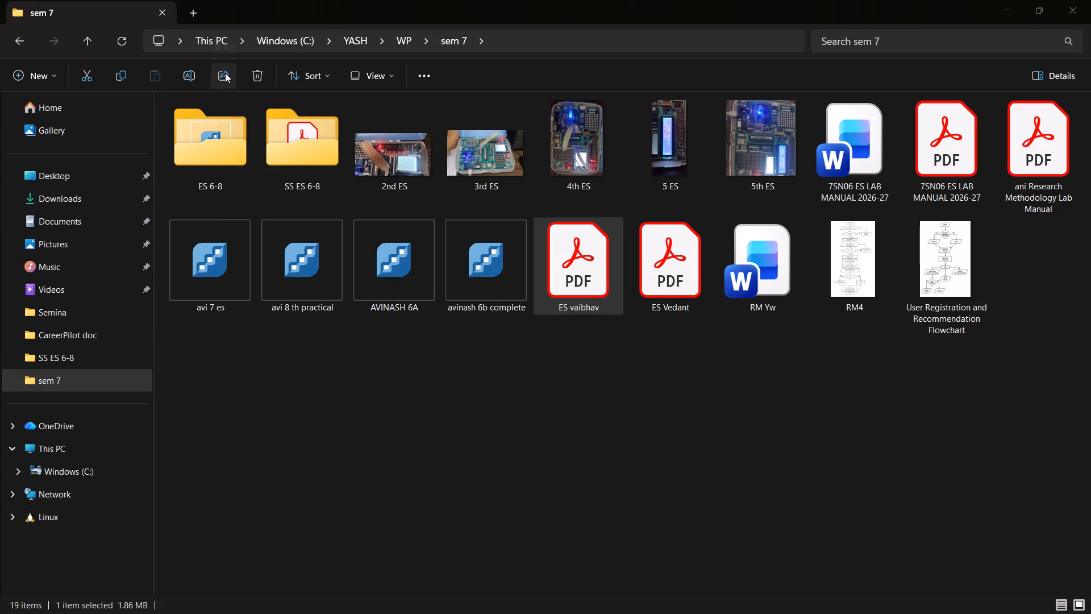
click(508, 400)
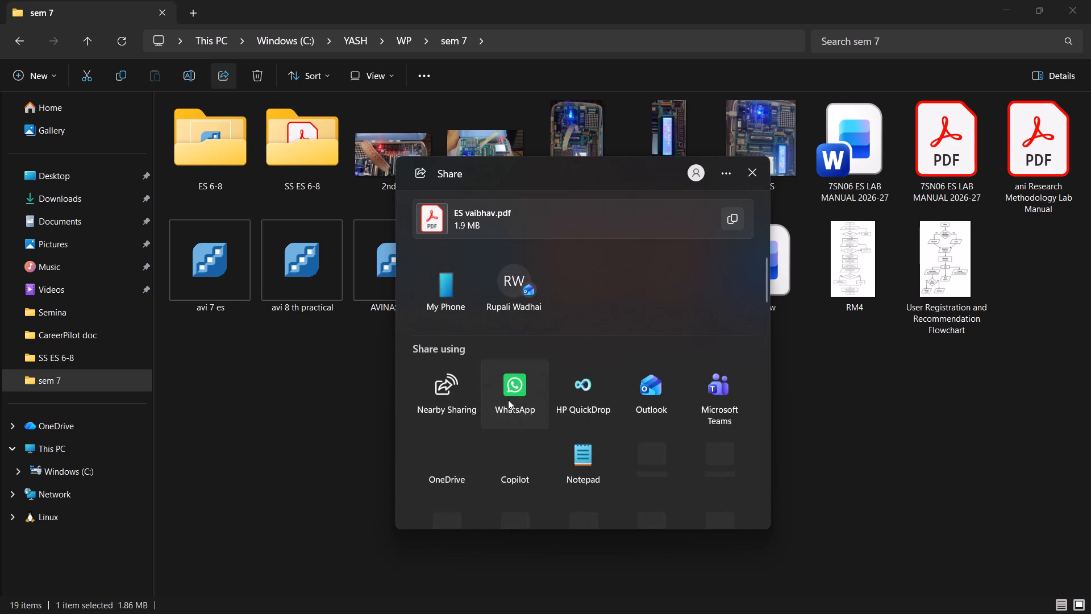
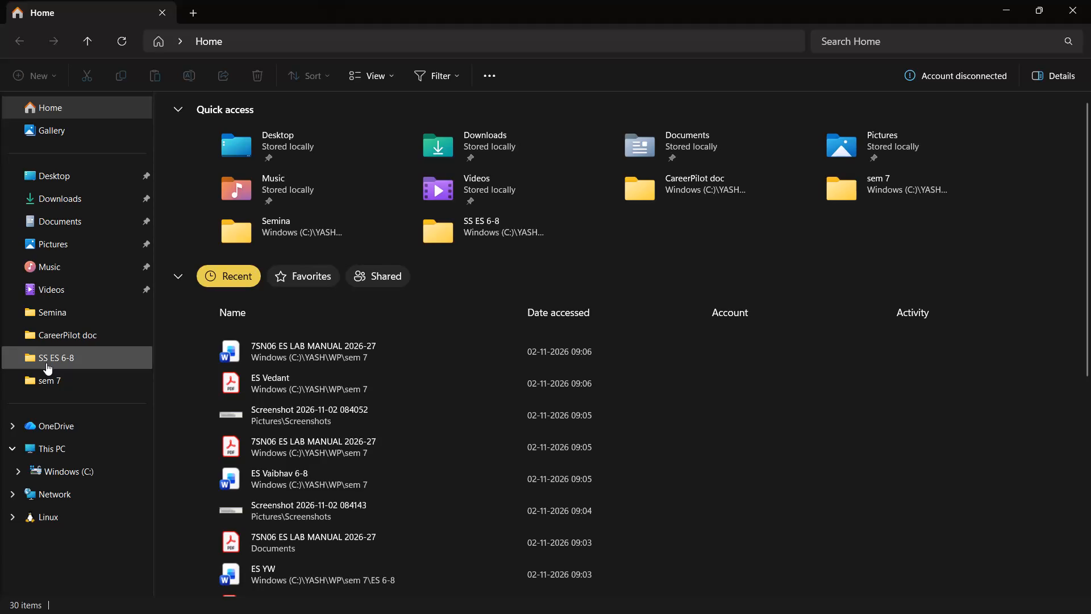
Look through the sem 7 folder and its SS ES 6-8 and ES 6-8 subfolders, ending back in sem 7.
click(44, 372)
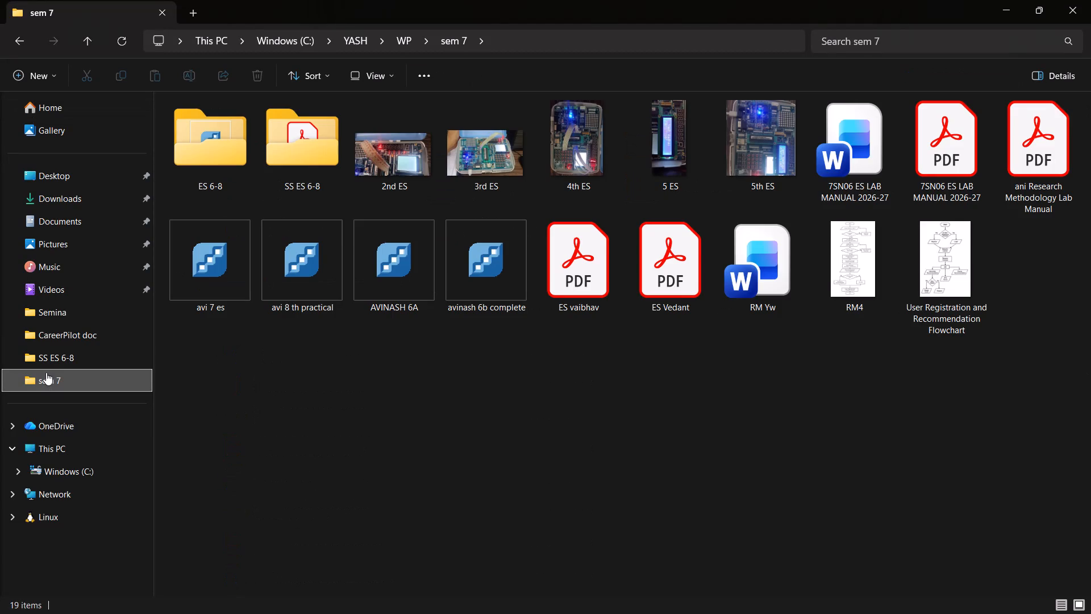
click(417, 383)
click(238, 145)
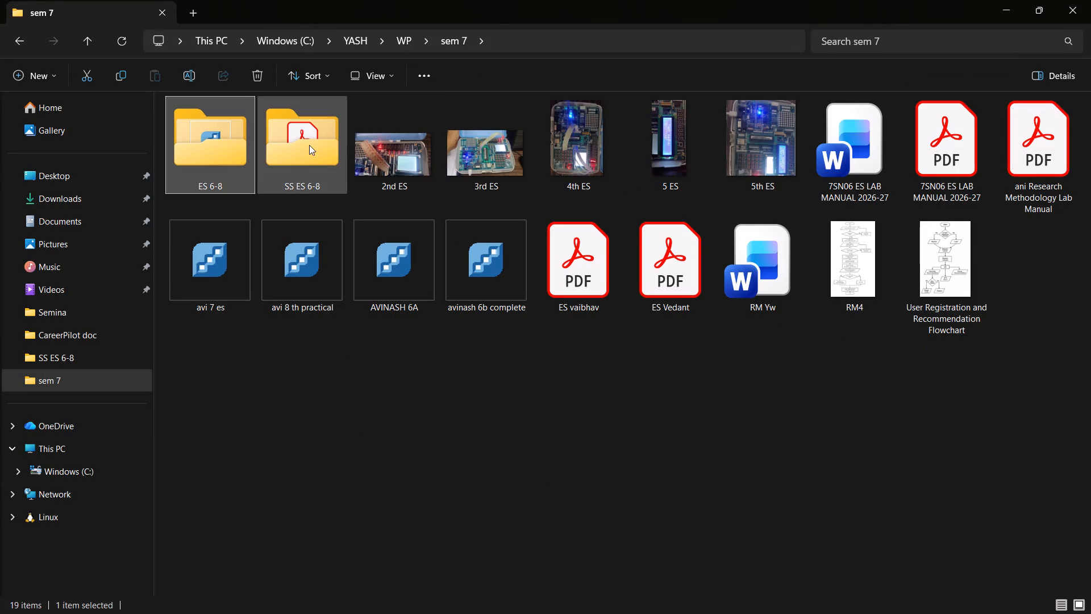
double_click(309, 145)
click(2, 40)
click(21, 41)
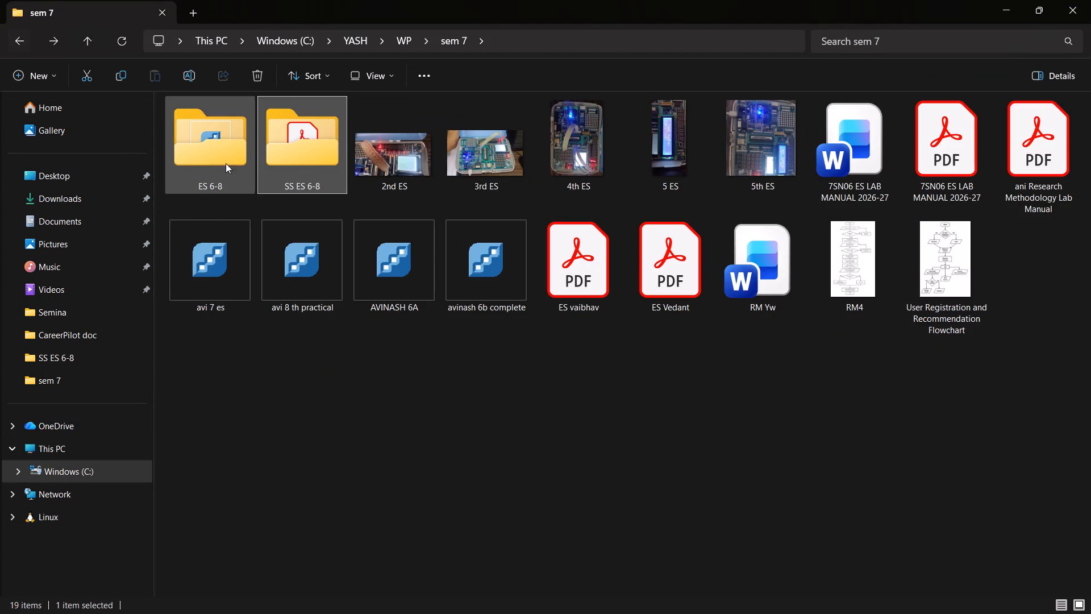
double_click(242, 165)
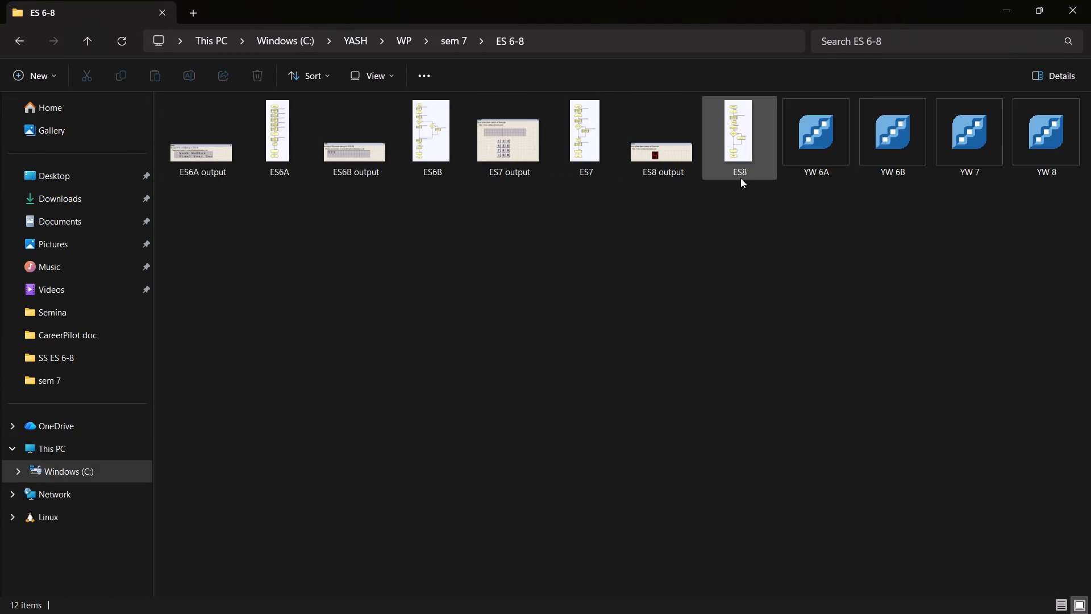
click(14, 47)
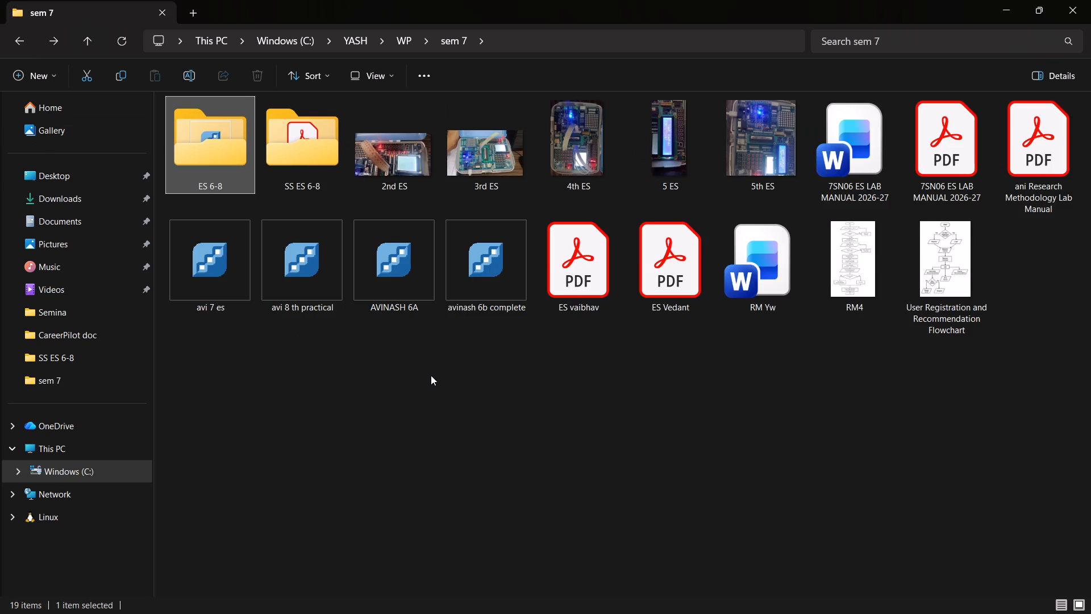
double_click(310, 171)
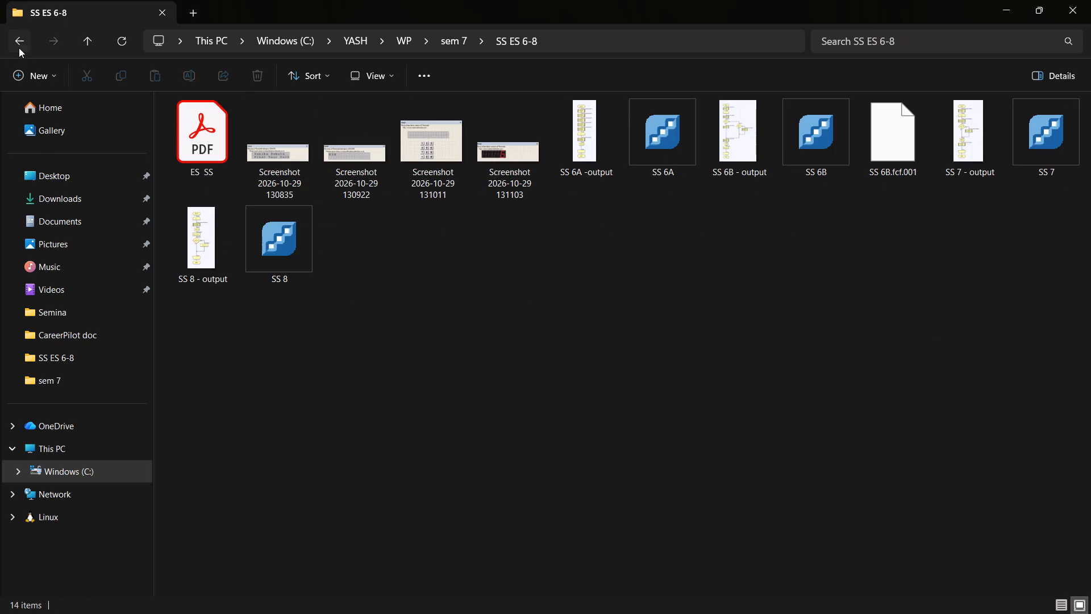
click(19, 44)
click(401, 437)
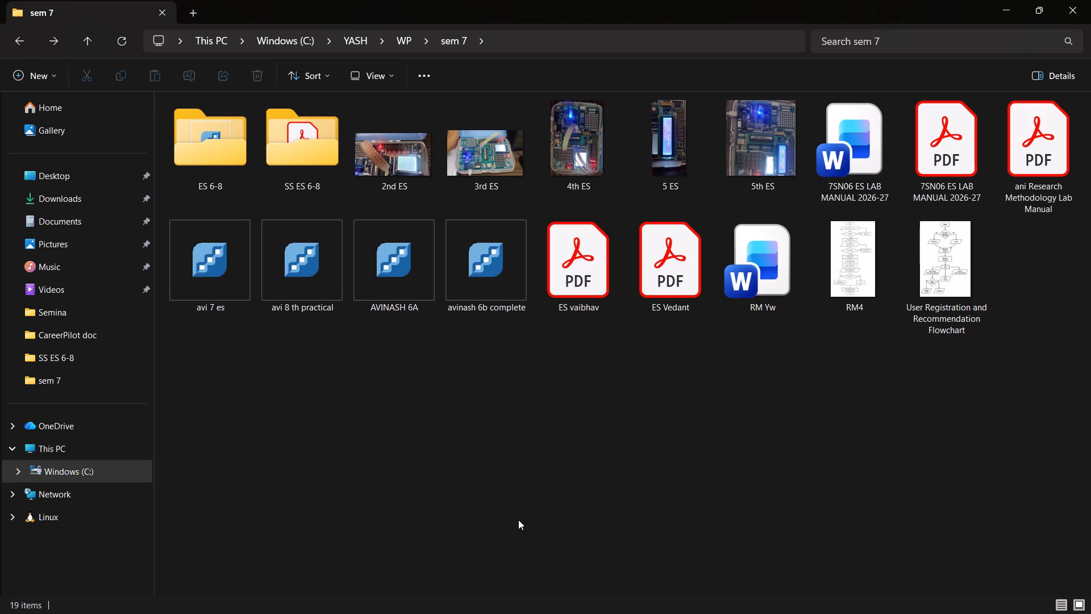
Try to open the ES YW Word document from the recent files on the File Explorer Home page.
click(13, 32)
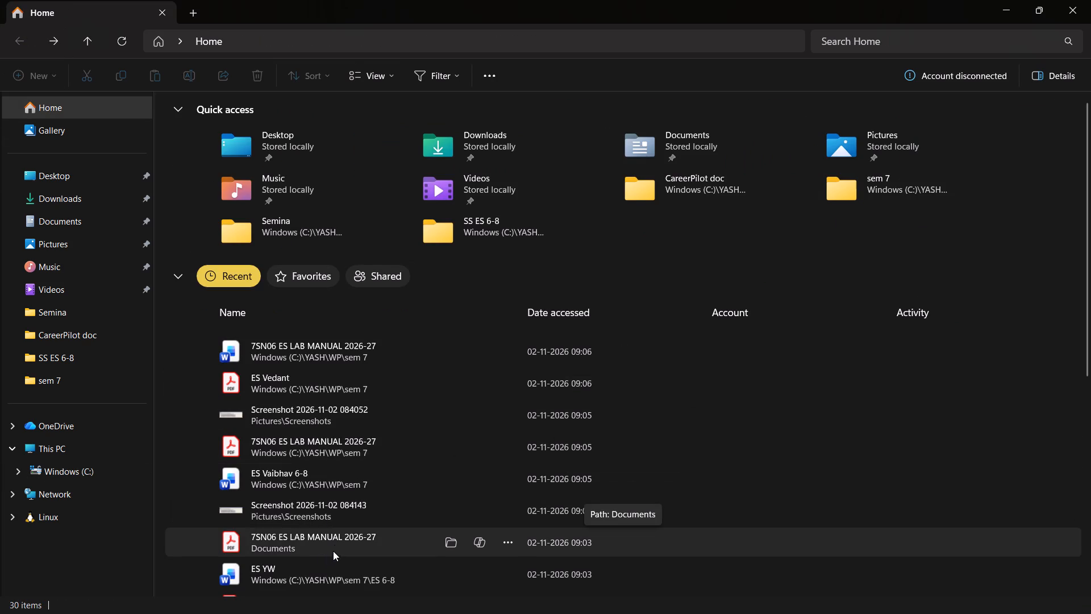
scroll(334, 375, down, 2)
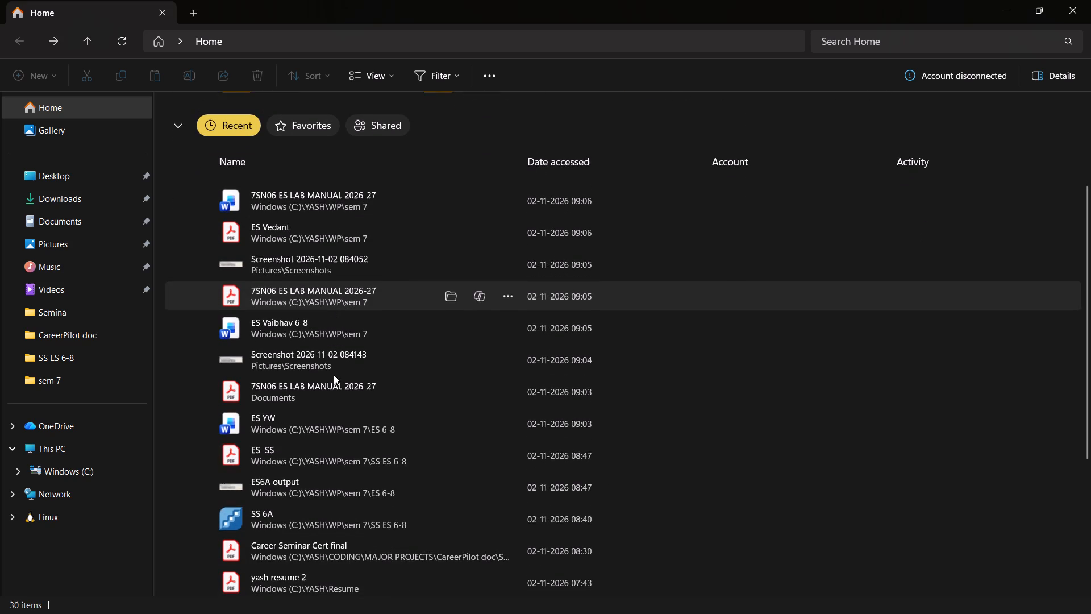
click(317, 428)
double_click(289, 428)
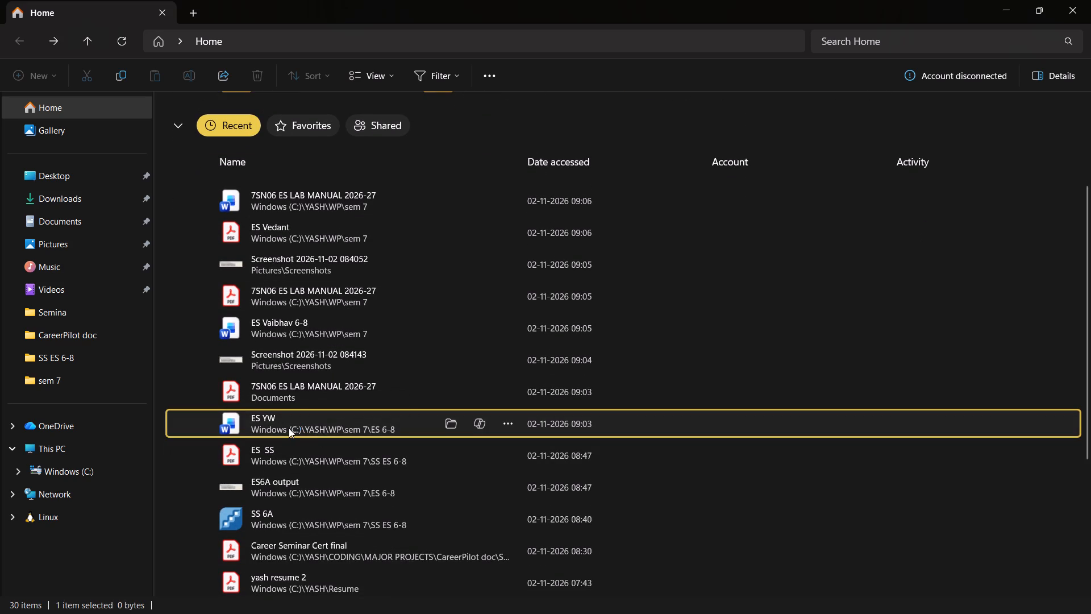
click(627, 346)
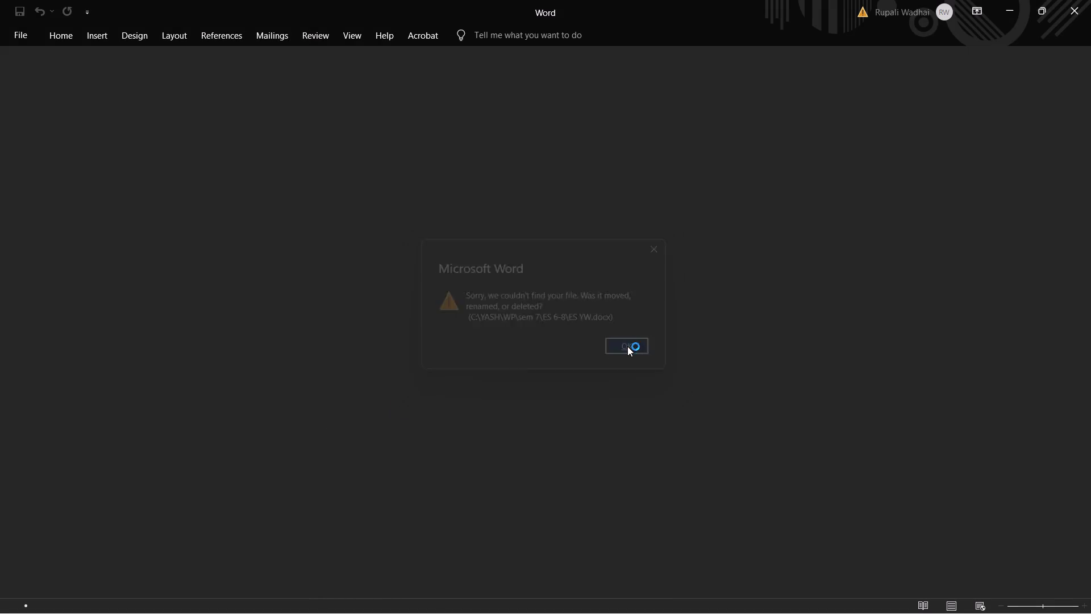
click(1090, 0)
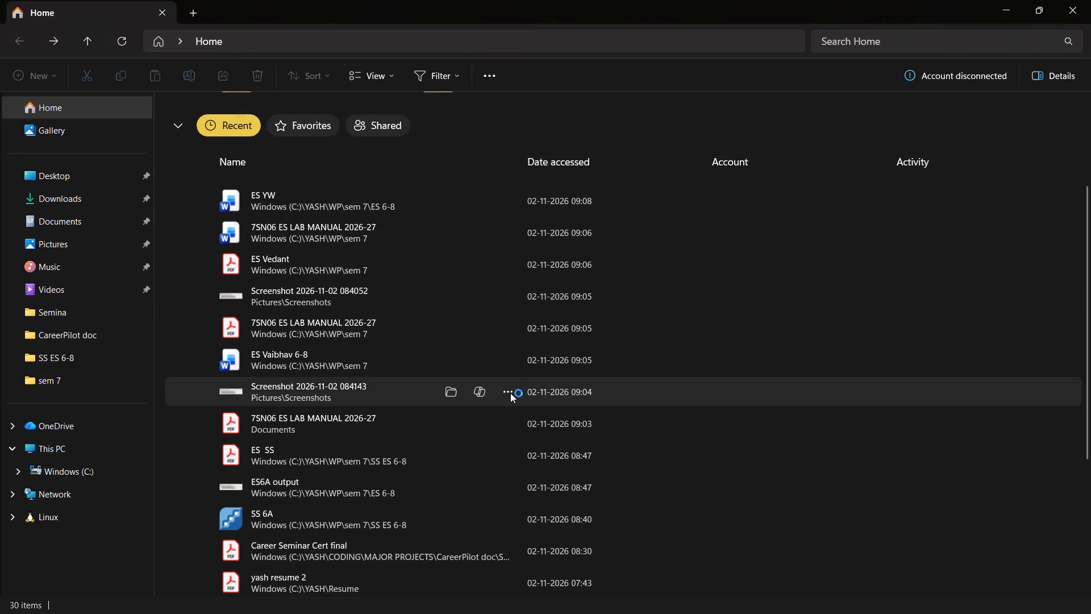
Open the 7SN06 ES LAB MANUAL 2026-27 Word document from the recent files.
double_click(349, 219)
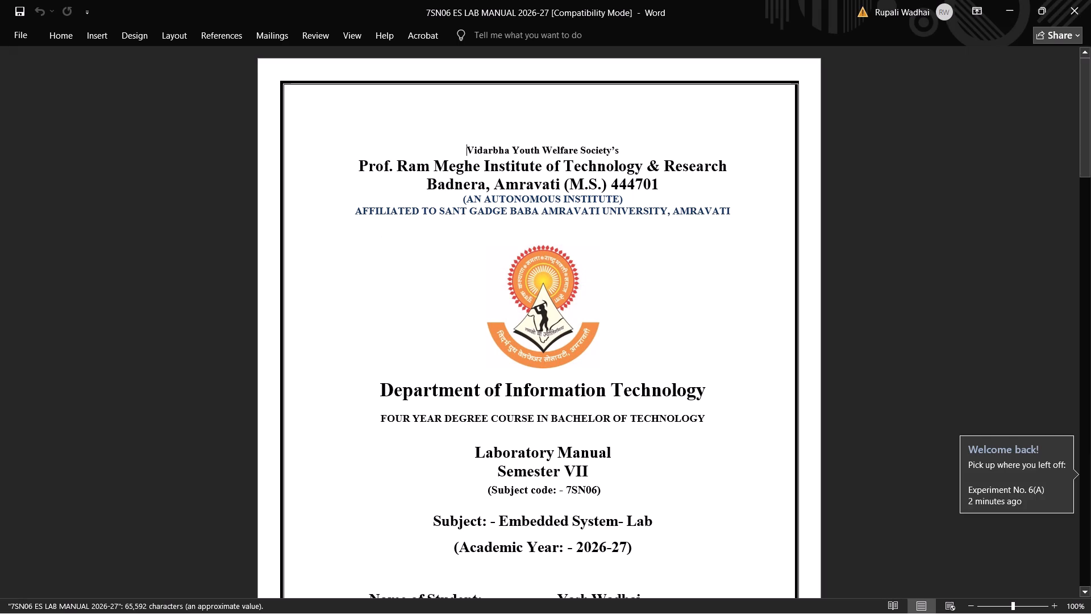
Delete the LCD panel picture under the Output heading of Experiment No. 6(A).
scroll(985, 326, down, 1)
scroll(911, 326, down, 3)
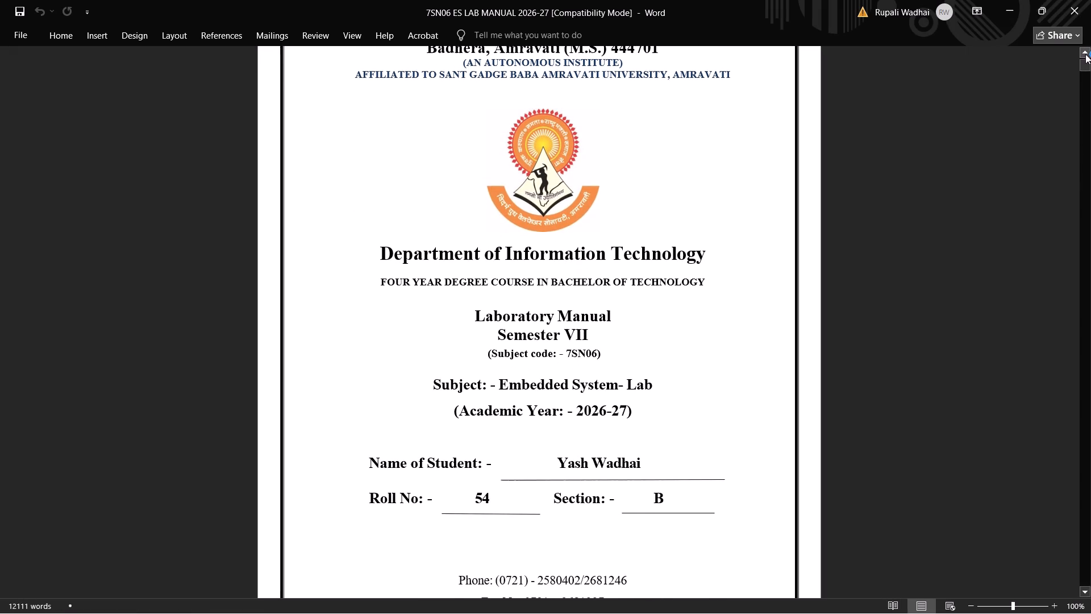
drag(1082, 62, 1069, 282)
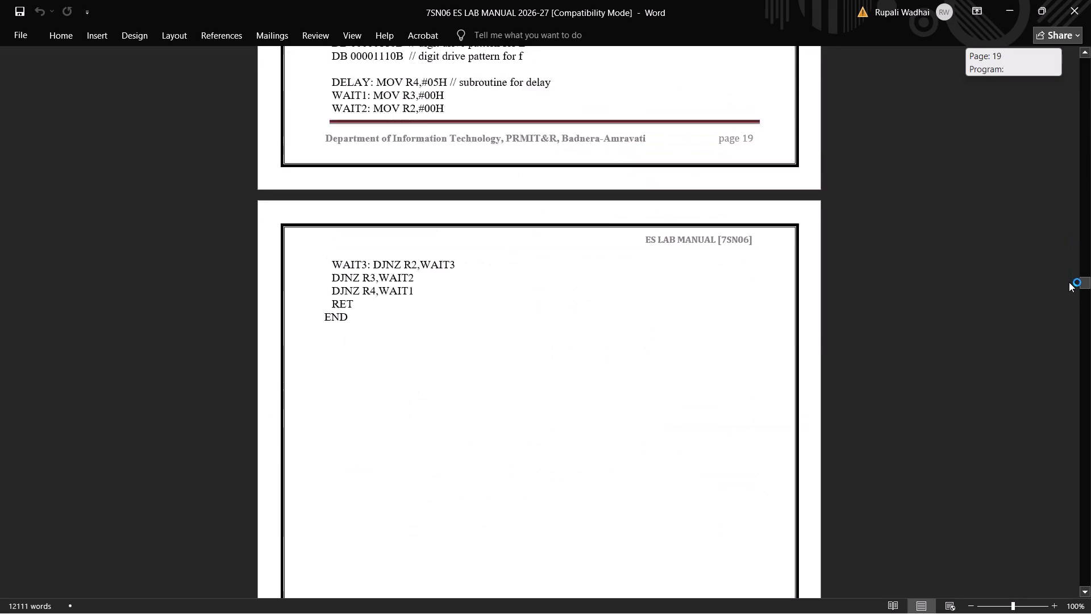
drag(1069, 282, 1069, 379)
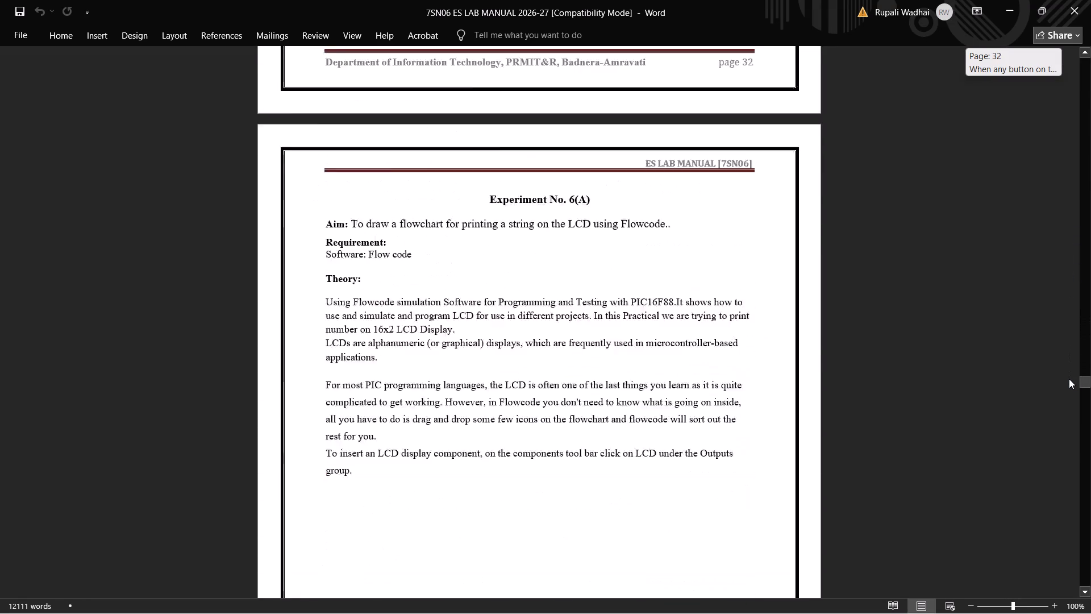
drag(1069, 379, 1069, 394)
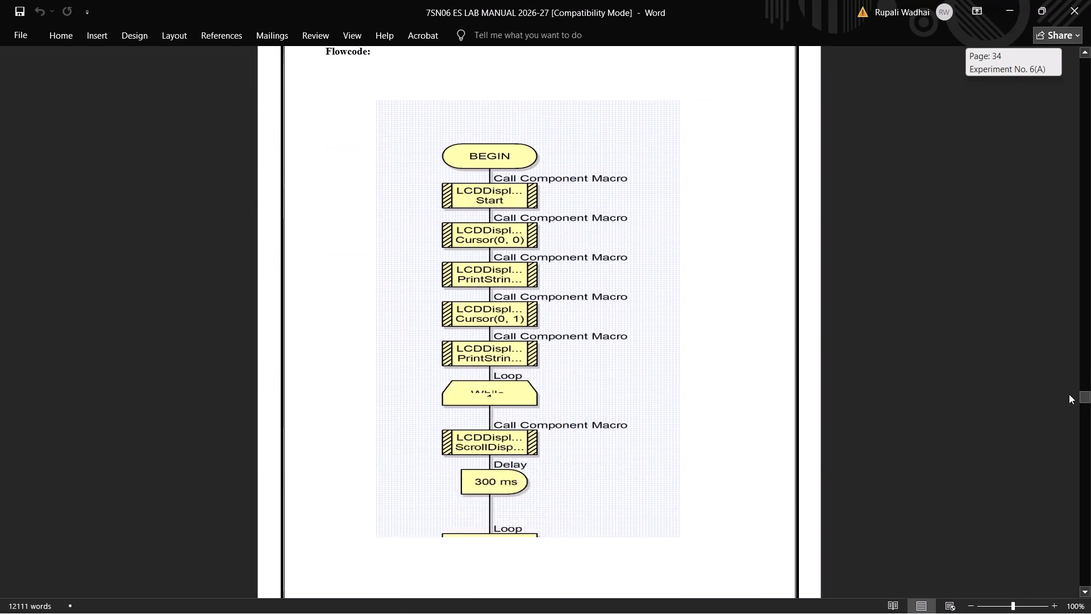
drag(1069, 394, 1069, 395)
scroll(647, 284, down, 19)
click(398, 182)
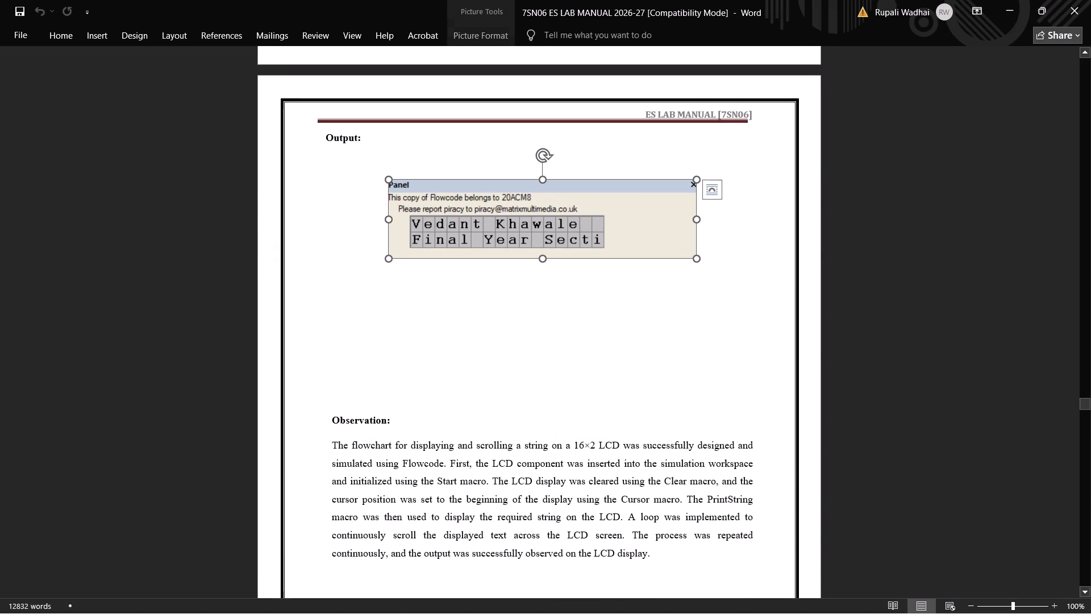
key(BackSpace)
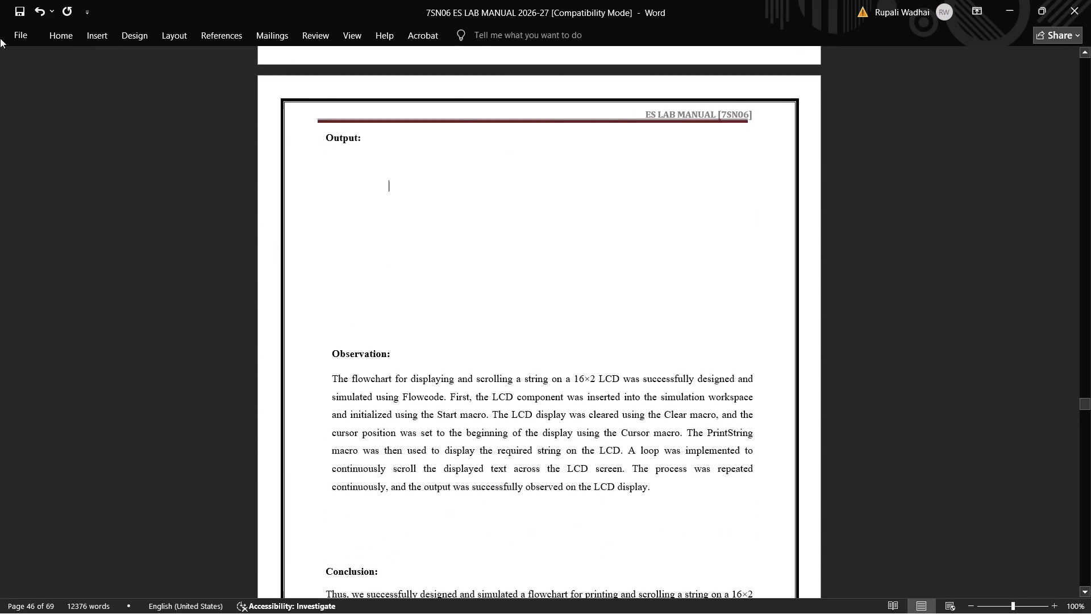
Insert the ES6A output picture from the ES 6-8 folder in sem 7 under the Output heading of Experiment No. 6(A).
click(78, 33)
click(102, 33)
click(149, 92)
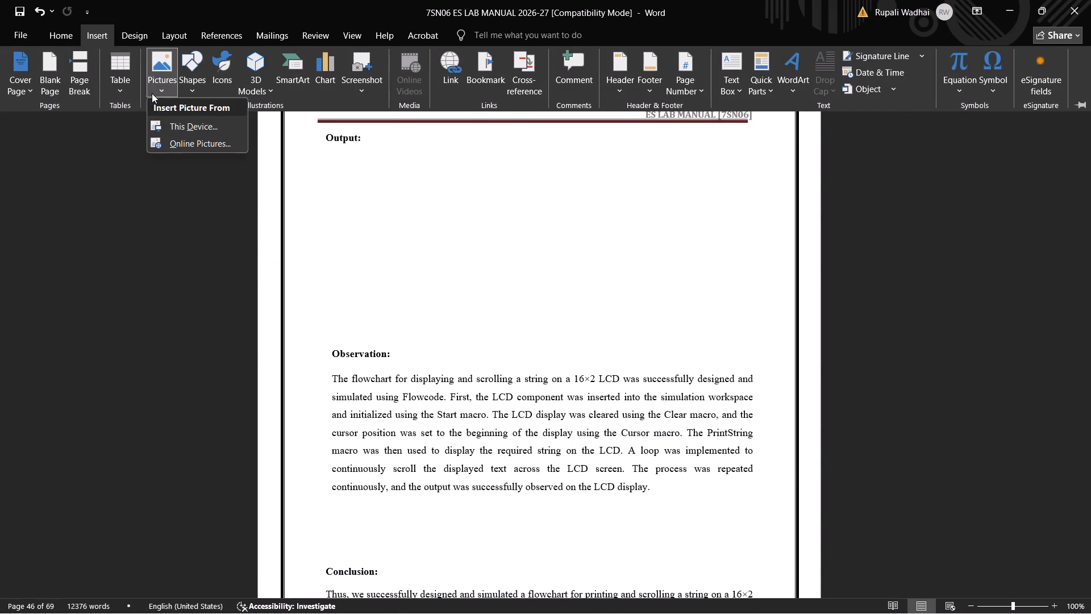
click(176, 121)
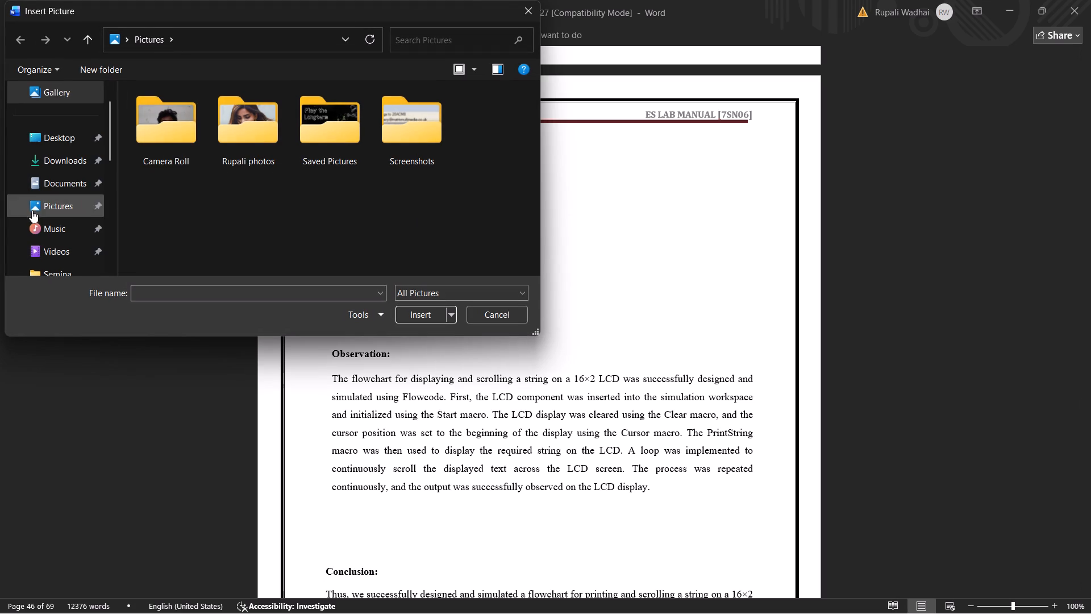
scroll(32, 211, down, 2)
click(53, 202)
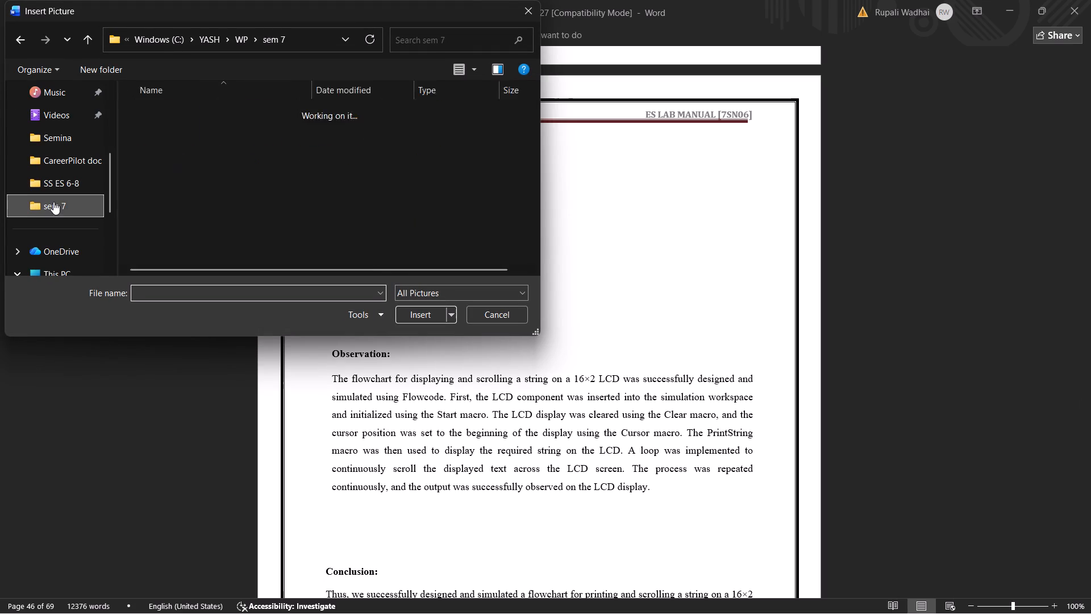
double_click(179, 138)
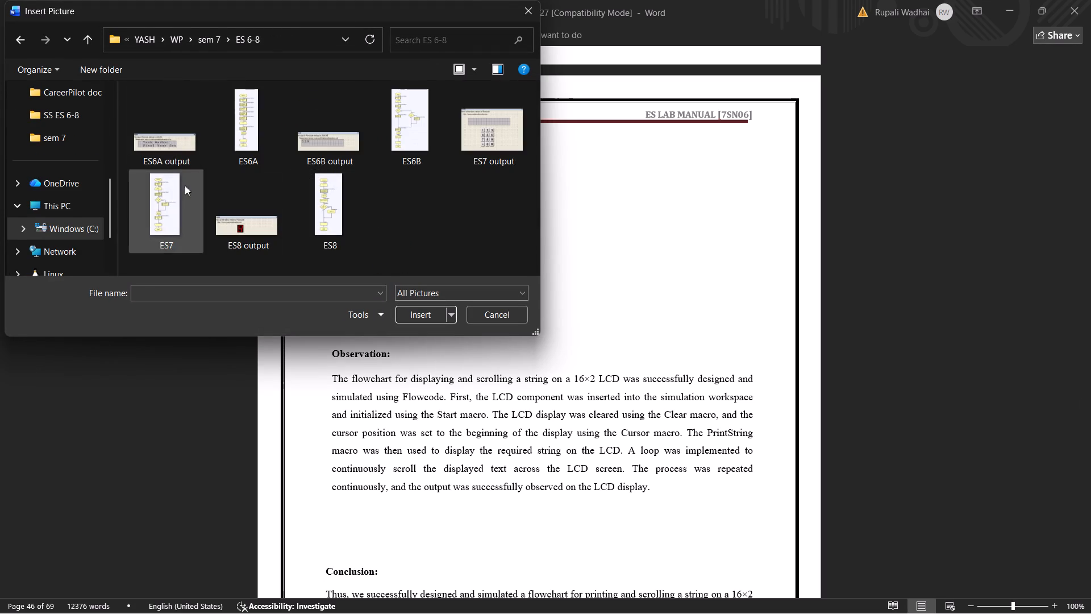
click(174, 136)
click(405, 309)
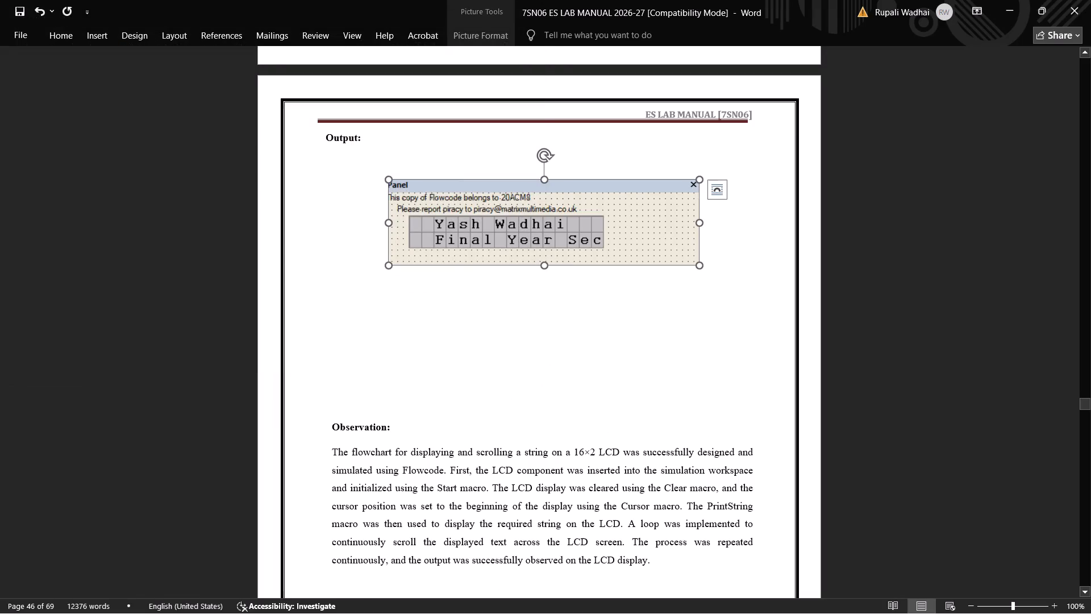
click(395, 300)
Save this version of the manual as a PDF named ES yww in the ES 6-8 folder inside sem 7.
click(15, 32)
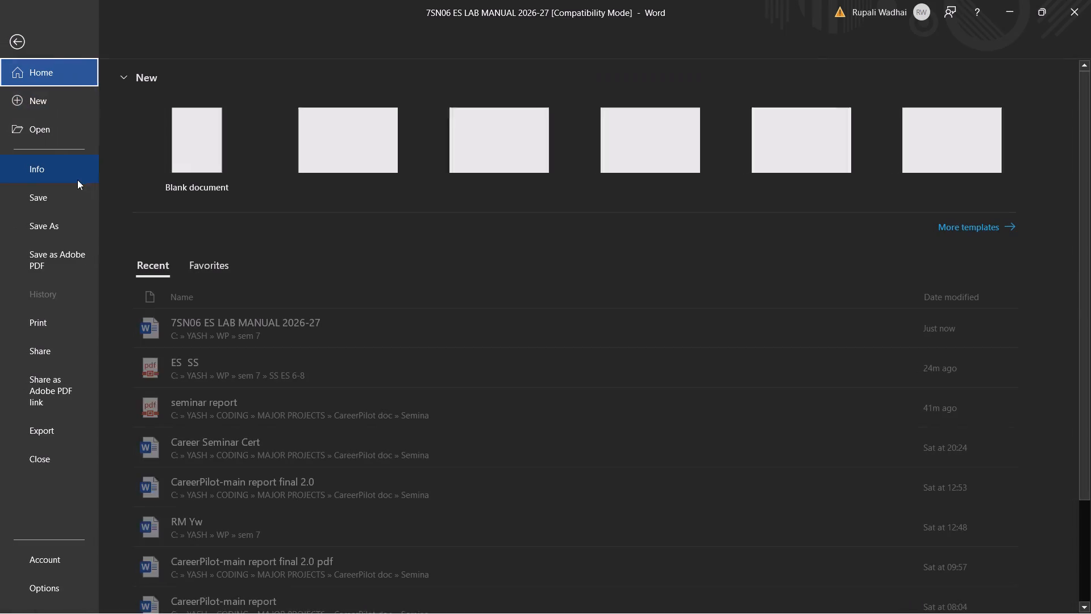
click(41, 221)
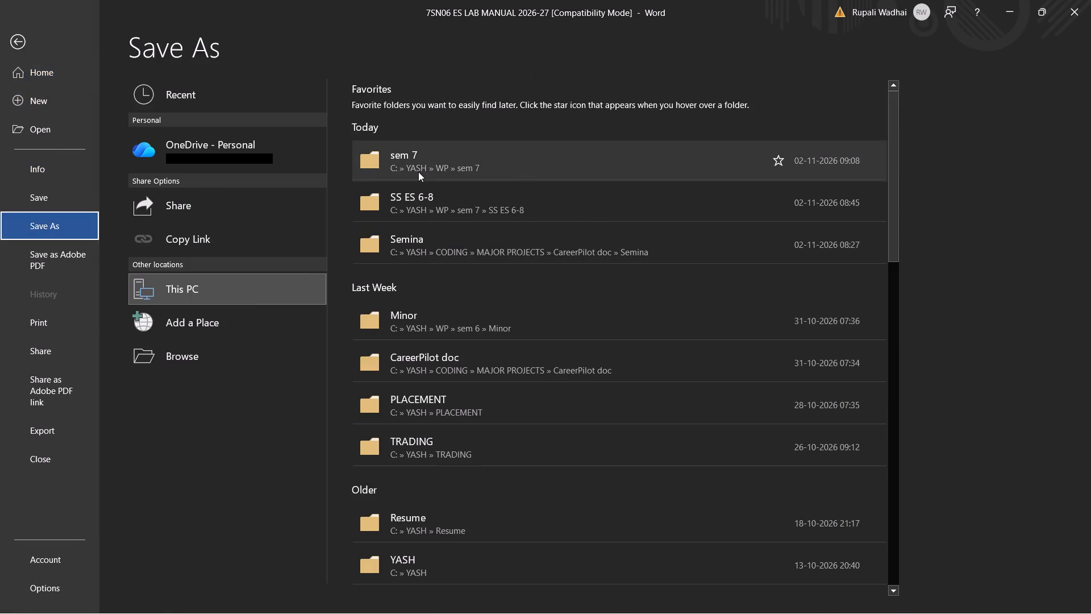
click(418, 172)
double_click(187, 126)
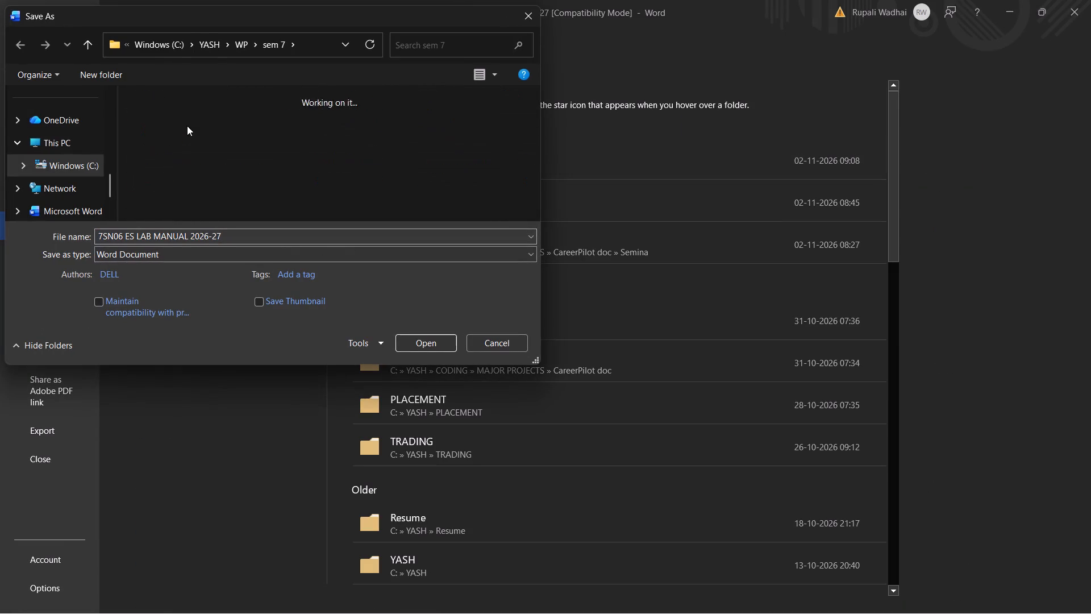
click(242, 240)
key(BackSpace)
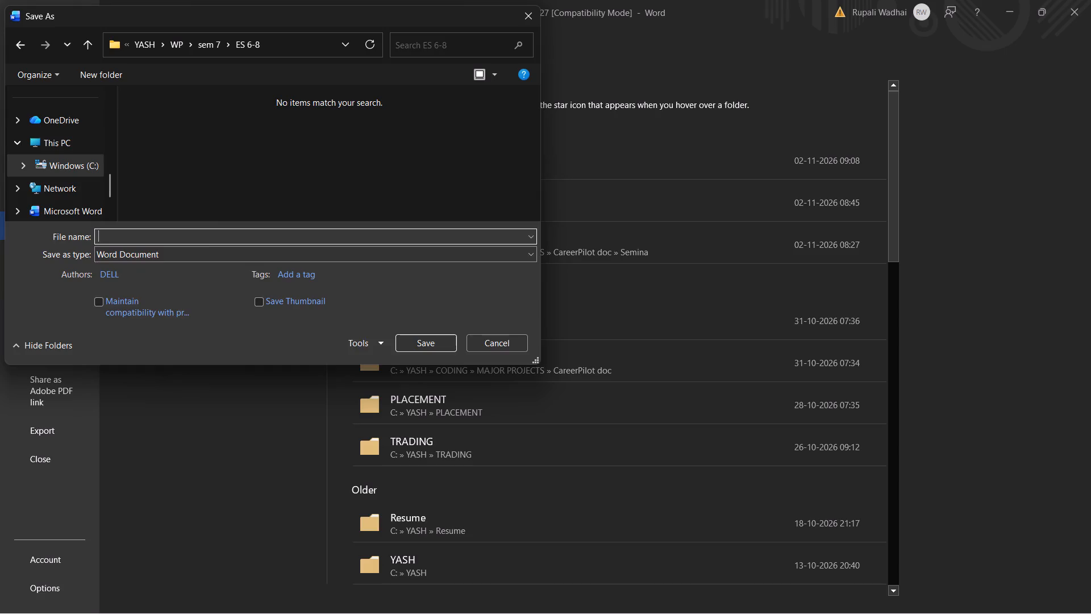
text(ES yww)
click(133, 254)
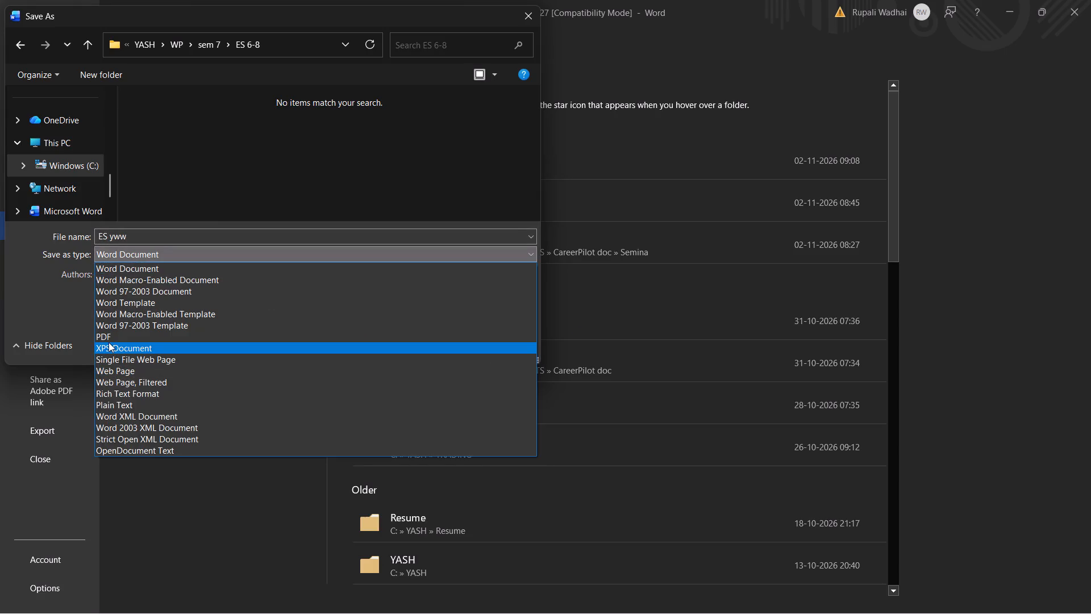
click(109, 339)
click(439, 372)
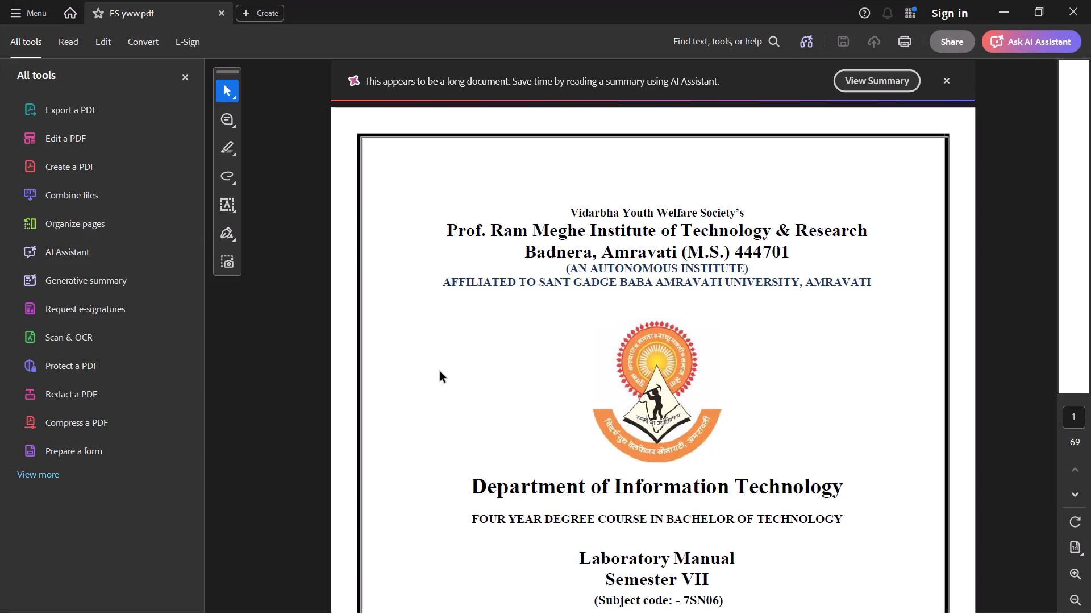
Review the exported ES yww PDF from the cover page's student details through the experiments up to Experiment No. 6(A).
scroll(574, 349, down, 3)
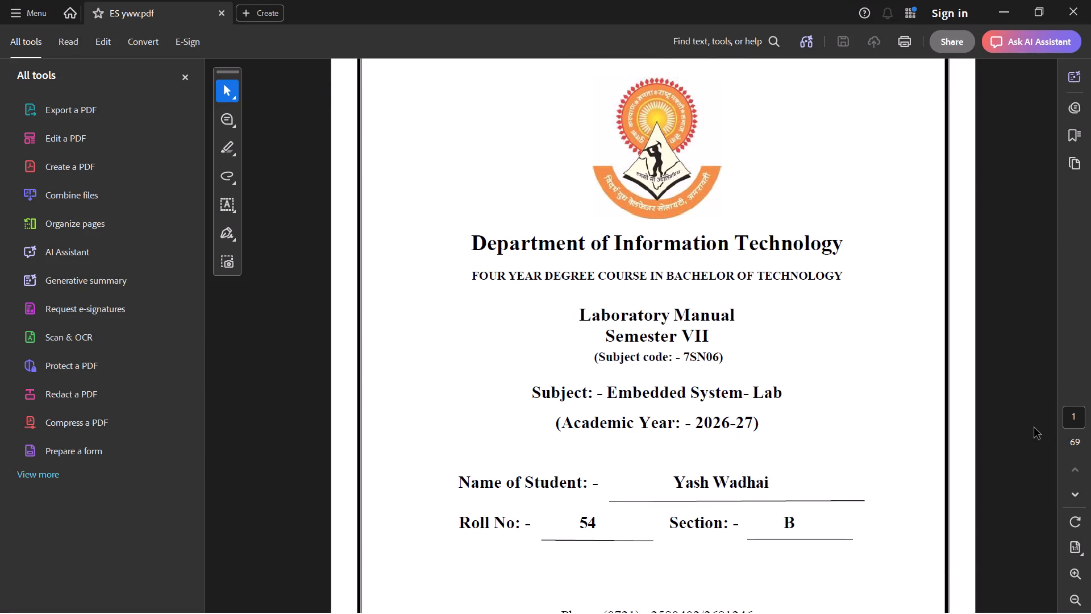
scroll(938, 149, down, 20)
scroll(938, 149, down, 18)
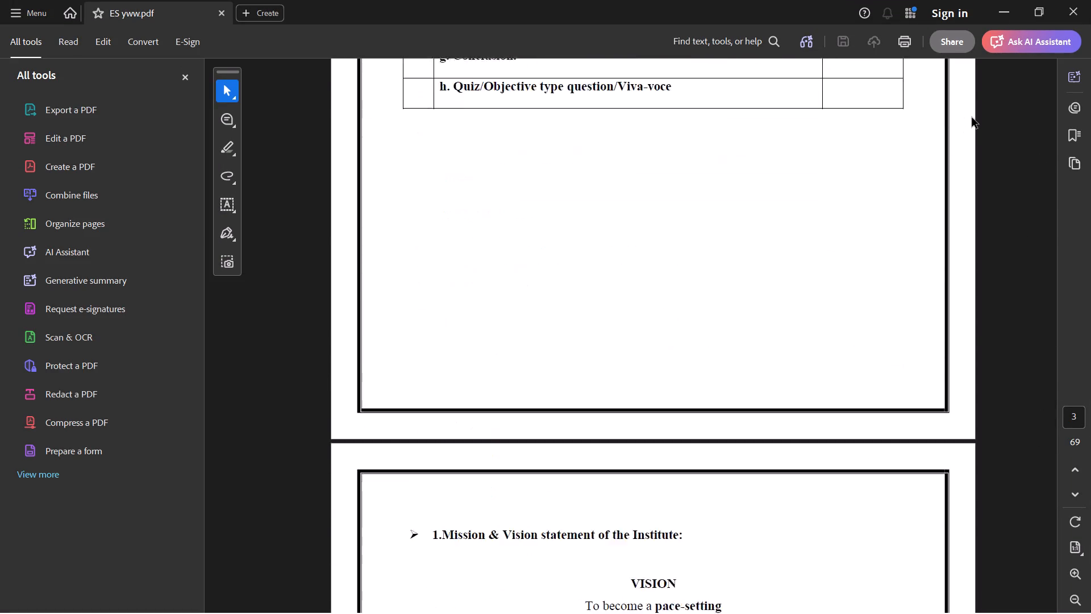
scroll(972, 118, down, 20)
scroll(972, 118, down, 17)
scroll(906, 243, up, 1)
scroll(906, 243, down, 20)
scroll(906, 243, down, 6)
scroll(891, 259, up, 1)
scroll(892, 259, down, 20)
scroll(892, 259, down, 3)
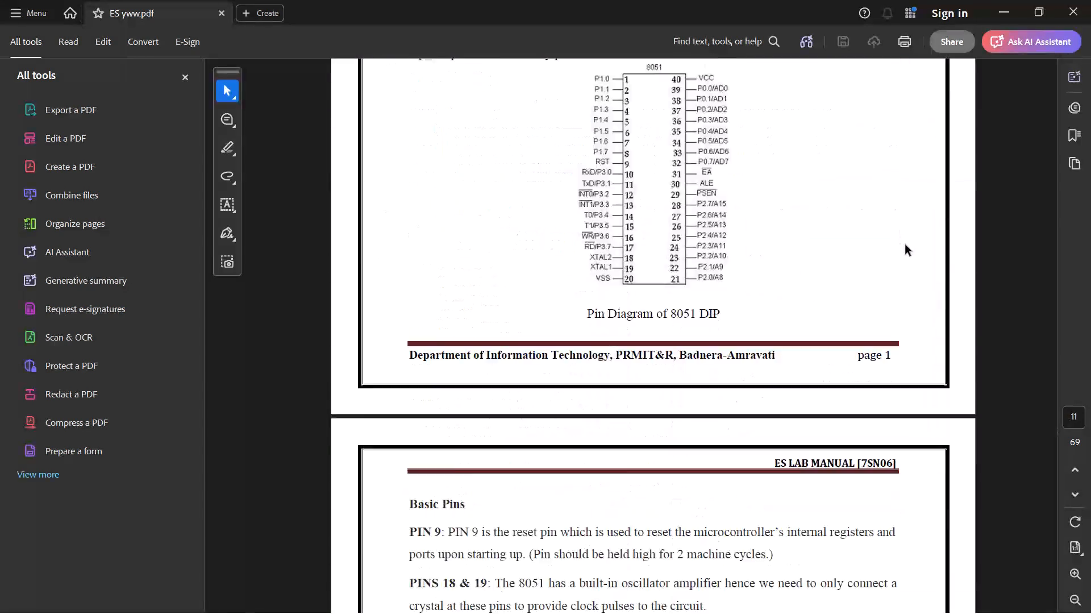
scroll(905, 245, down, 14)
scroll(969, 193, down, 20)
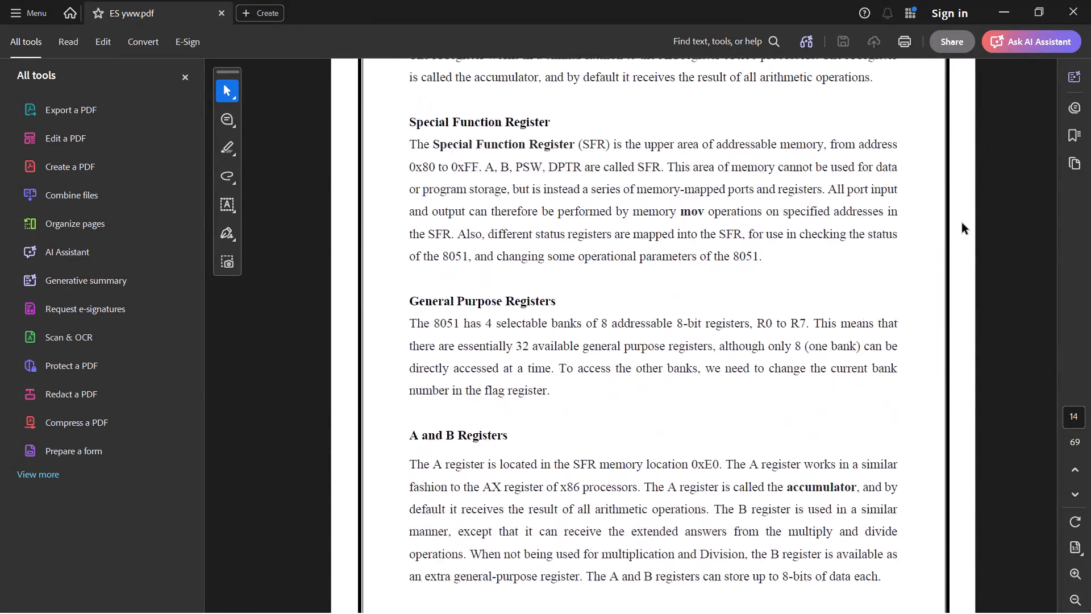
scroll(962, 223, down, 20)
scroll(962, 223, down, 20)
scroll(962, 223, down, 12)
scroll(958, 251, up, 1)
scroll(961, 248, down, 9)
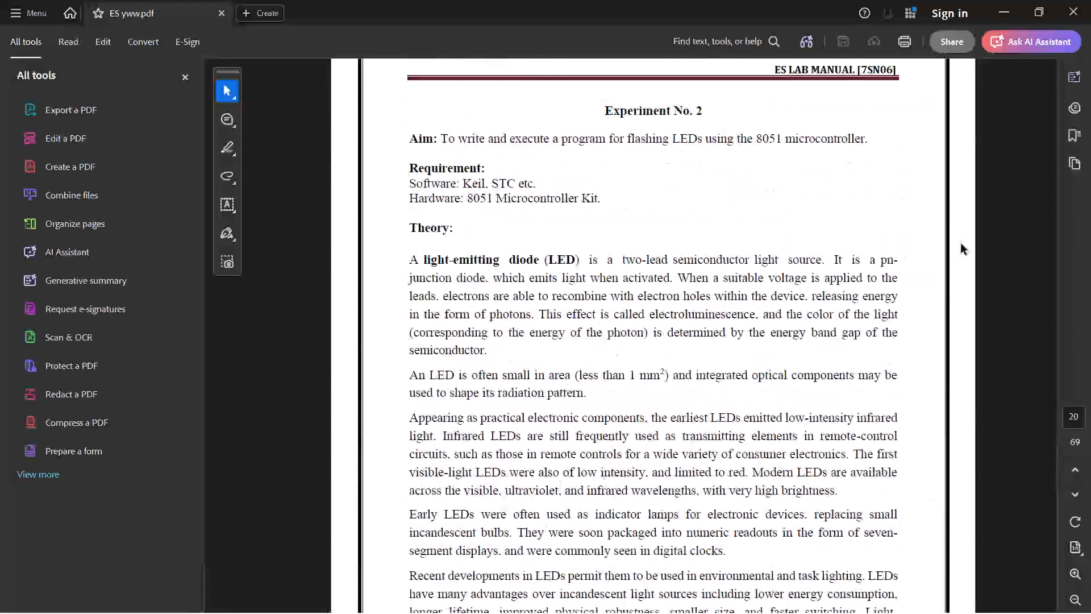
scroll(961, 244, down, 16)
scroll(961, 244, down, 20)
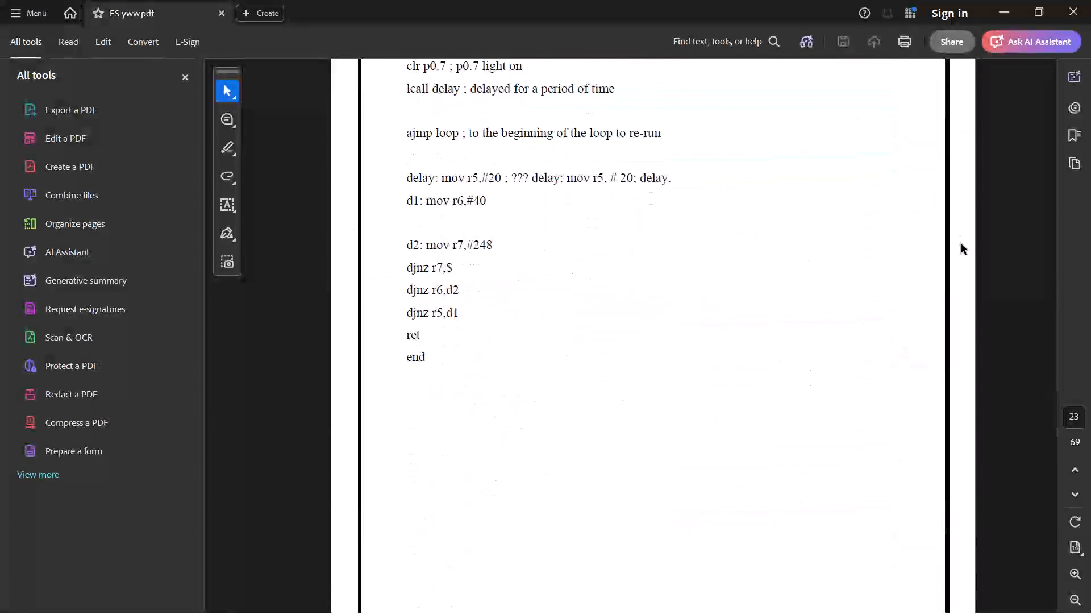
scroll(961, 244, down, 1)
scroll(961, 244, down, 20)
scroll(961, 244, down, 7)
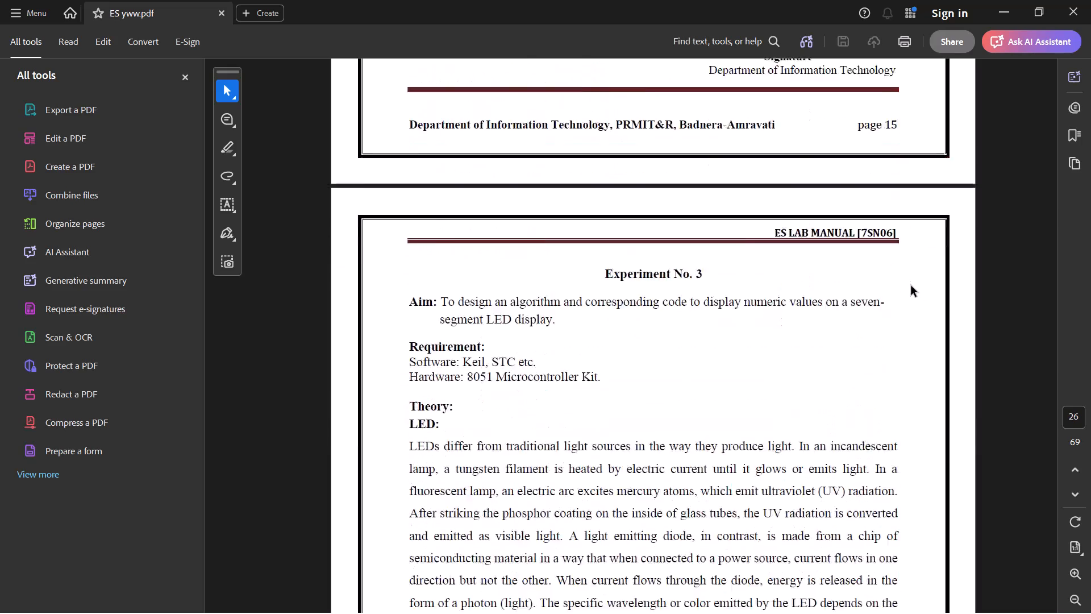
scroll(911, 286, down, 9)
scroll(876, 323, down, 14)
scroll(857, 357, down, 8)
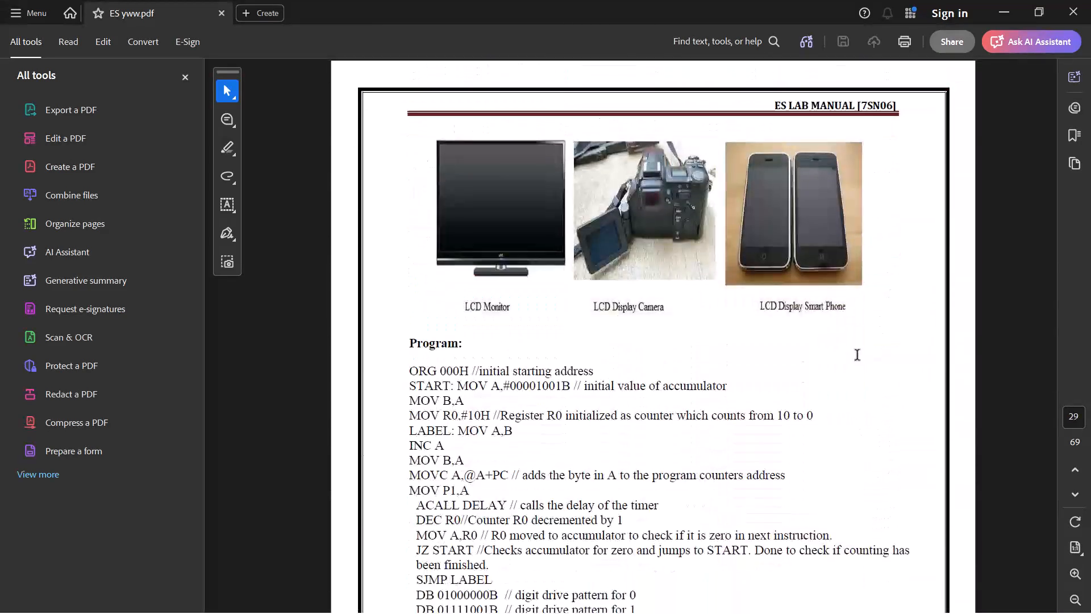
scroll(857, 356, down, 17)
scroll(857, 356, down, 13)
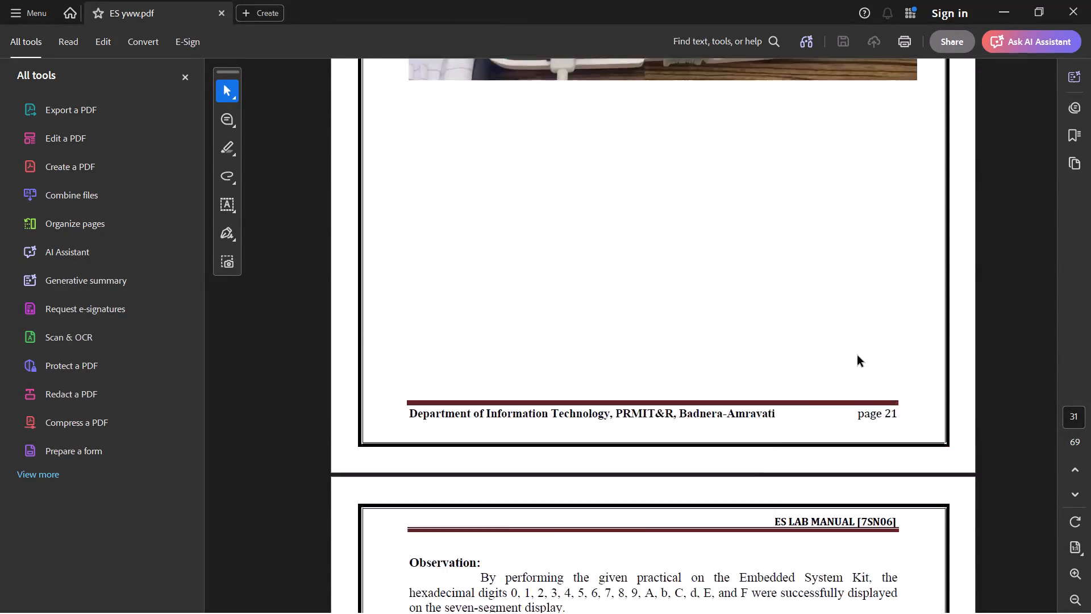
scroll(857, 356, down, 16)
scroll(857, 356, up, 2)
scroll(857, 356, down, 6)
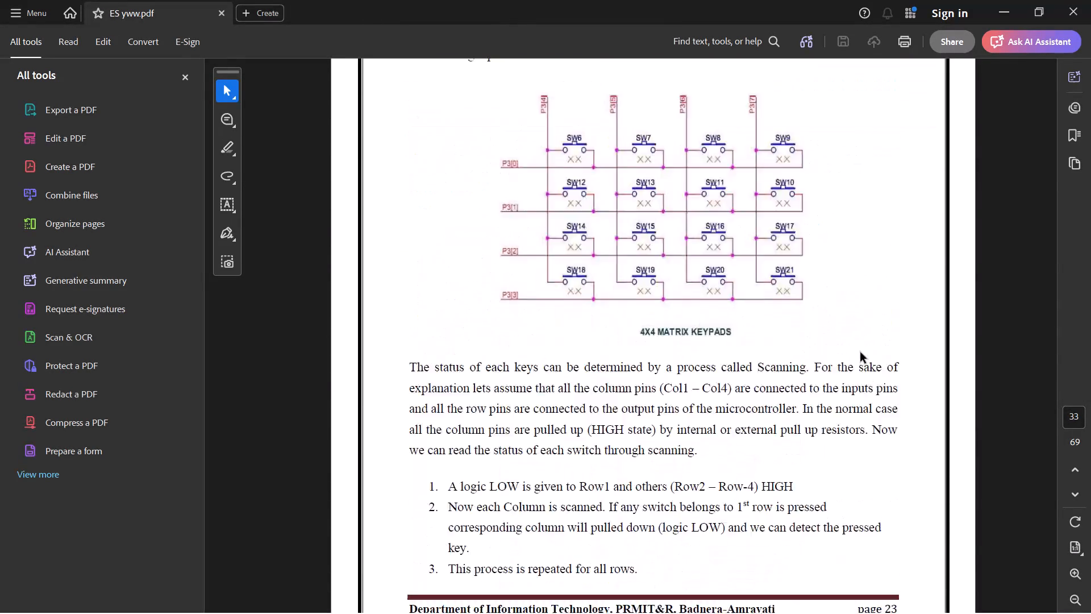
scroll(860, 352, down, 20)
scroll(860, 352, down, 20)
scroll(860, 352, down, 17)
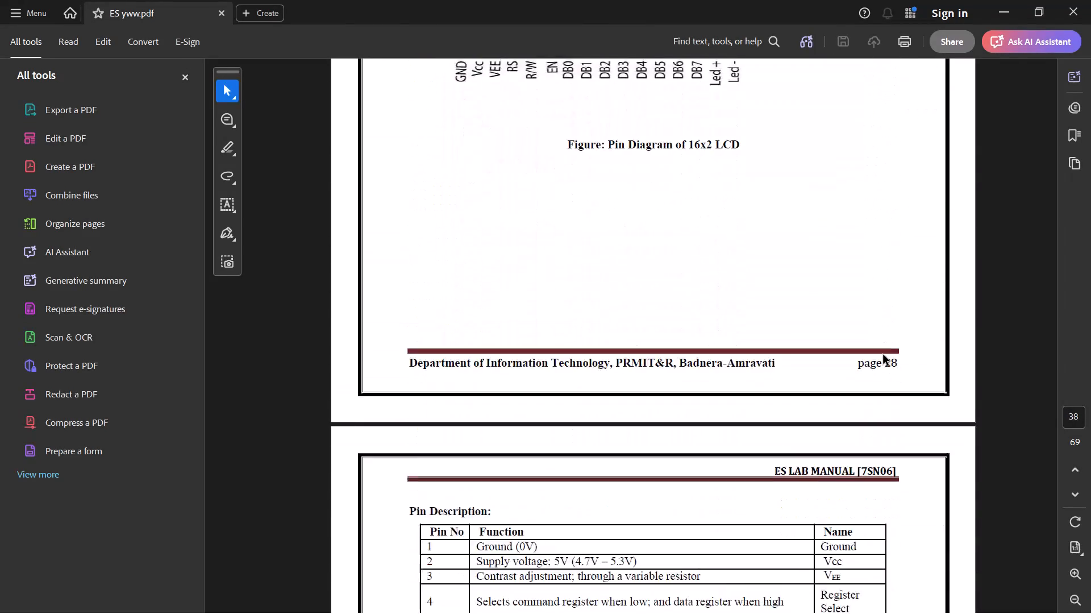
scroll(883, 355, down, 18)
scroll(883, 355, down, 18)
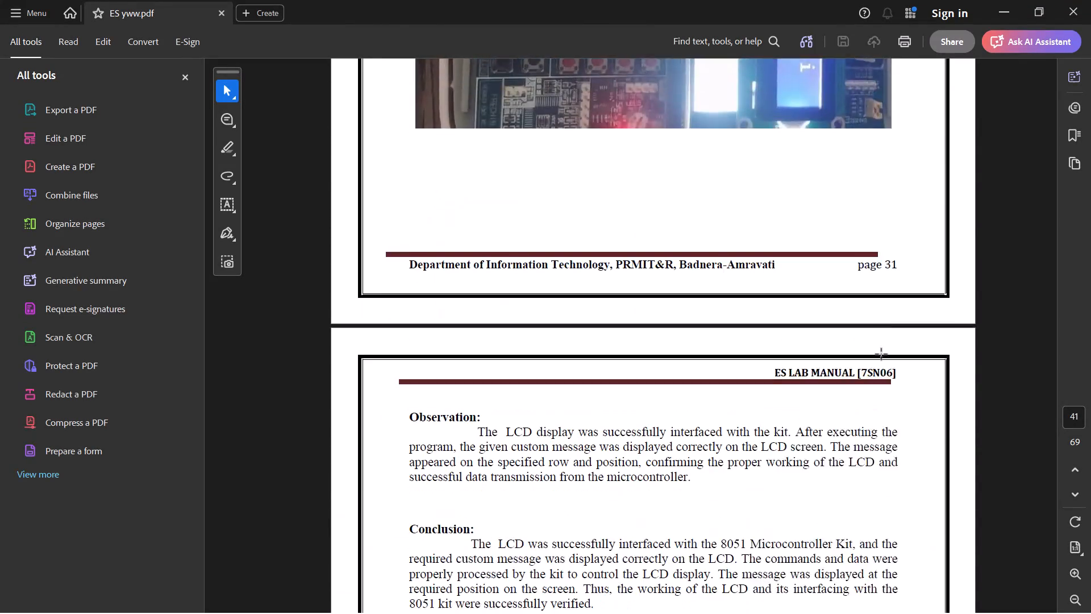
scroll(882, 355, down, 13)
scroll(882, 355, up, 2)
scroll(882, 355, down, 4)
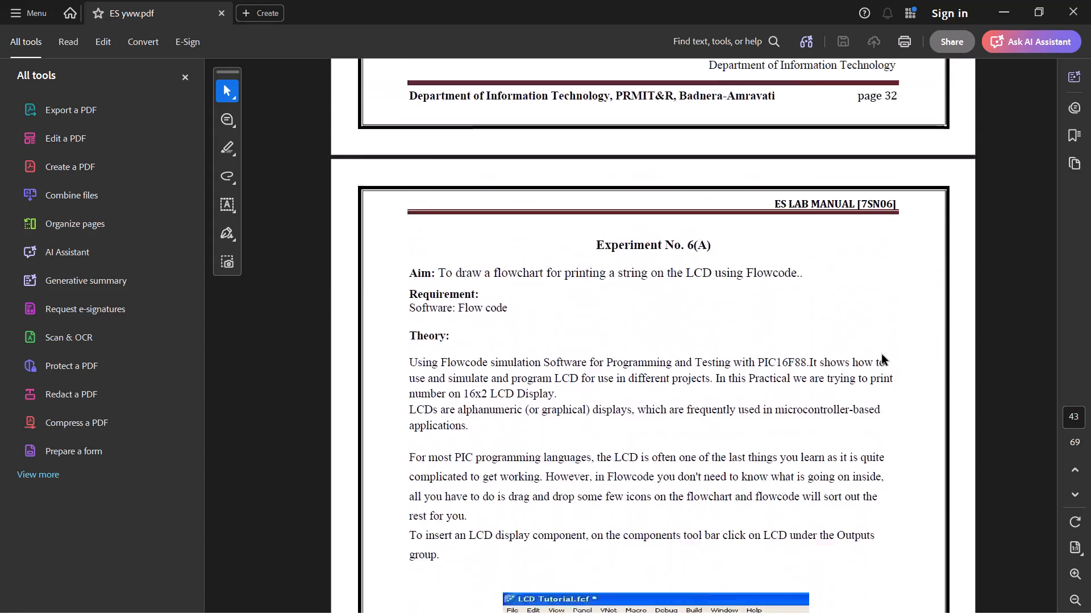
Examine Experiment No. 6(A) in the PDF, including the LCD panel picture under its Output heading.
scroll(813, 346, up, 2)
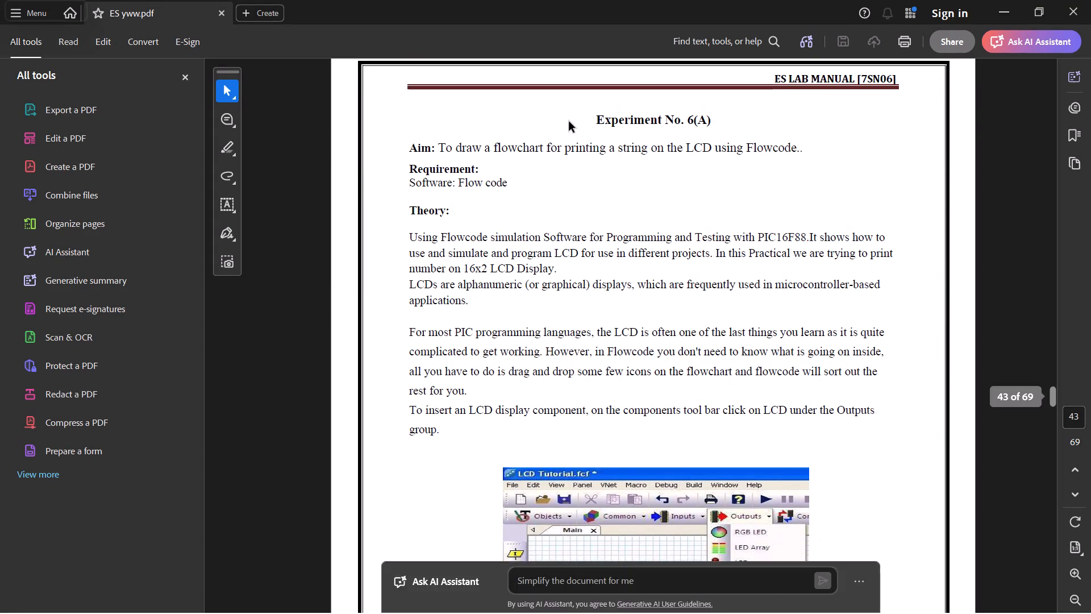
drag(569, 122, 725, 119)
scroll(699, 171, down, 8)
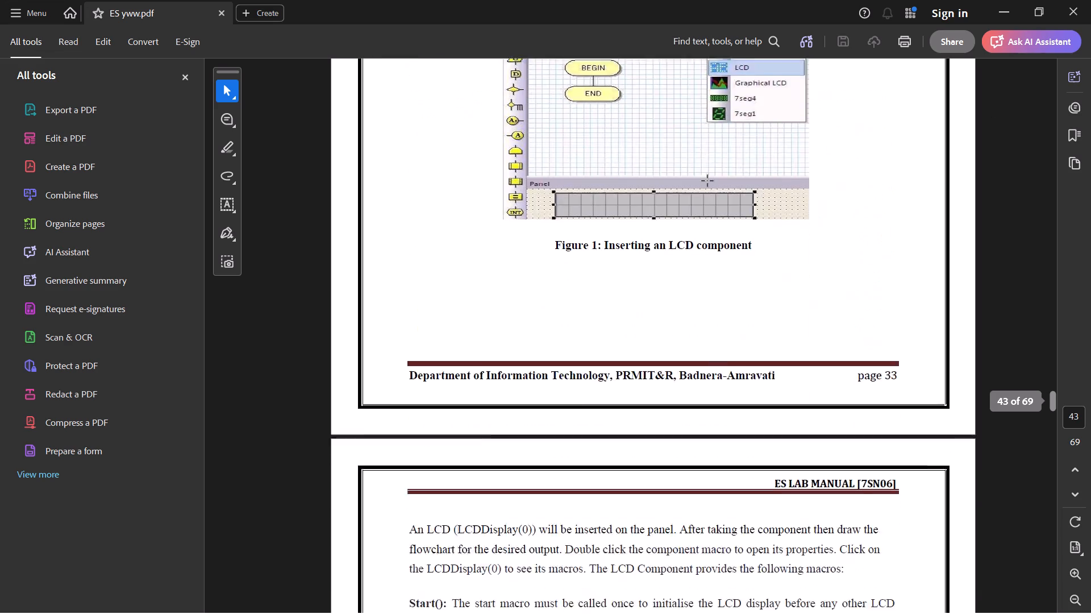
scroll(708, 181, down, 17)
scroll(719, 187, down, 11)
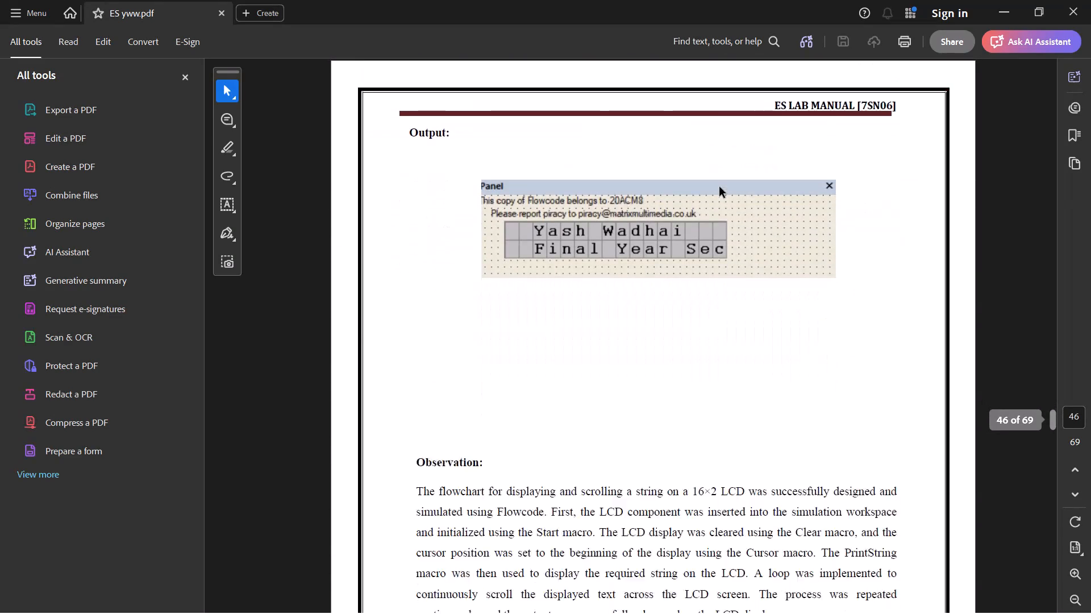
scroll(719, 187, up, 3)
scroll(674, 332, down, 4)
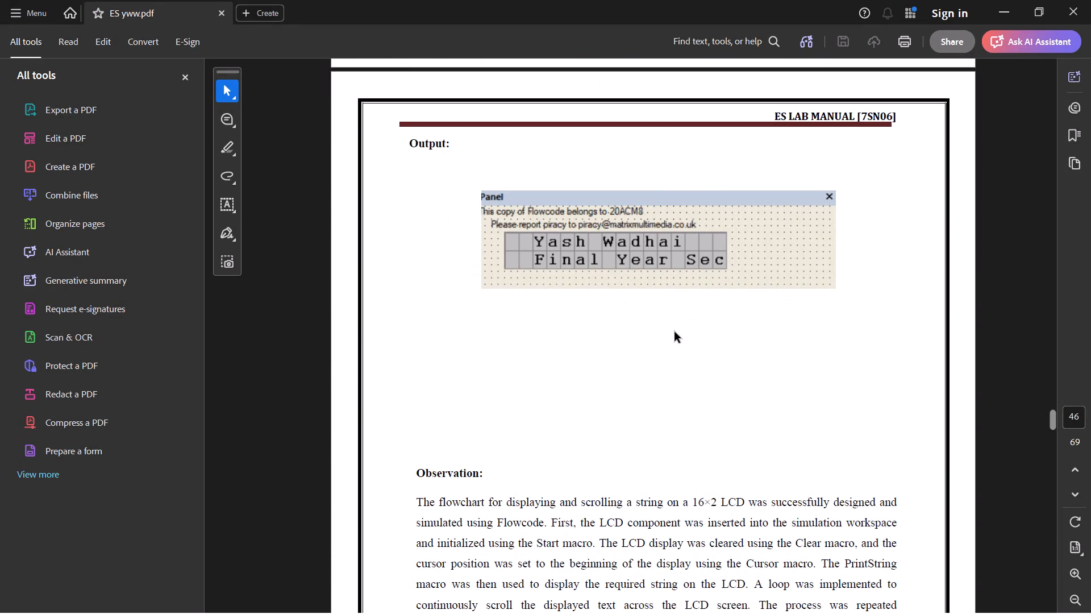
Check the PDF pages after the Experiment No. 6(A) output, from its Observation through Experiment No. 6(B), the keypad pages and the 7-segment component page.
scroll(674, 332, down, 18)
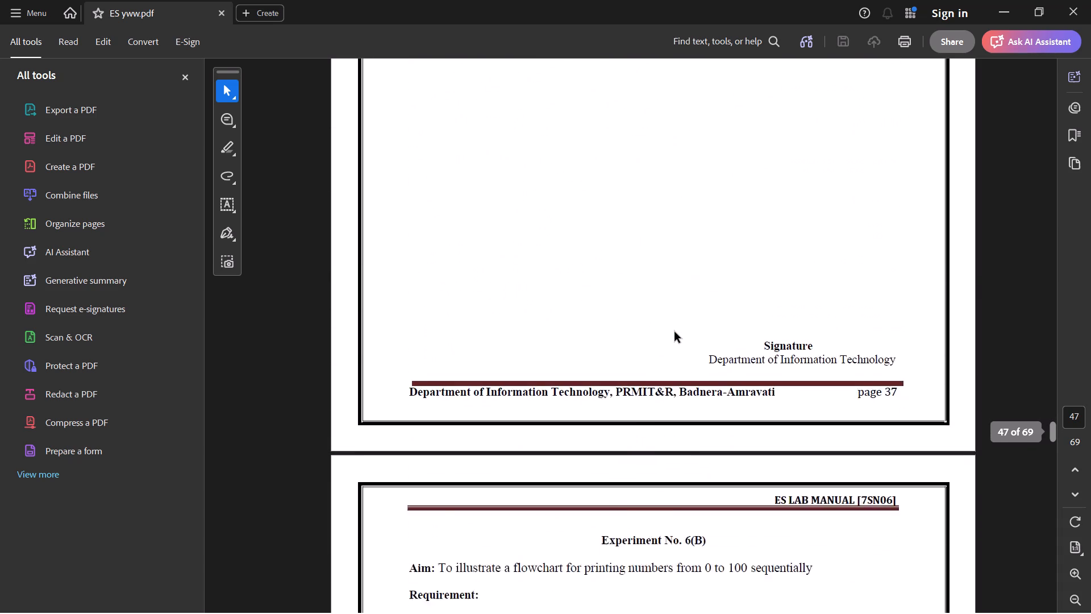
scroll(674, 332, down, 5)
scroll(674, 332, up, 6)
scroll(674, 332, down, 7)
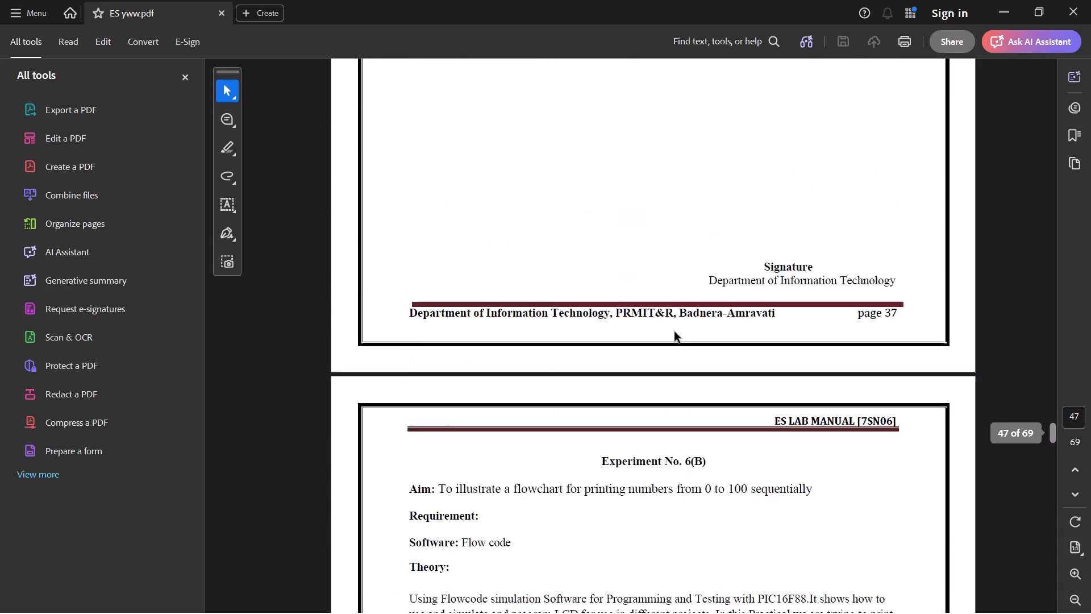
scroll(674, 332, up, 4)
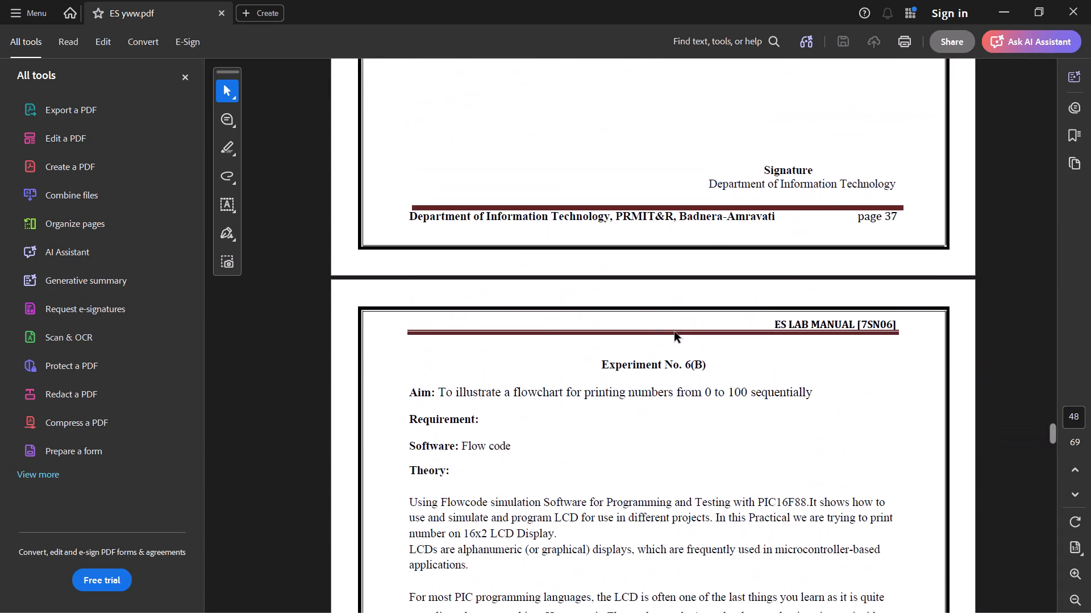
scroll(674, 332, down, 18)
scroll(674, 332, down, 16)
scroll(674, 332, down, 13)
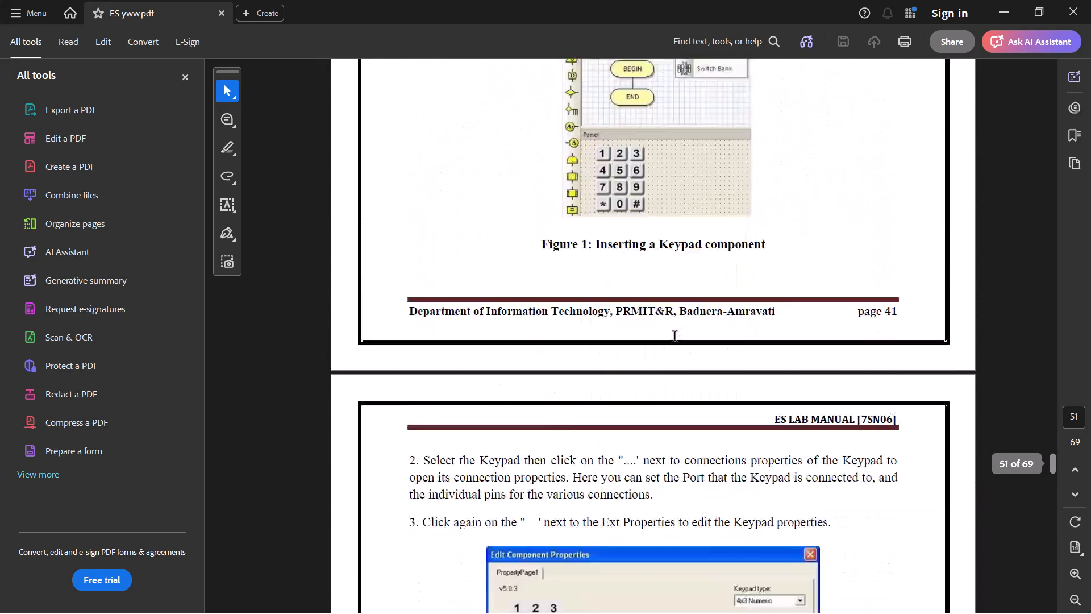
scroll(675, 337, down, 12)
scroll(675, 337, down, 20)
scroll(675, 337, down, 6)
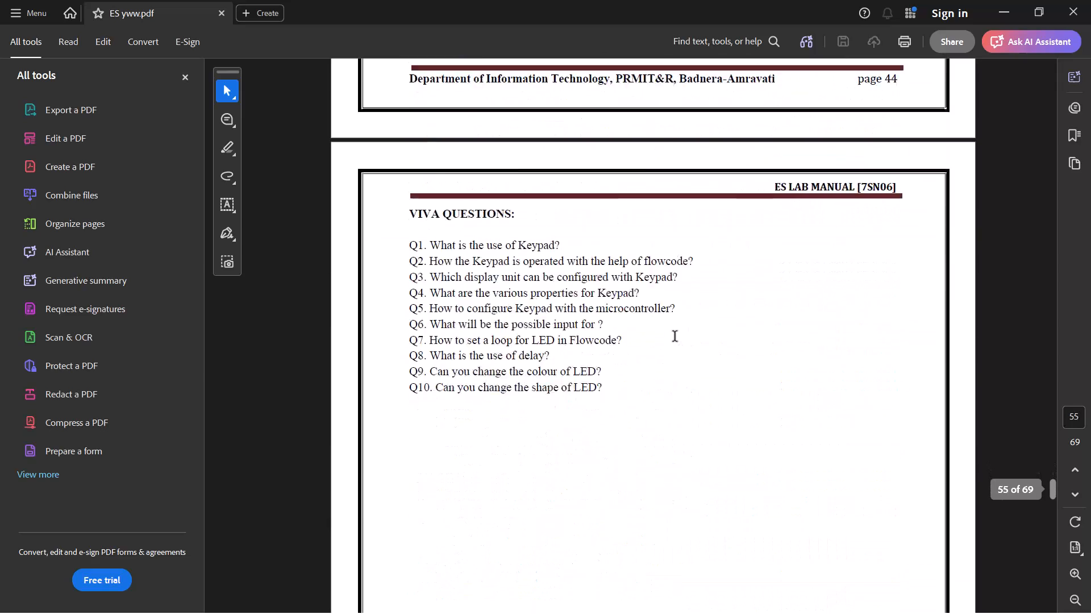
scroll(675, 337, down, 12)
scroll(675, 337, down, 15)
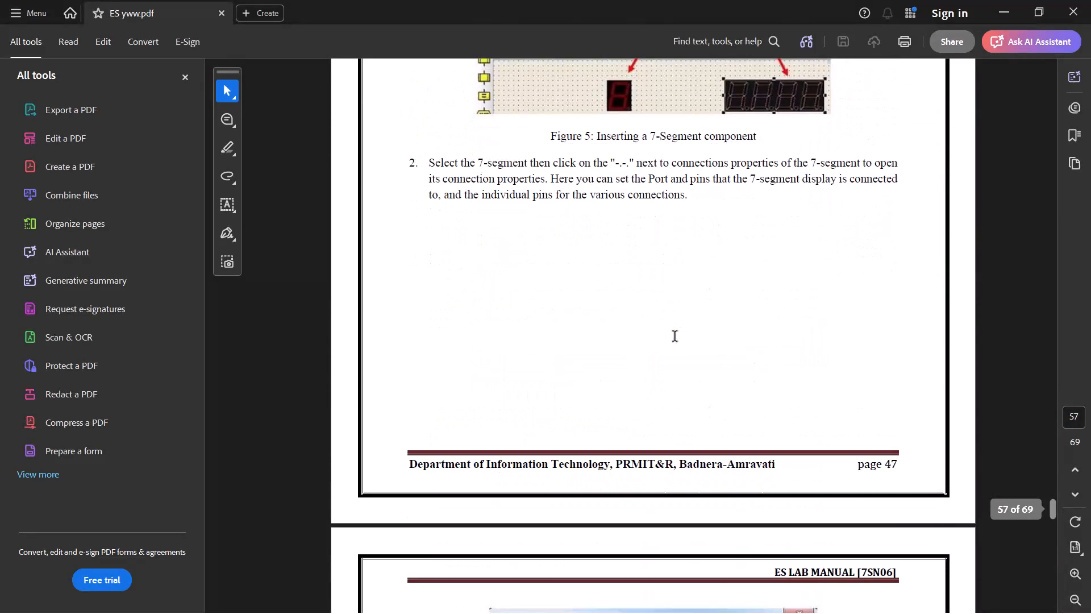
Close the ES yww PDF, switch to Word and close the 7SN06 ES LAB MANUAL 2026-27 document, saving its changes.
click(1090, 0)
click(1090, 0)
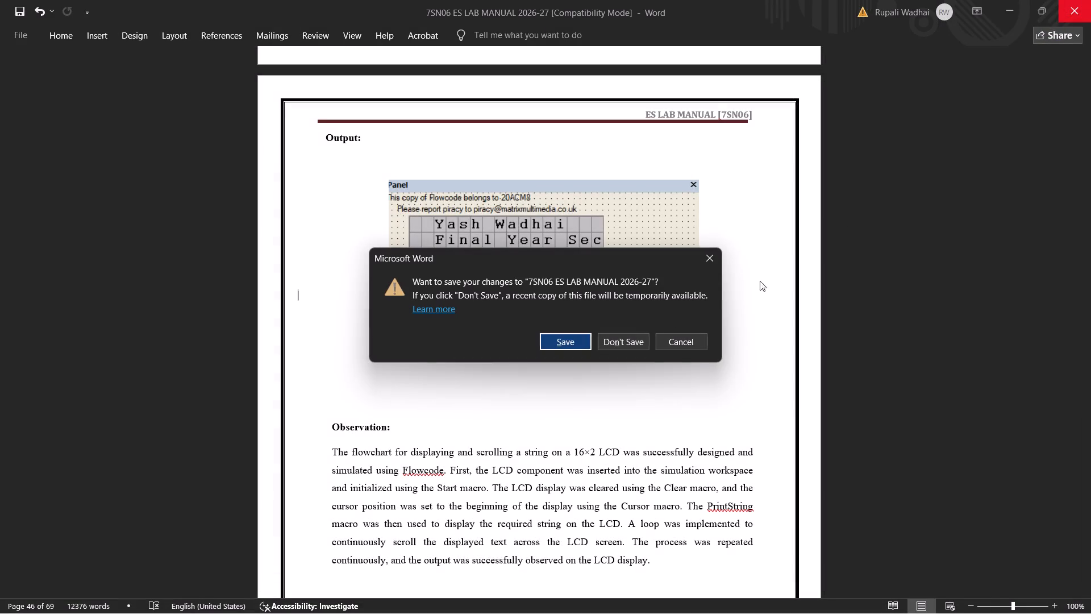
click(557, 341)
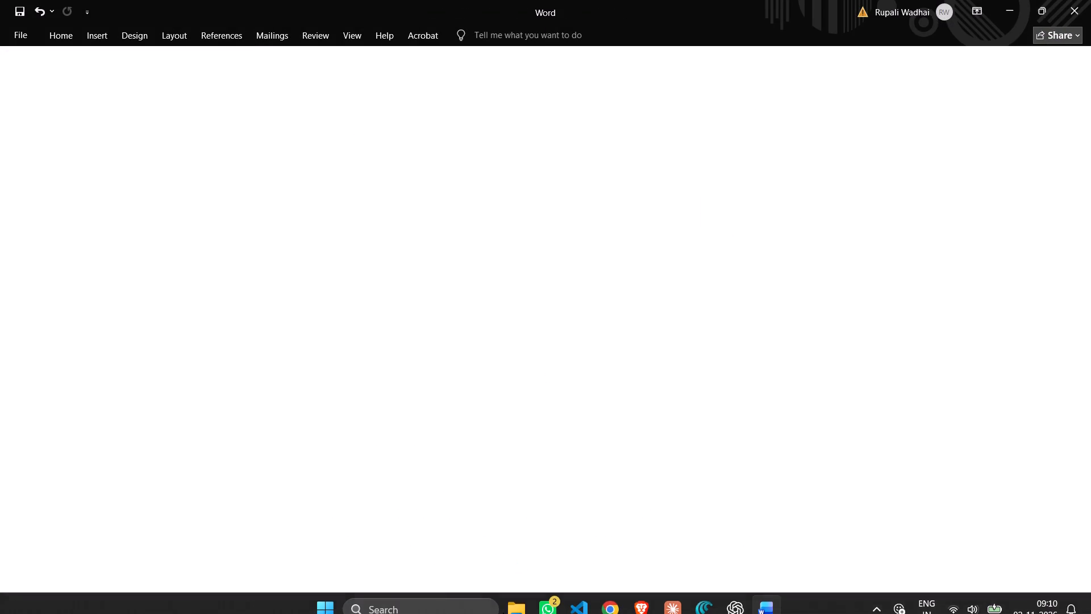
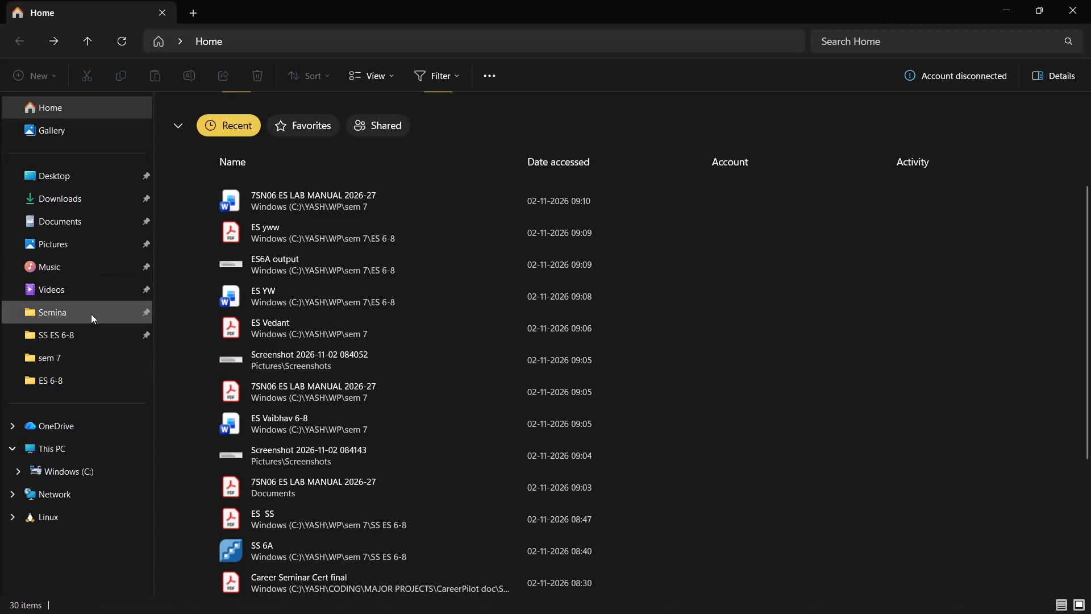
Select the ES yww PDF in the ES 6-8 folder and start sharing it.
click(80, 334)
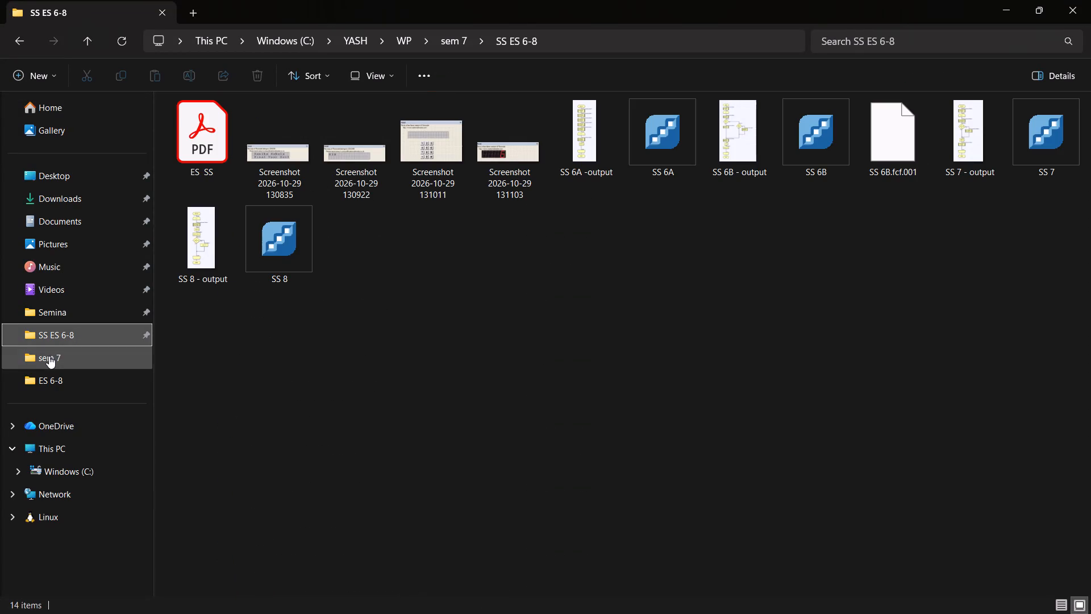
click(49, 377)
click(213, 169)
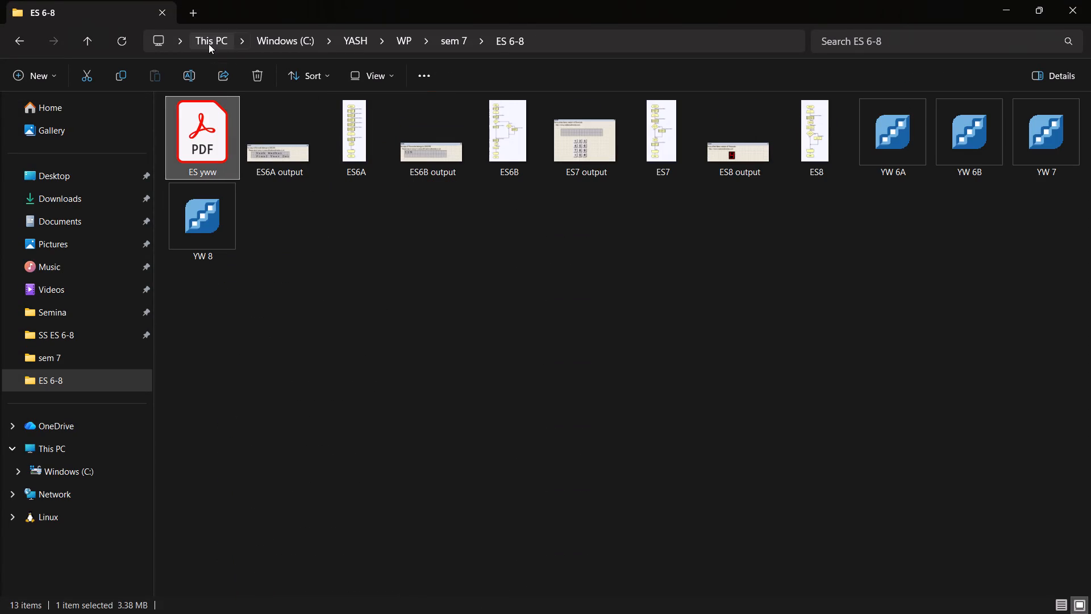
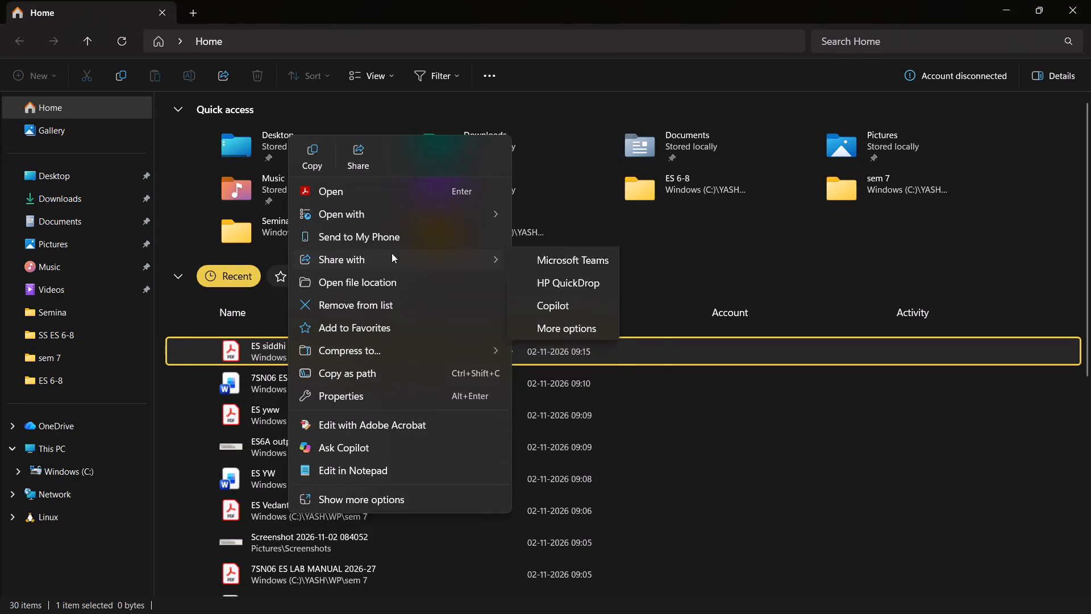
Choose another app to open the recent ES siddhi PDF with, checking the full list of available apps.
click(438, 211)
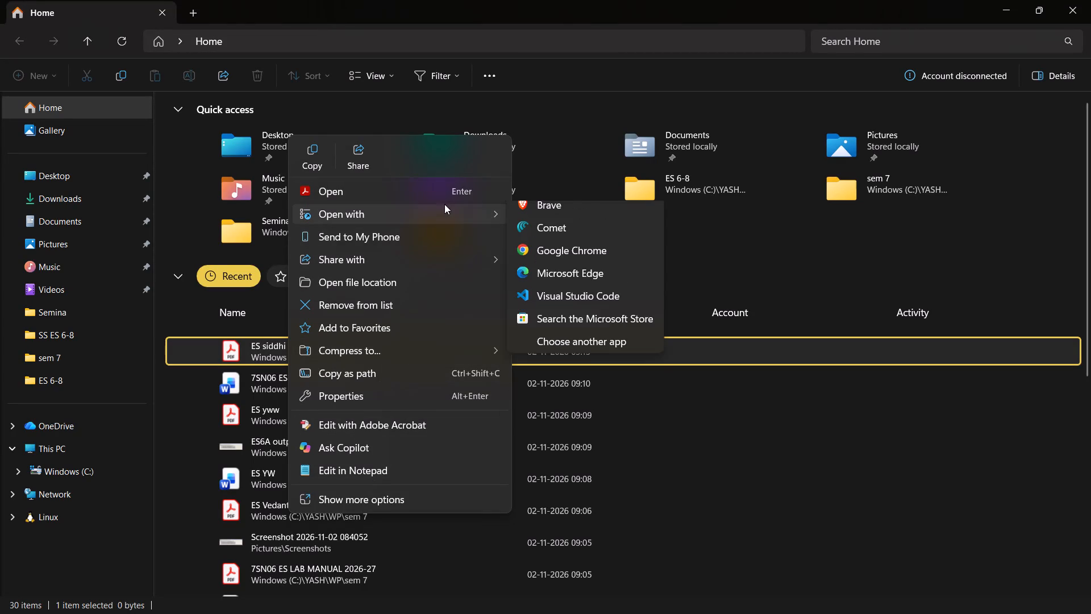
click(581, 381)
scroll(491, 374, down, 2)
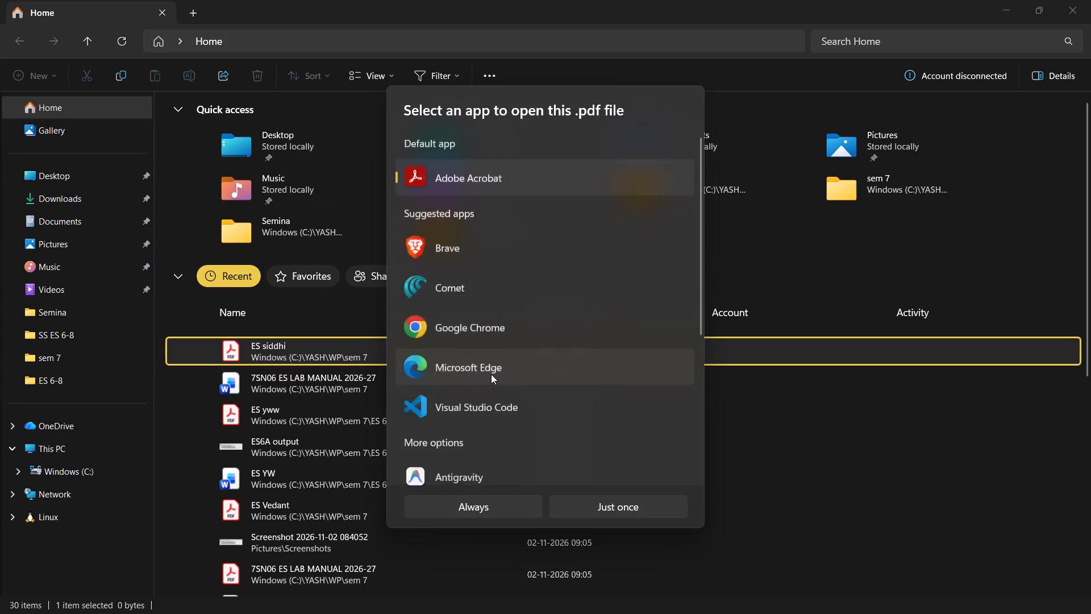
Open the ES siddhi PDF with Word, choosing that app for this one time only.
scroll(491, 374, down, 5)
click(492, 392)
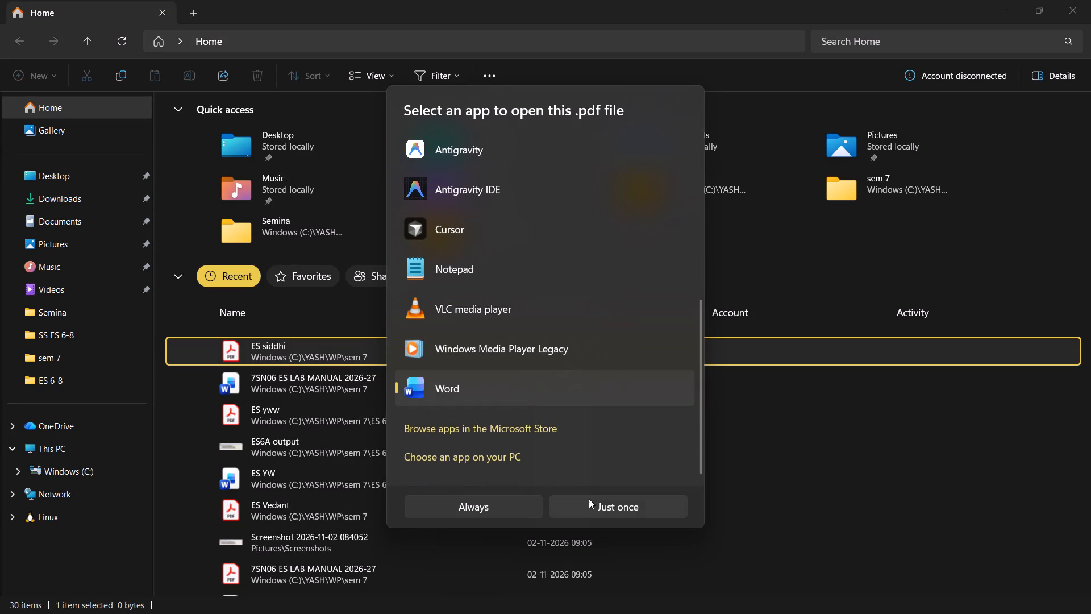
click(589, 499)
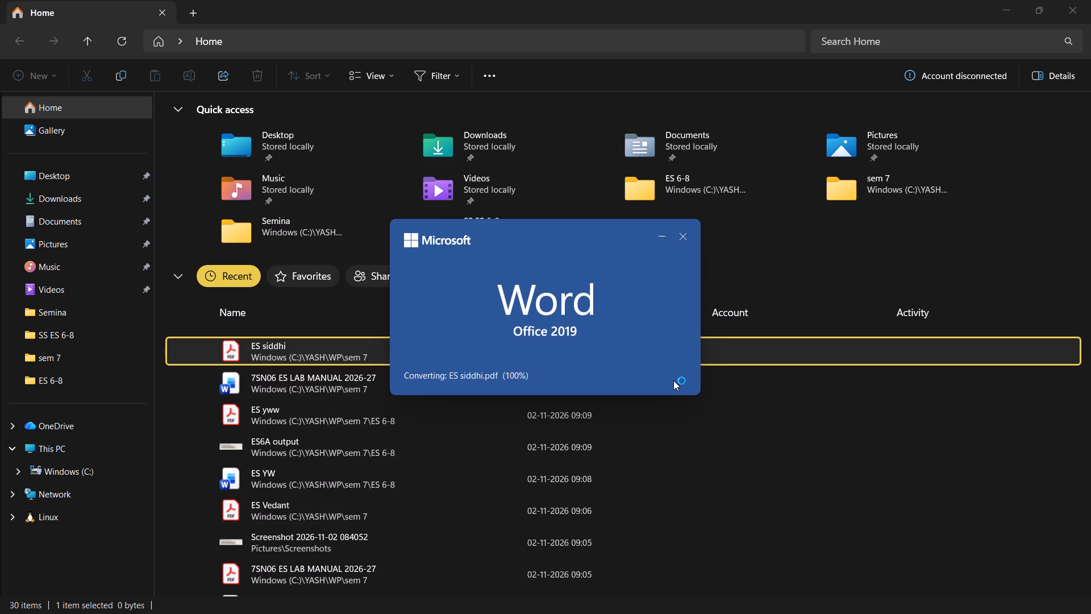
Check the student details and opening pages of the ES siddhi document, and close it without enabling editing.
scroll(661, 402, down, 12)
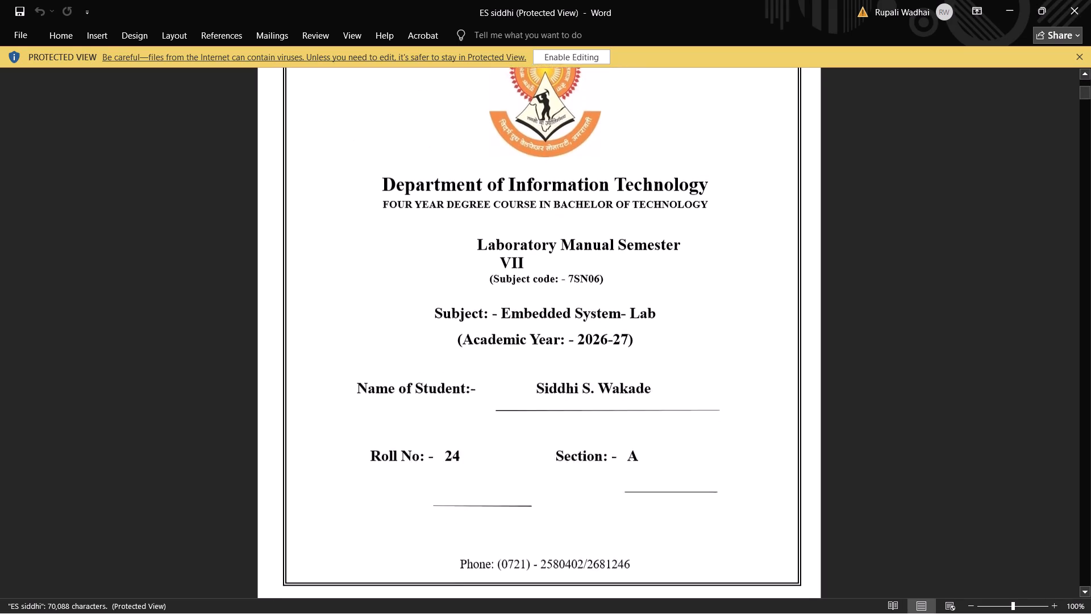
scroll(661, 400, down, 2)
scroll(669, 272, down, 13)
scroll(672, 242, down, 9)
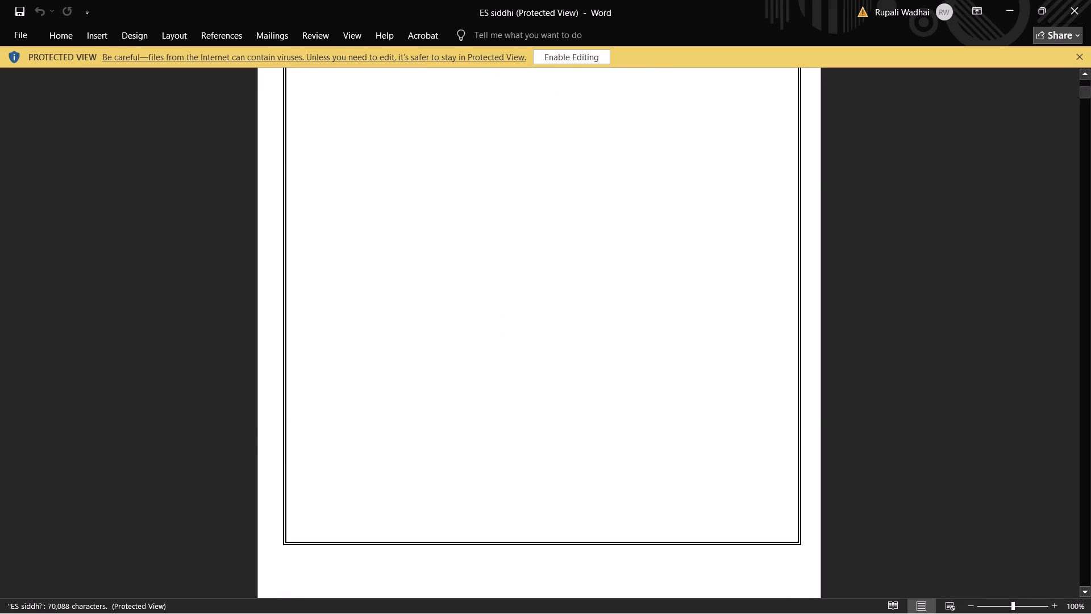
scroll(673, 241, down, 20)
scroll(673, 241, down, 10)
click(1090, 0)
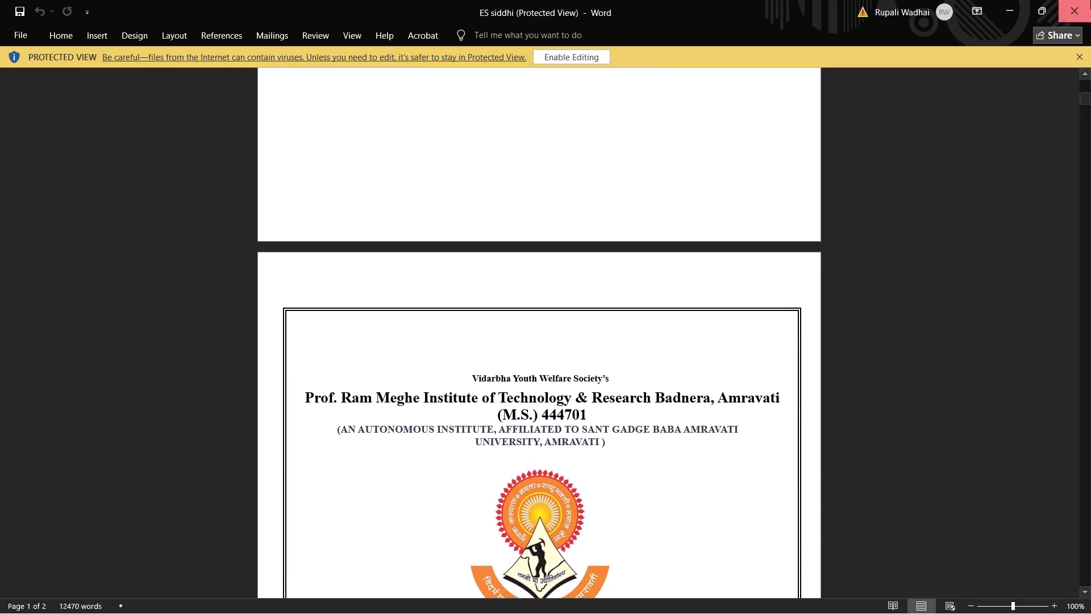
Close the File Explorer window.
click(693, 241)
click(1090, 0)
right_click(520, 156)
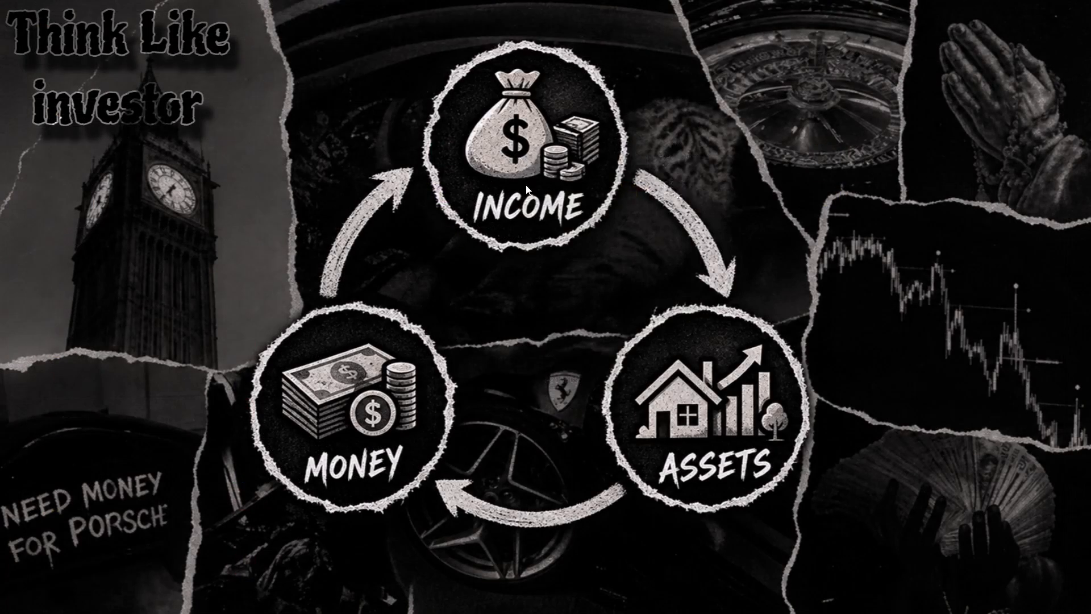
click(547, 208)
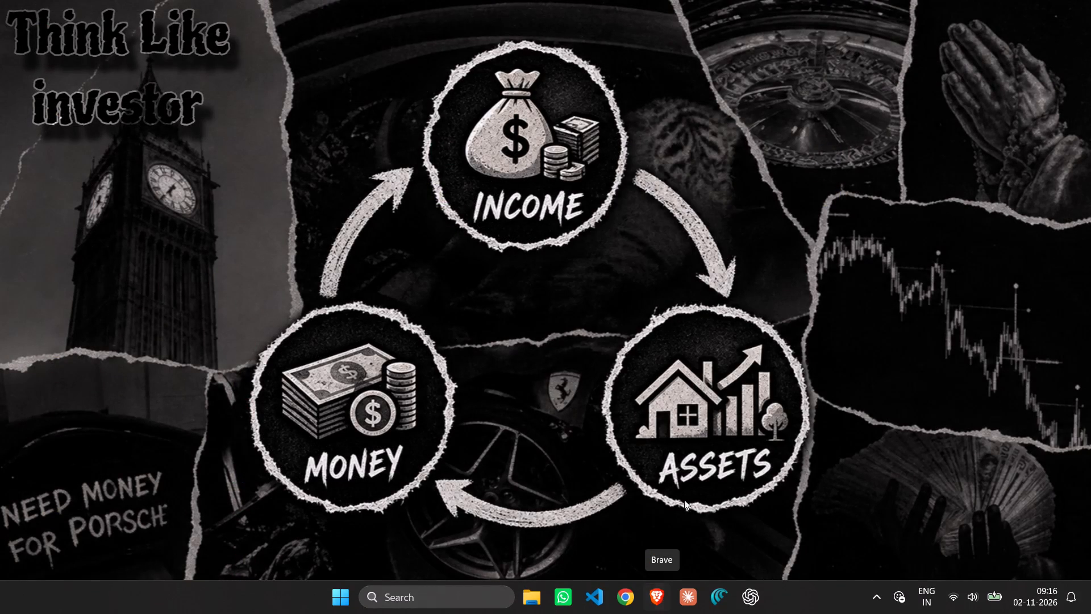